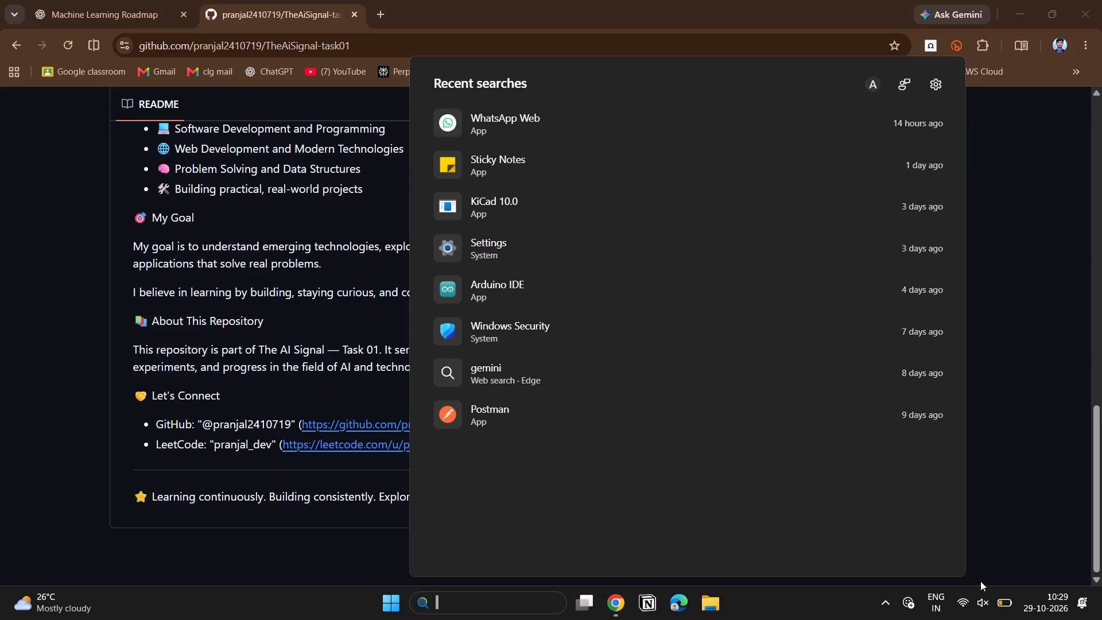
# Start Bluetooth File Transfer in receive mode so the computer waits for a file from another device.
pyautogui.click(875, 610)
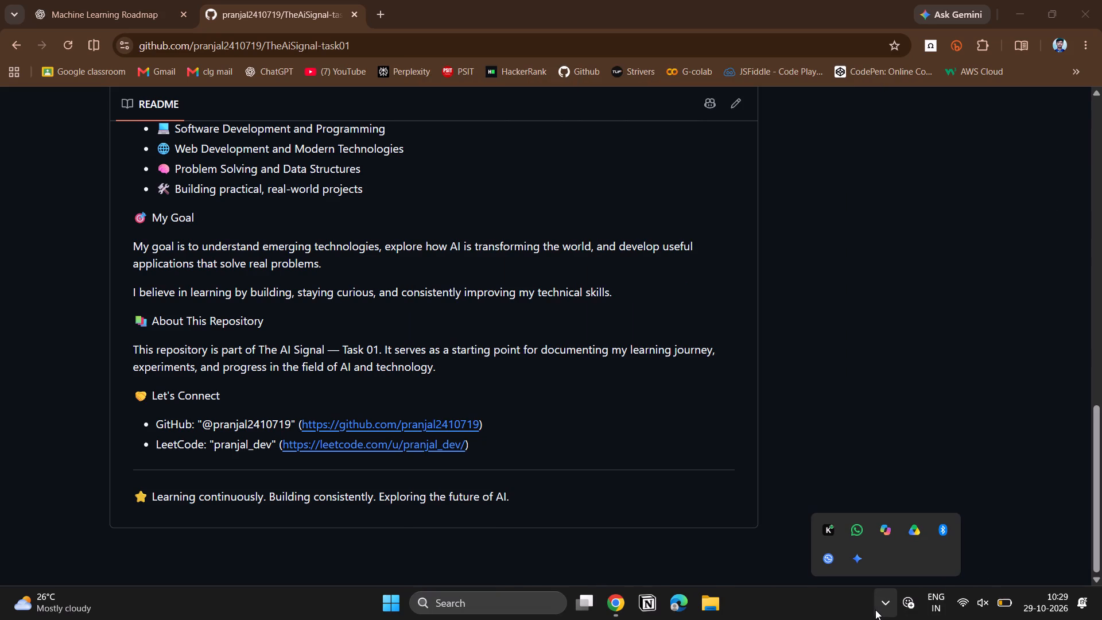
pyautogui.rightClick(948, 526)
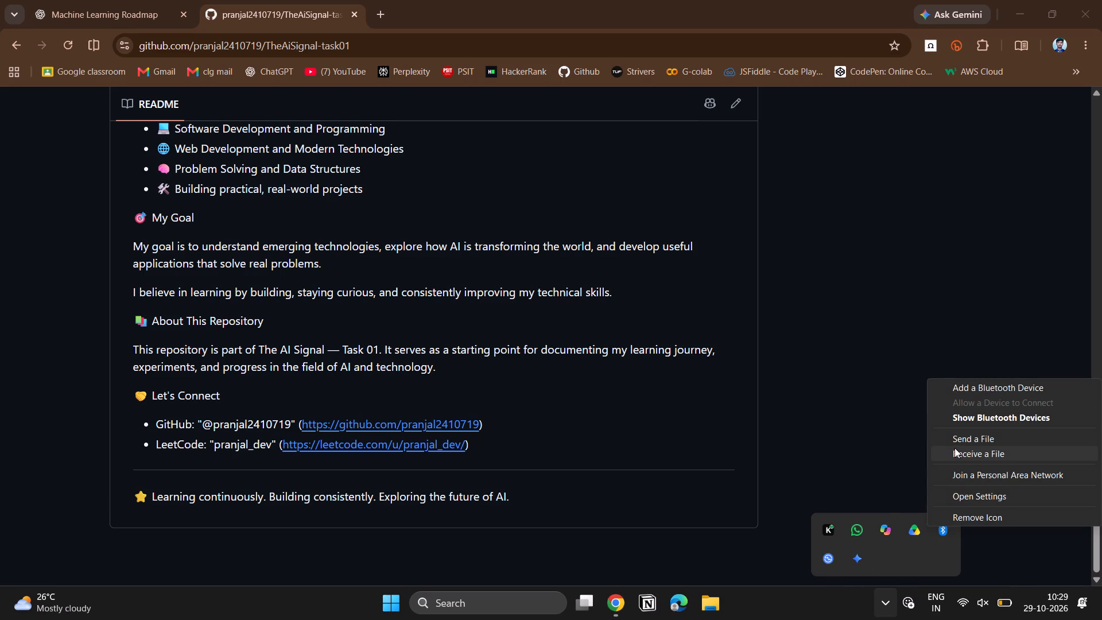
pyautogui.click(965, 453)
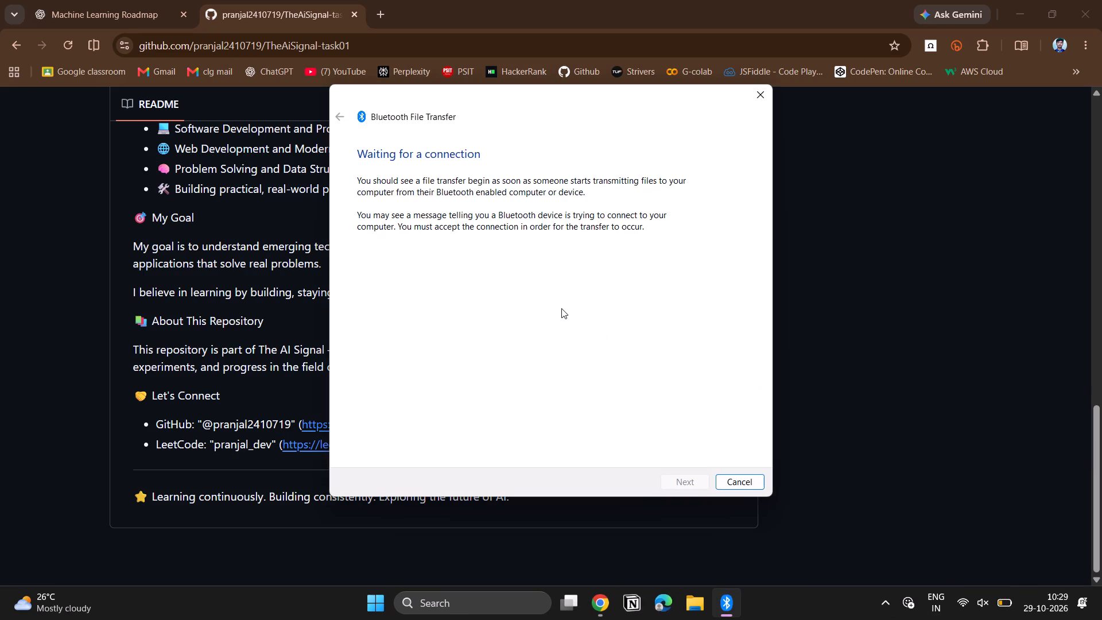
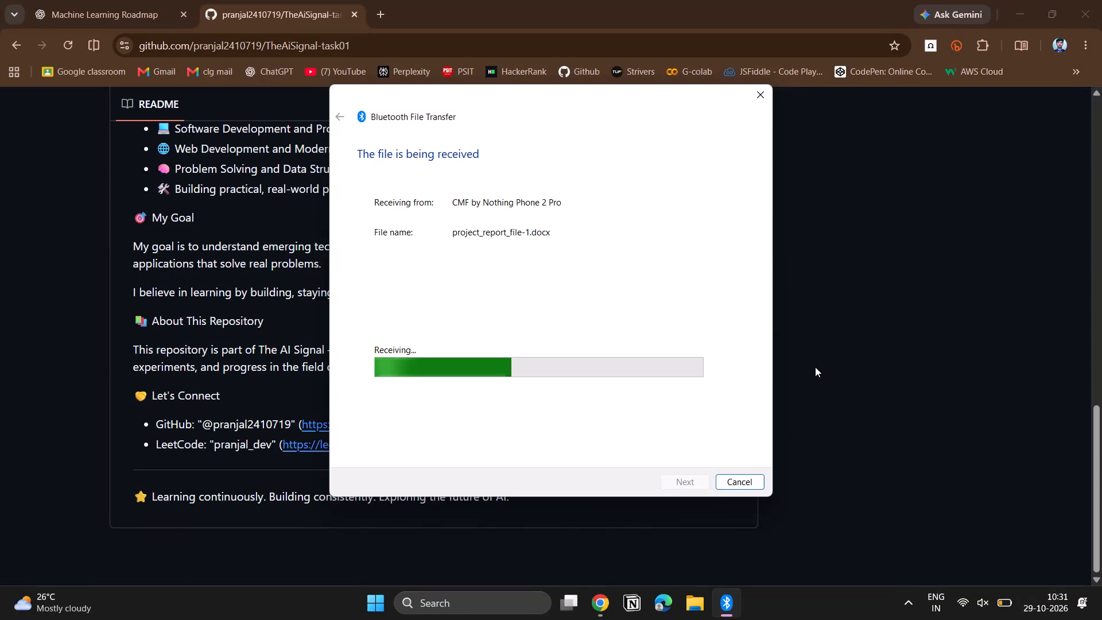
# Review the Machine Learning Roadmap chat from the learning phases to the Notiya AI project, and view its AI Study Assistant image enlarged.
pyautogui.click(815, 367)
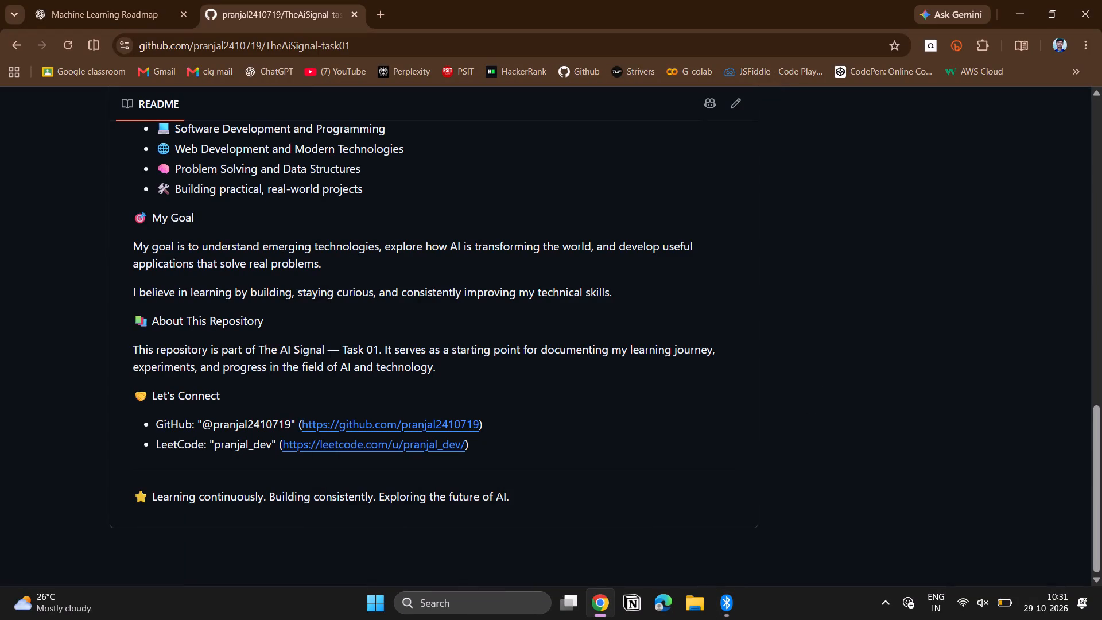
pyautogui.click(118, 0)
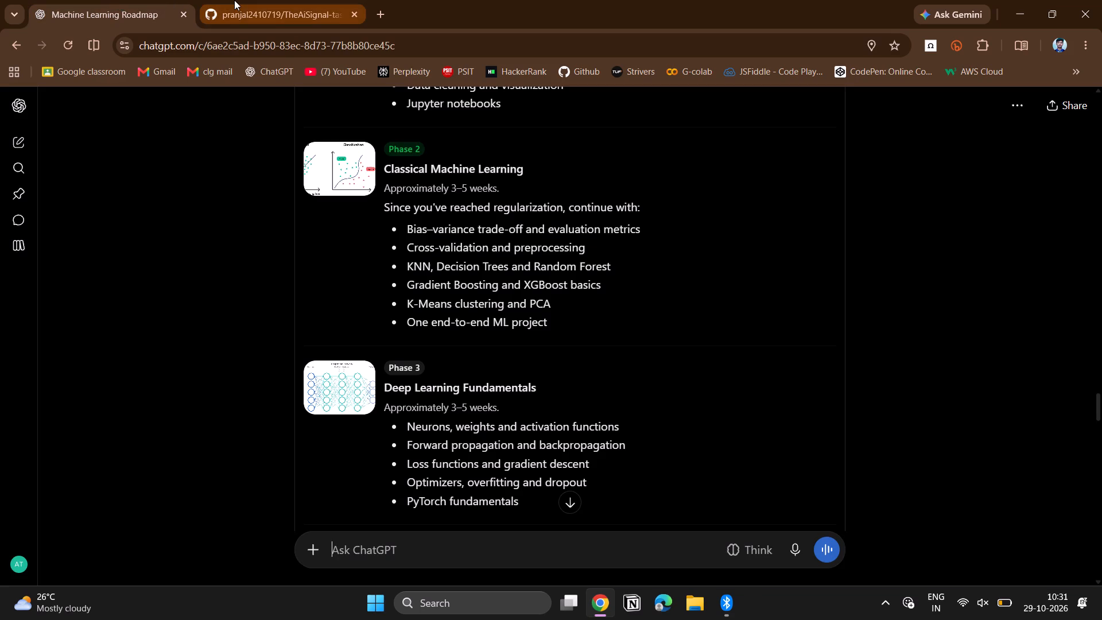
pyautogui.scroll(-1, 457, 250)
pyautogui.scroll(1, 457, 250)
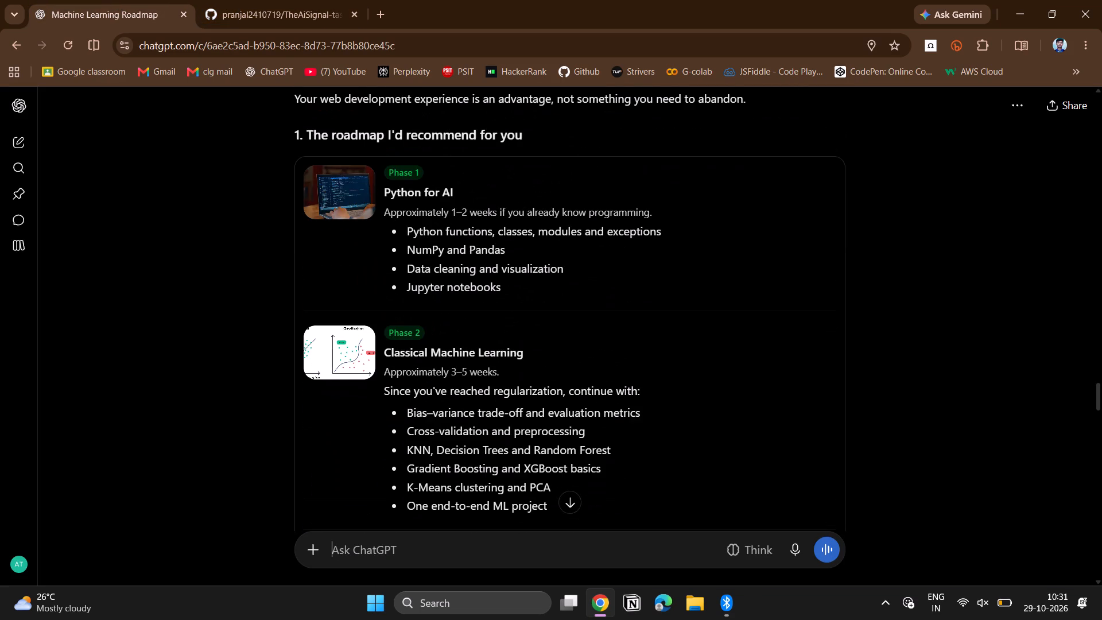
pyautogui.scroll(1, 457, 250)
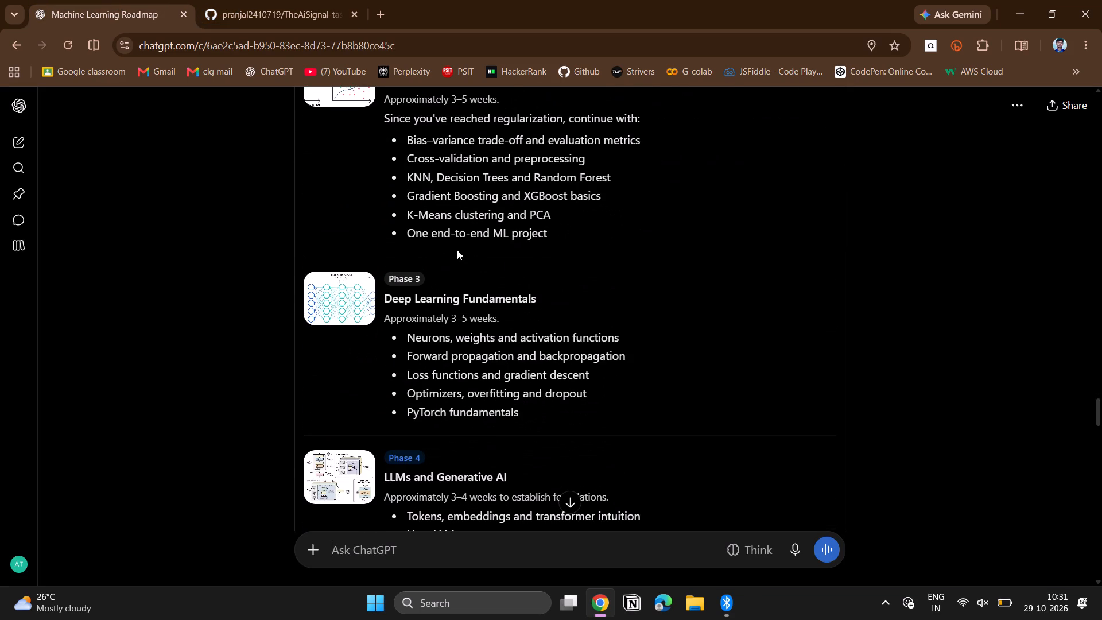
pyautogui.scroll(-3, 457, 250)
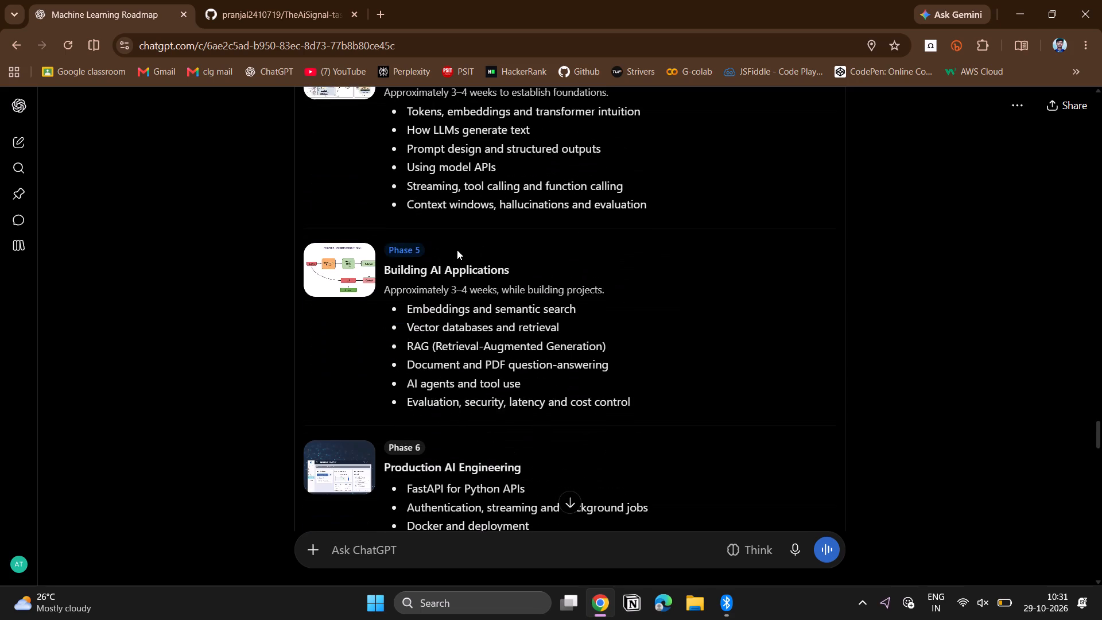
pyautogui.scroll(-5, 457, 250)
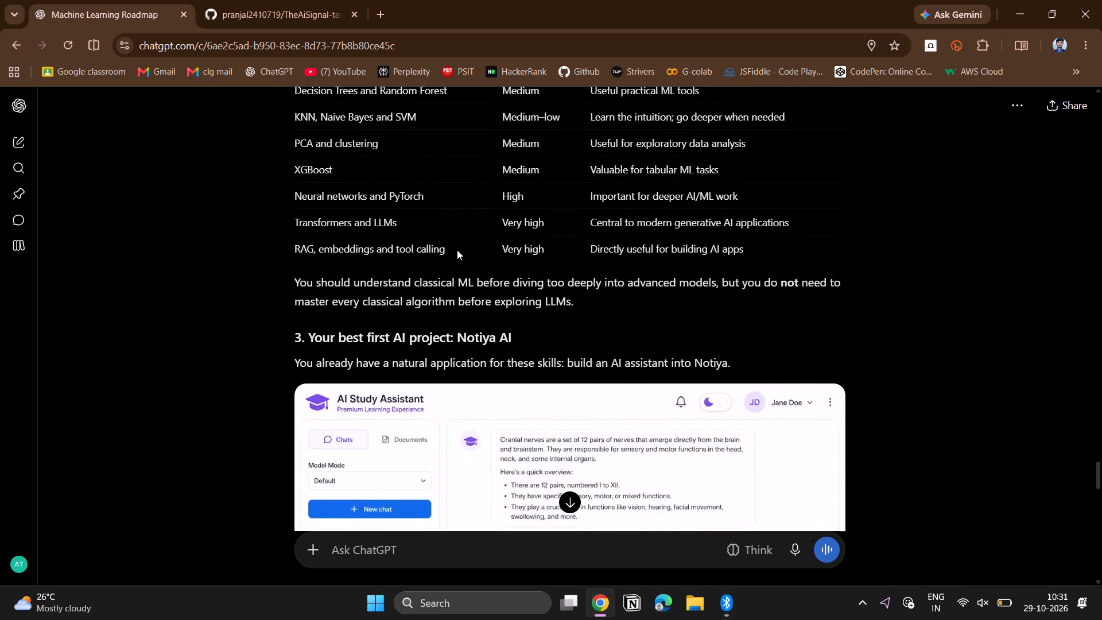
pyautogui.scroll(-1, 457, 250)
pyautogui.scroll(-1, 462, 309)
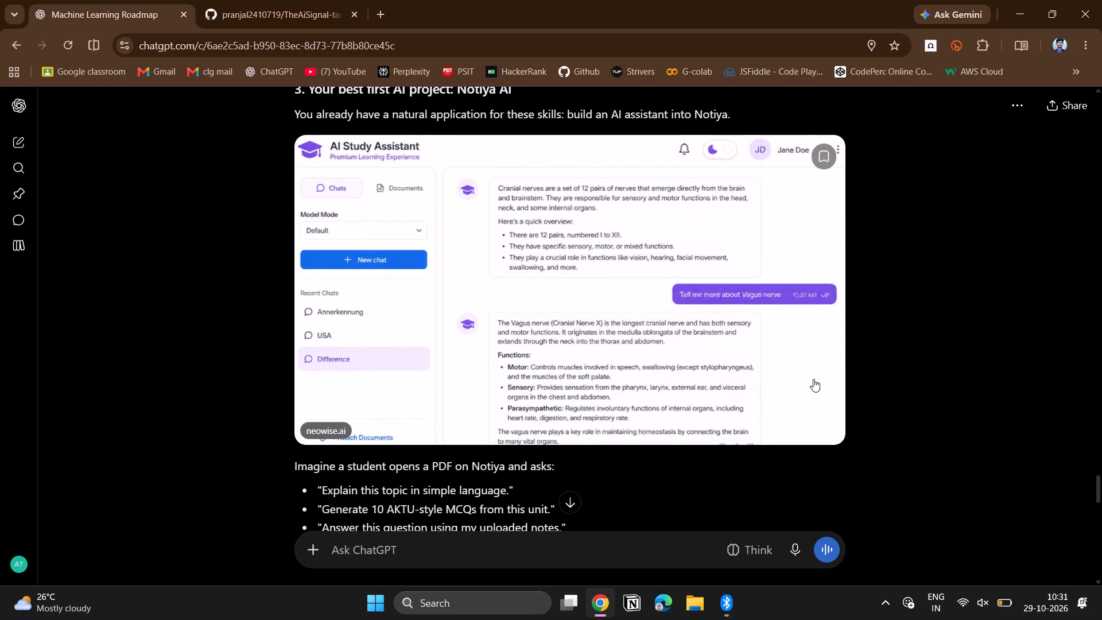
pyautogui.click(747, 322)
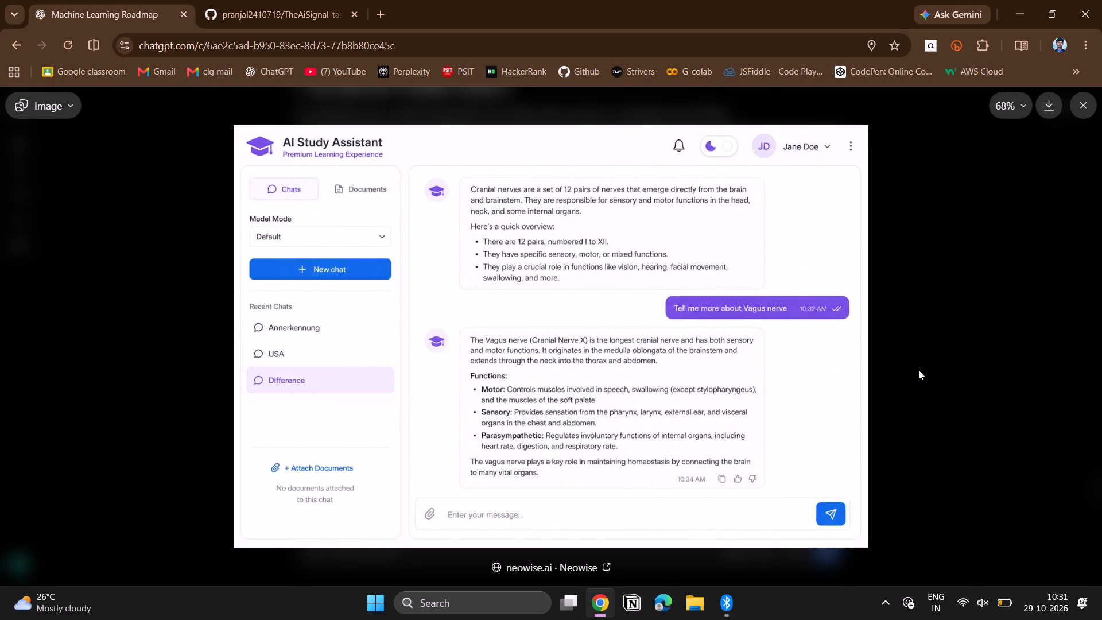
pyautogui.click(949, 397)
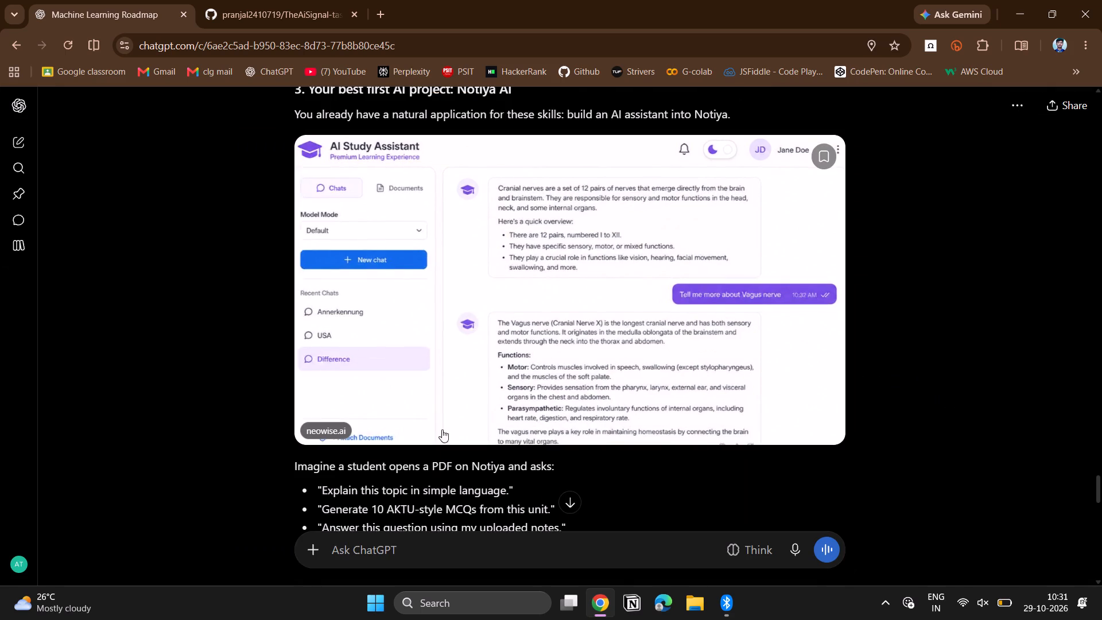
# Read the example student questions and the suggested architecture in the chat's Notiya AI project section.
pyautogui.scroll(-4, 403, 421)
pyautogui.scroll(1, 403, 408)
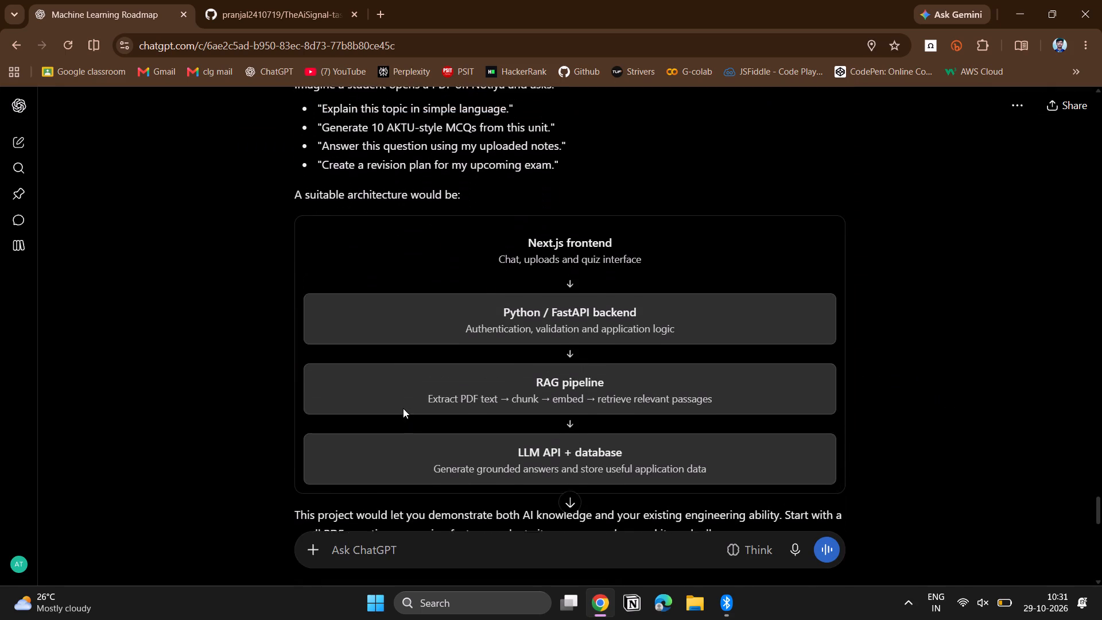
pyautogui.scroll(1, 403, 408)
pyautogui.moveTo(445, 100); pyautogui.dragTo(549, 99)
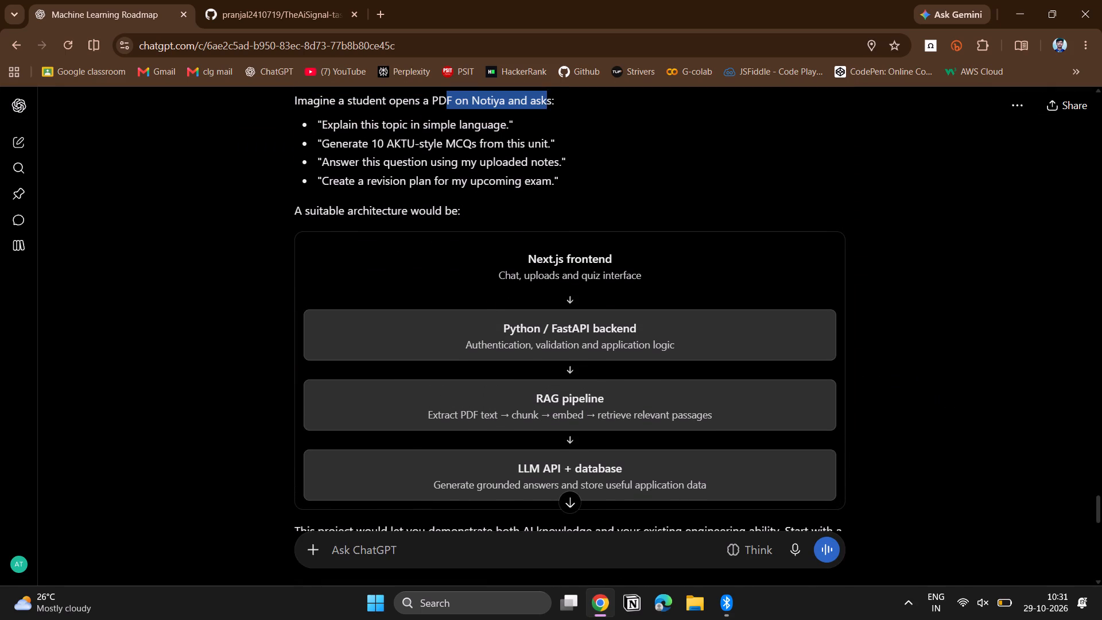
pyautogui.click(549, 99)
pyautogui.moveTo(309, 119); pyautogui.dragTo(459, 138)
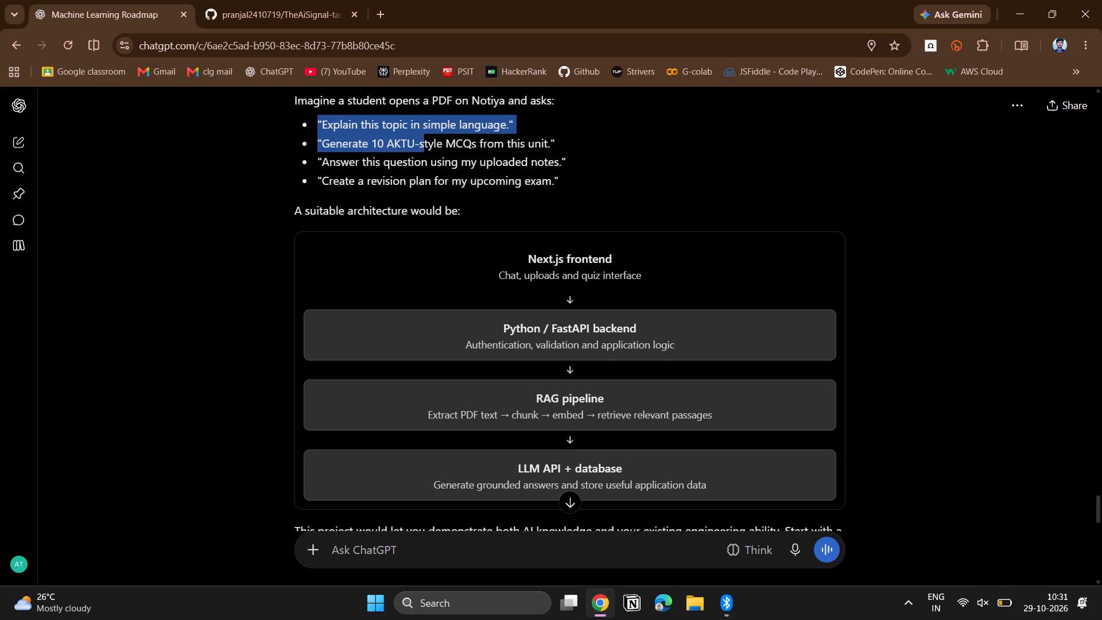
pyautogui.moveTo(459, 138); pyautogui.dragTo(587, 154)
pyautogui.click(587, 154)
pyautogui.moveTo(576, 175); pyautogui.dragTo(369, 97)
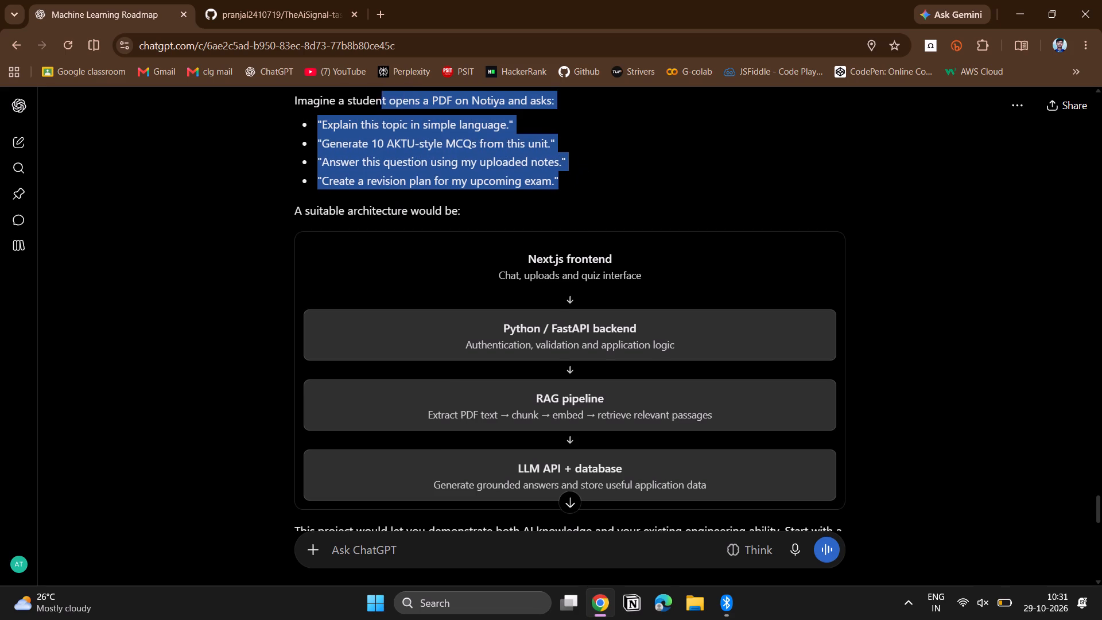
pyautogui.moveTo(369, 97); pyautogui.dragTo(285, 161)
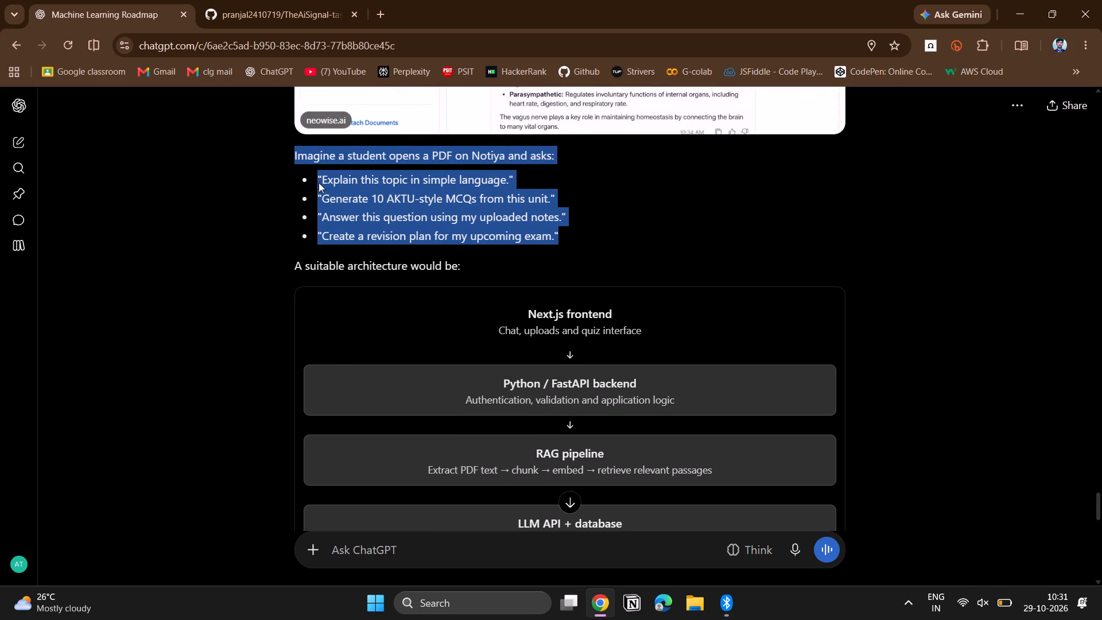
pyautogui.click(546, 261)
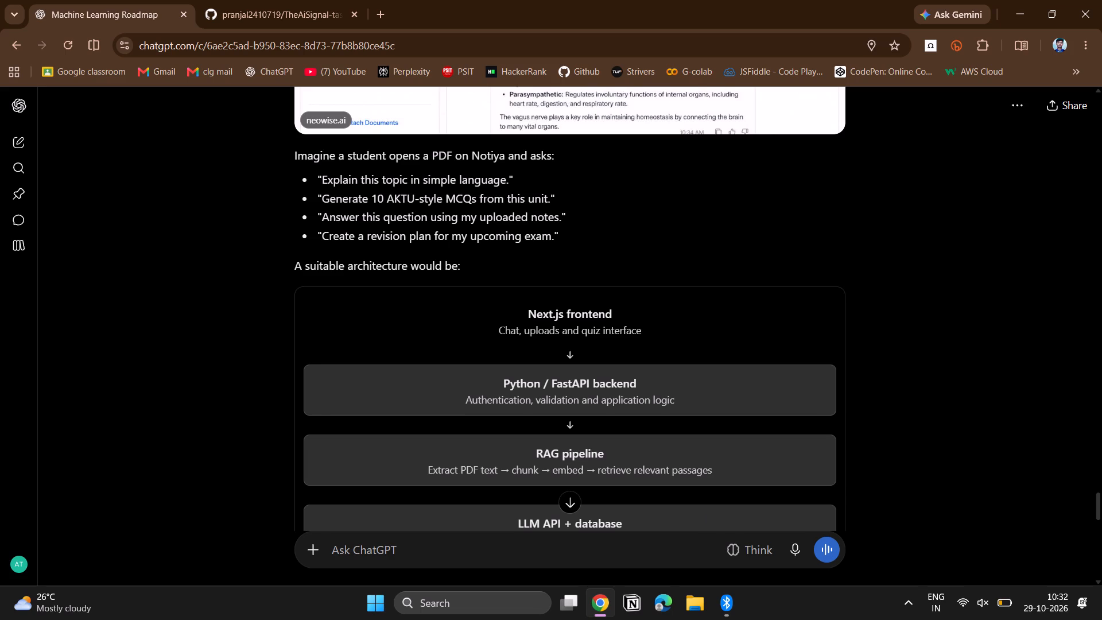
# Save the file received over Bluetooth, project_report_file-1.docx, to the Downloads folder.
pyautogui.click(726, 592)
pyautogui.click(673, 479)
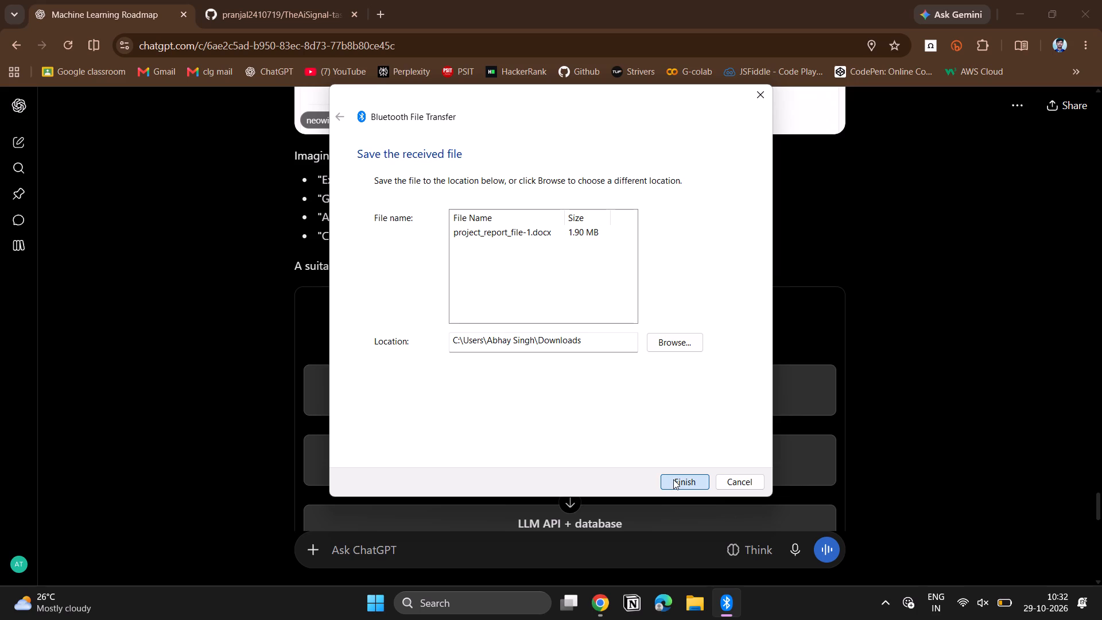
pyautogui.click(673, 479)
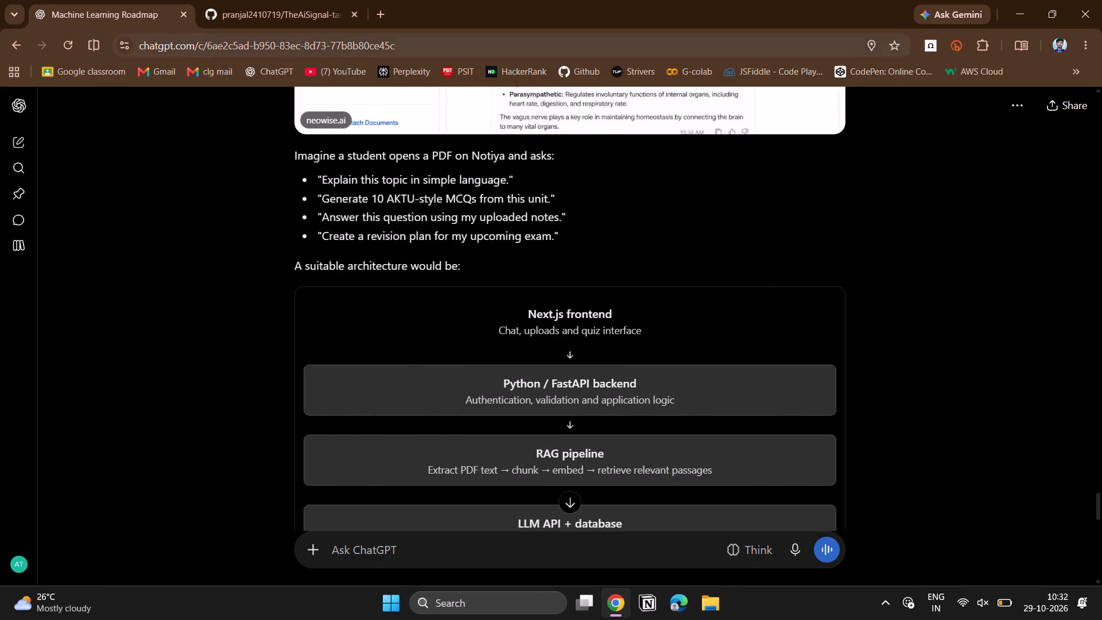
# Minimize the browser and open project_report_file-1 from the Downloads folder in Word.
pyautogui.click(1020, 0)
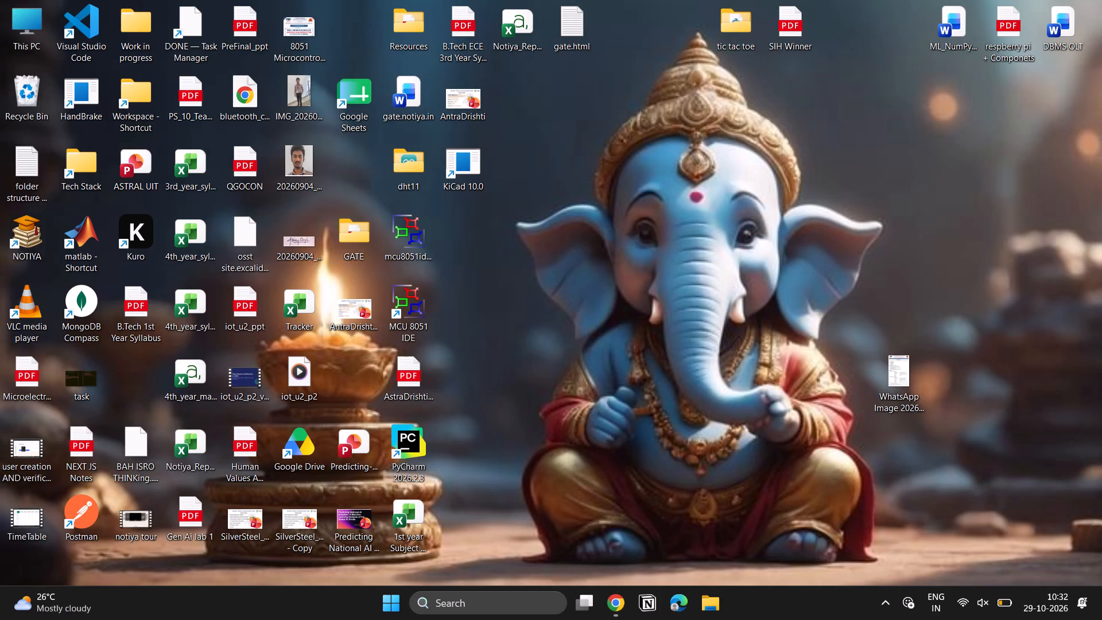
pyautogui.click(708, 600)
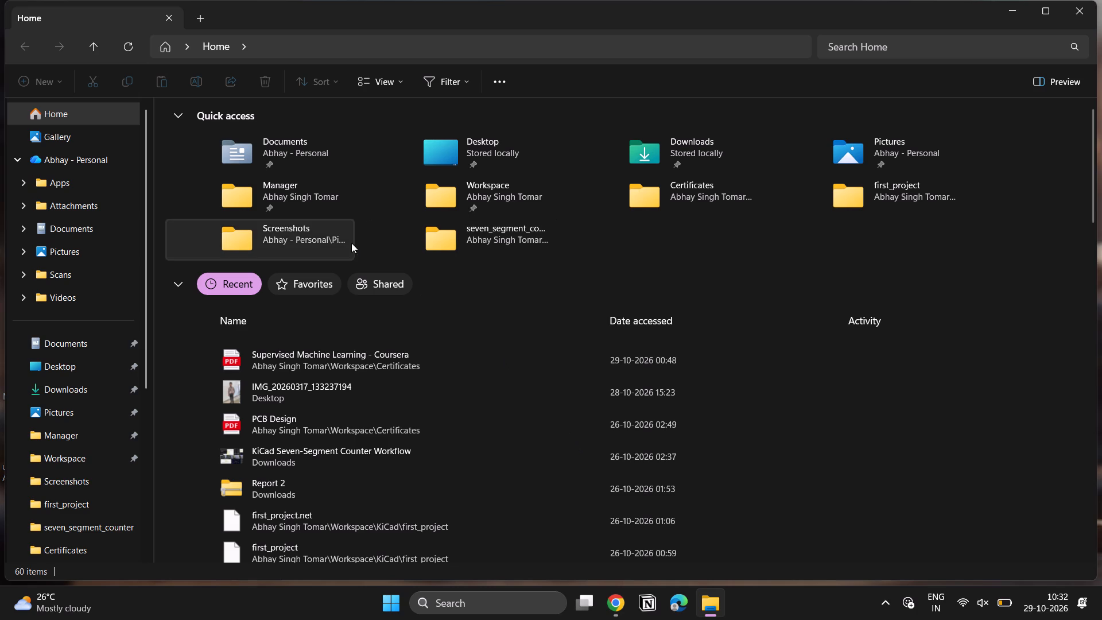
pyautogui.click(57, 382)
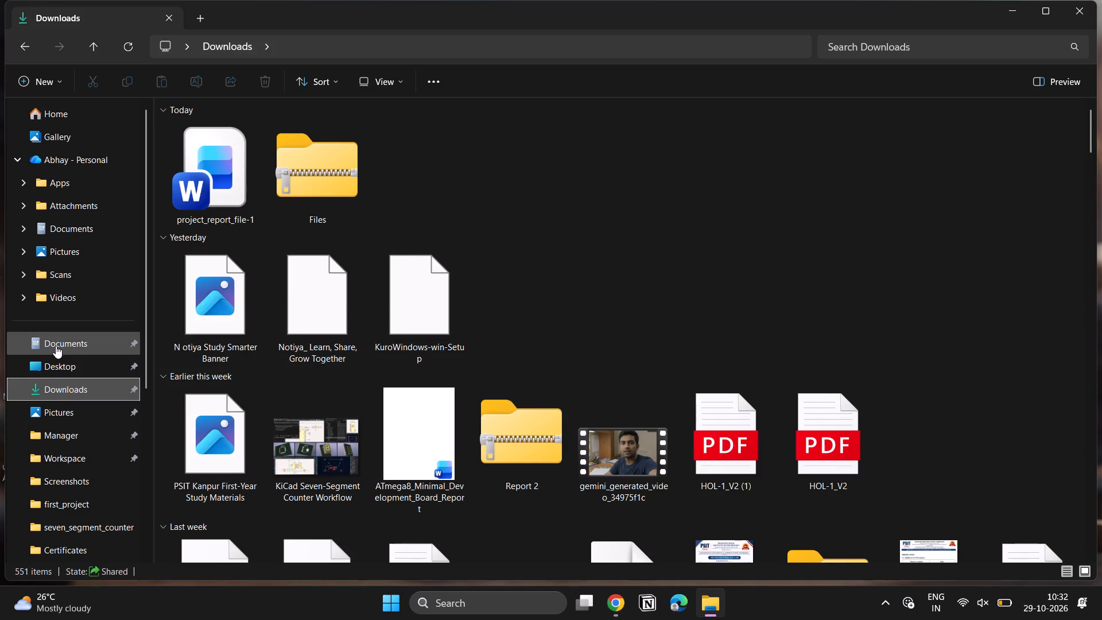
pyautogui.doubleClick(213, 161)
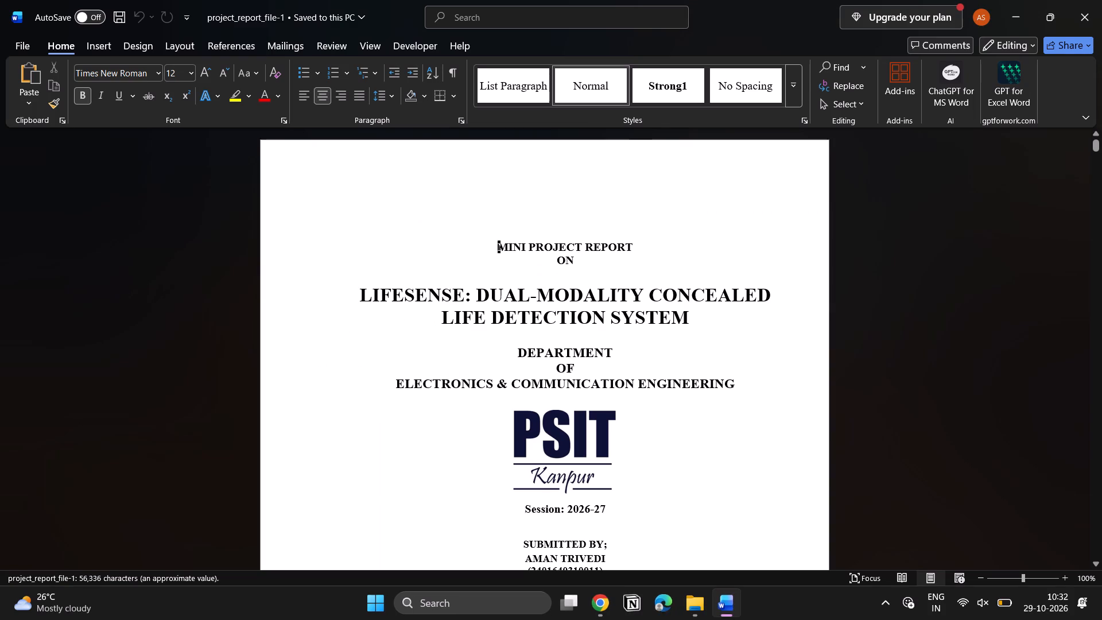
# Skim the report's opening pages, including the cover, table of contents and list of figures.
pyautogui.scroll(-5, 719, 277)
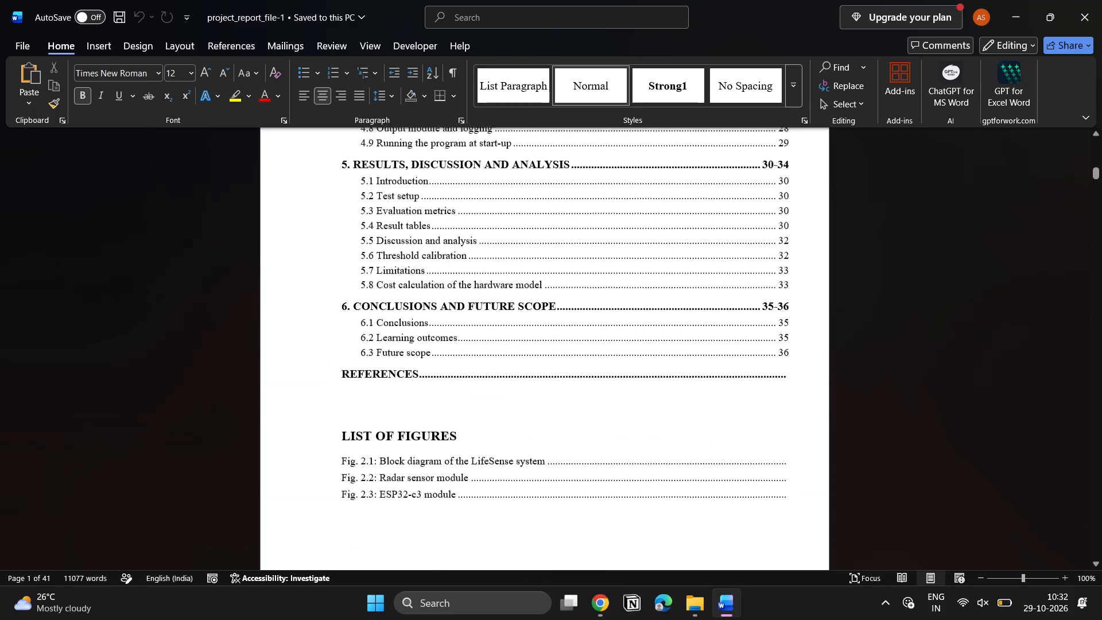
pyautogui.scroll(-1, 719, 277)
pyautogui.scroll(1, 719, 277)
pyautogui.scroll(-1, 719, 277)
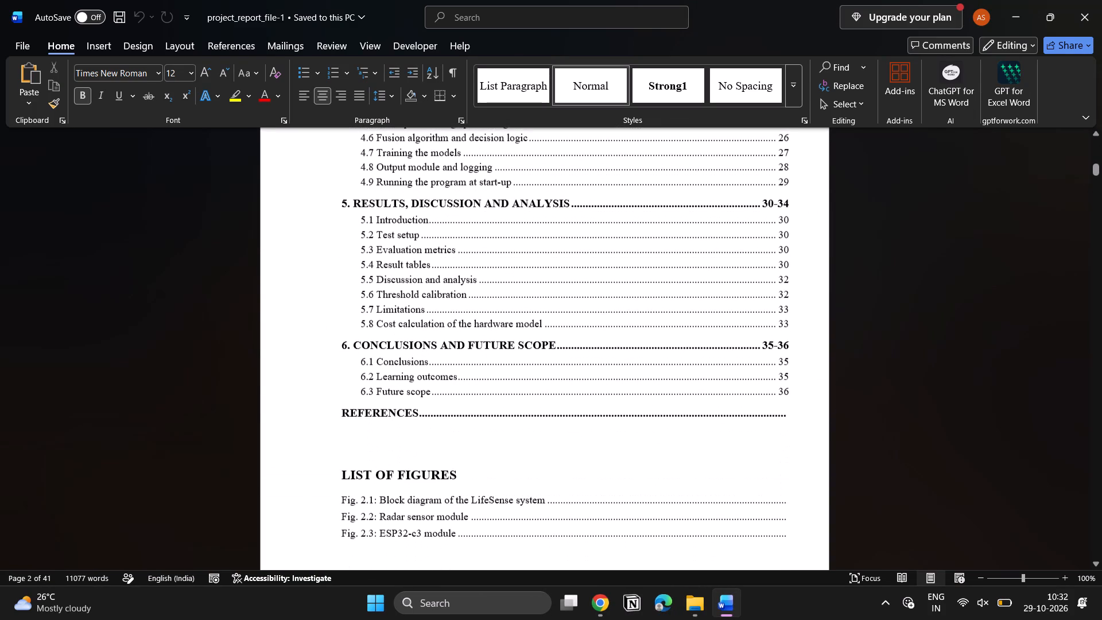
pyautogui.scroll(-2, 719, 277)
pyautogui.scroll(5, 719, 277)
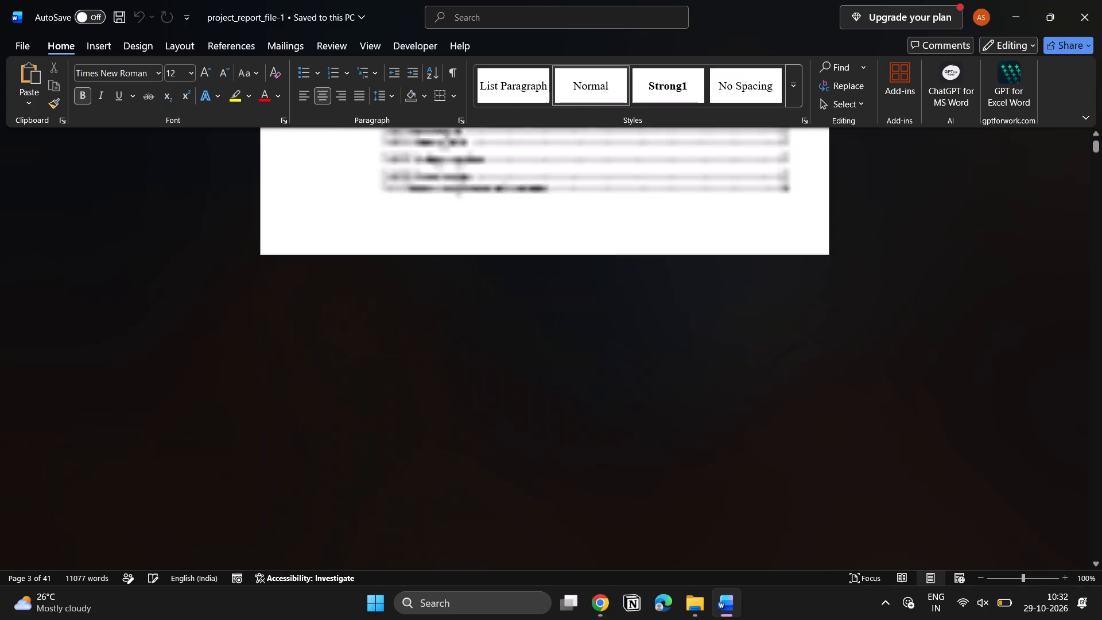
pyautogui.scroll(4, 719, 277)
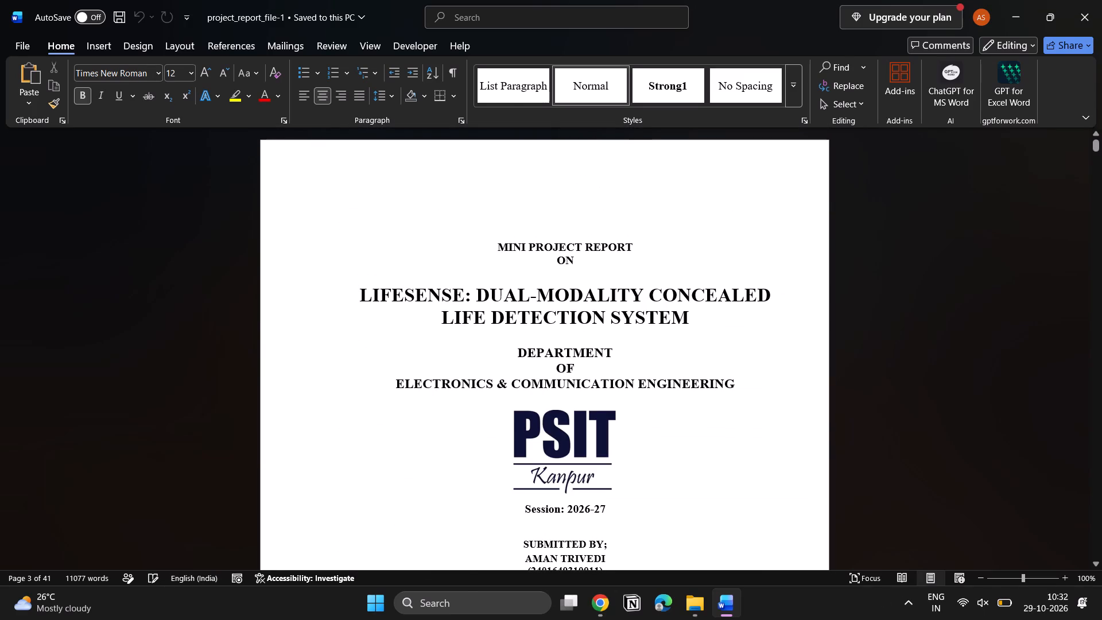
# Examine the LifeSense report's list of tables, abstract and chapter 1, from the introduction through the benefits and application sections.
pyautogui.scroll(-5, 561, 221)
pyautogui.scroll(1, 561, 221)
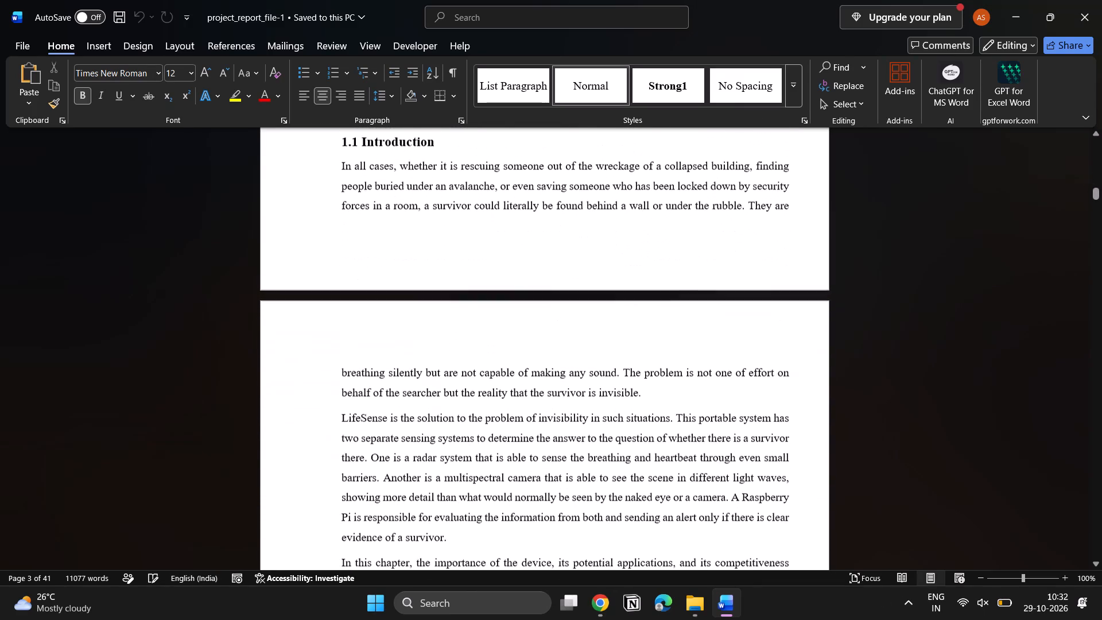
pyautogui.scroll(1, 561, 221)
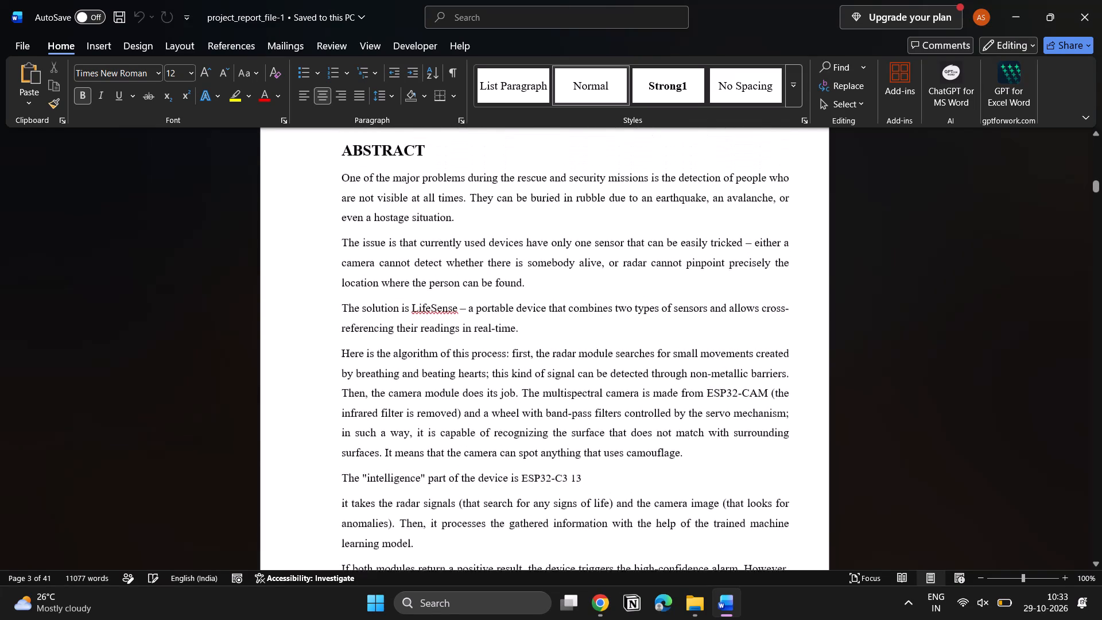
pyautogui.scroll(1, 561, 221)
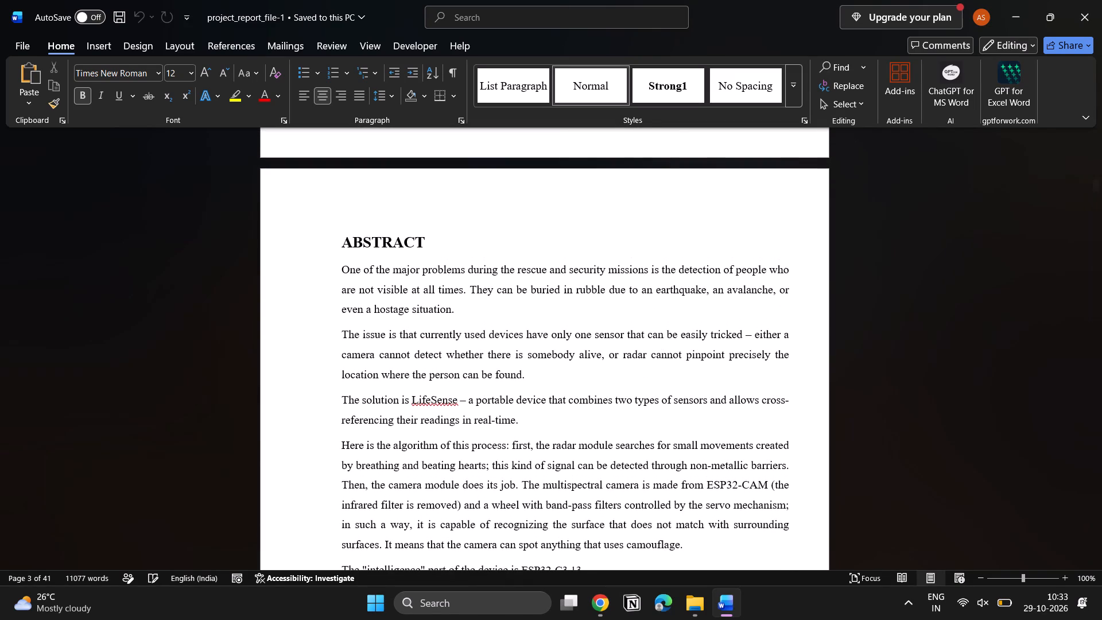
pyautogui.scroll(-1, 561, 221)
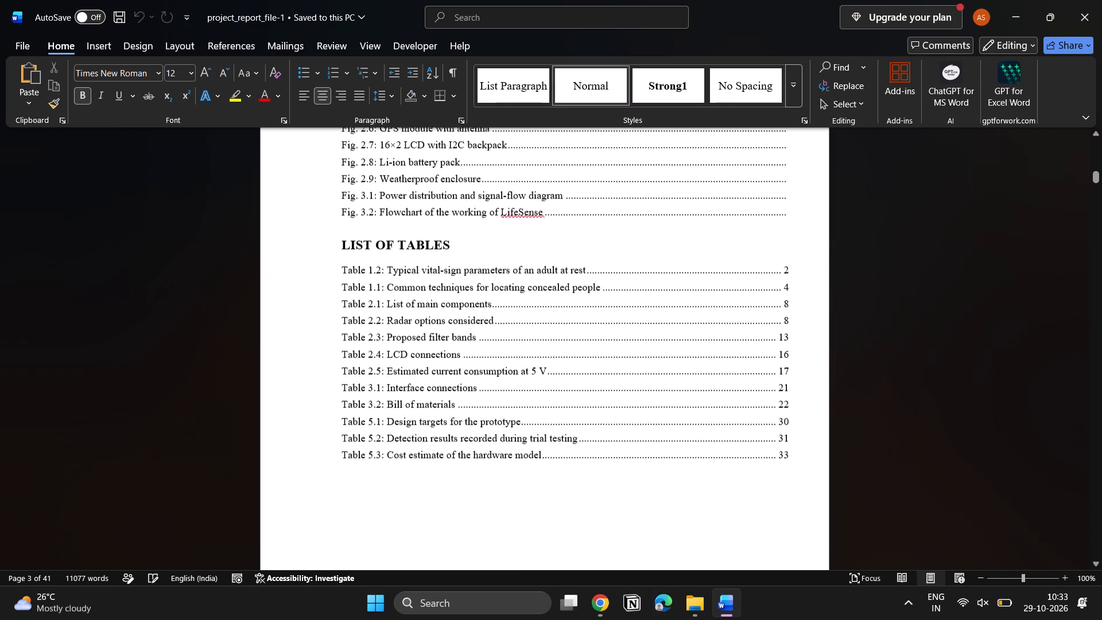
pyautogui.scroll(-5, 561, 221)
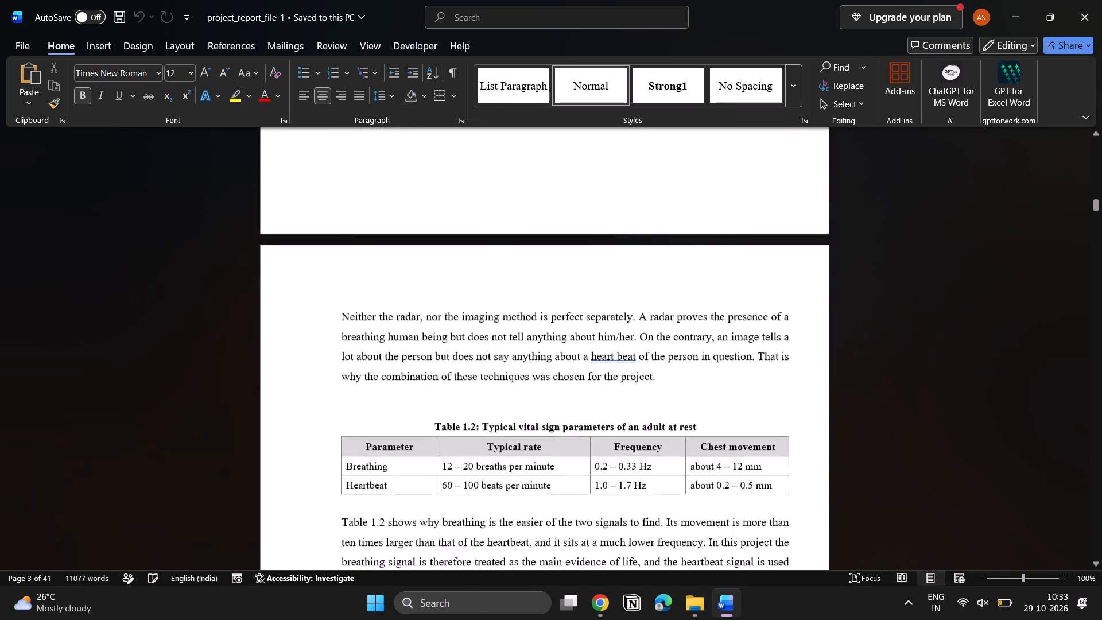
pyautogui.scroll(-2, 561, 221)
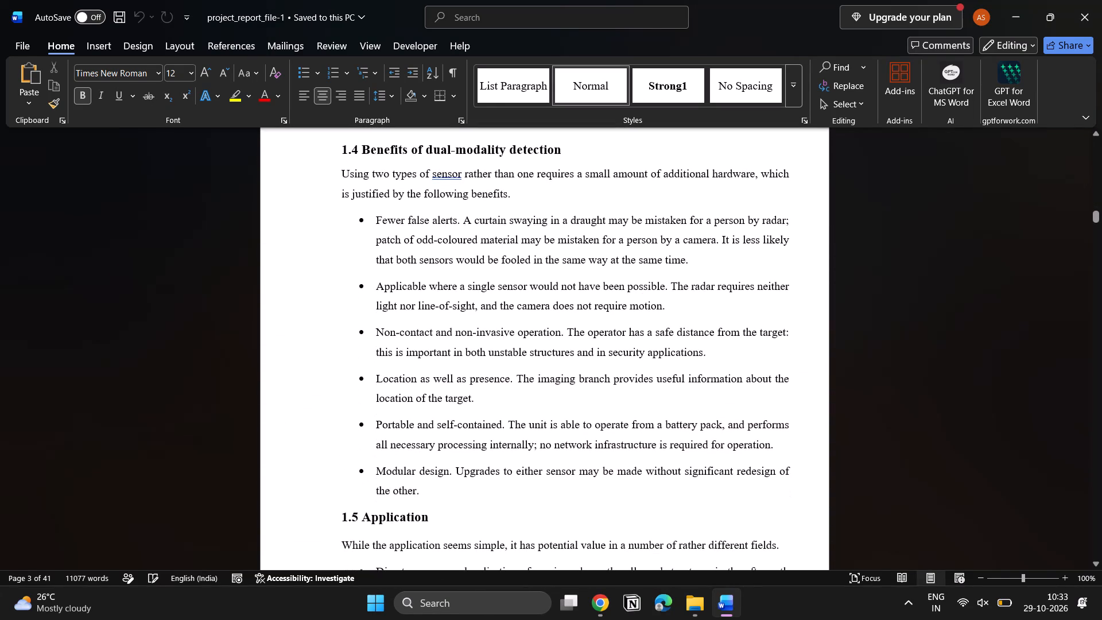
pyautogui.scroll(-1, 561, 221)
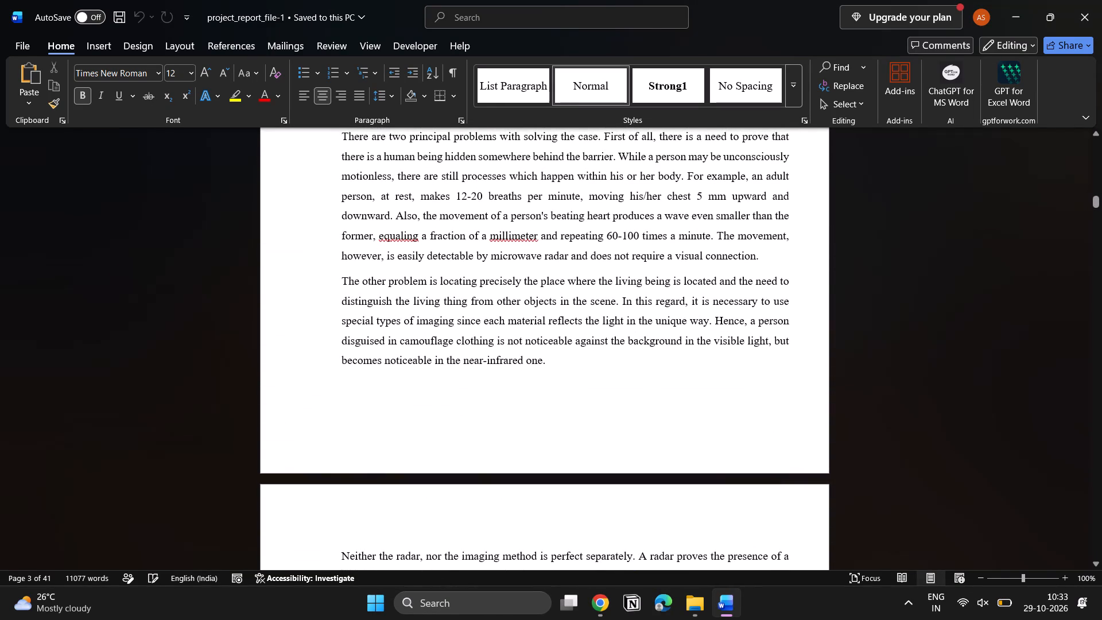
pyautogui.scroll(5, 561, 221)
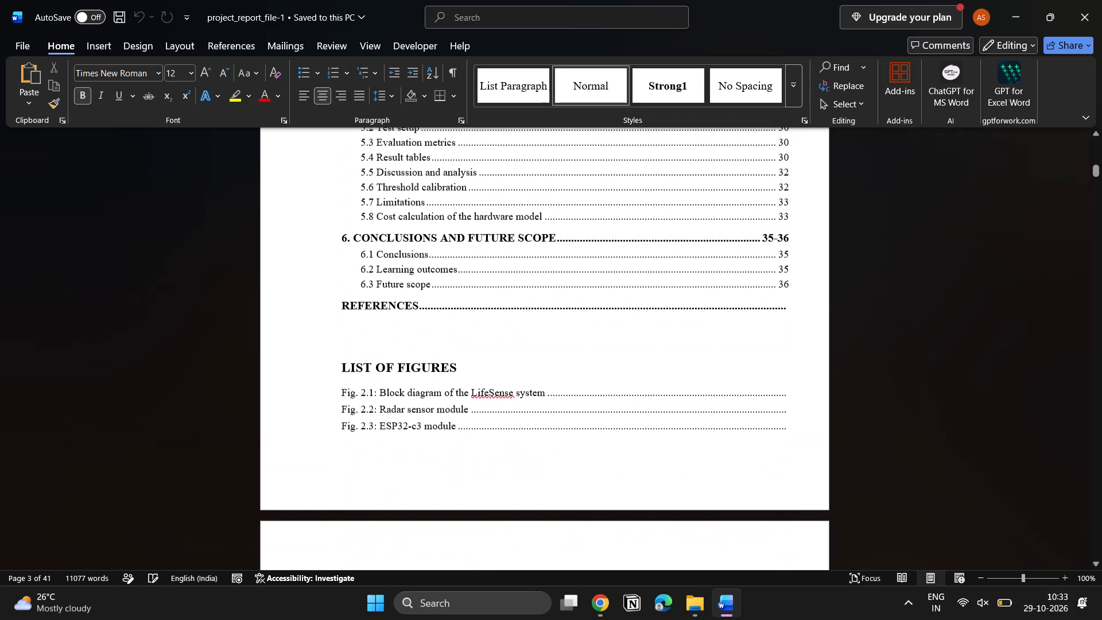
pyautogui.scroll(-2, 561, 221)
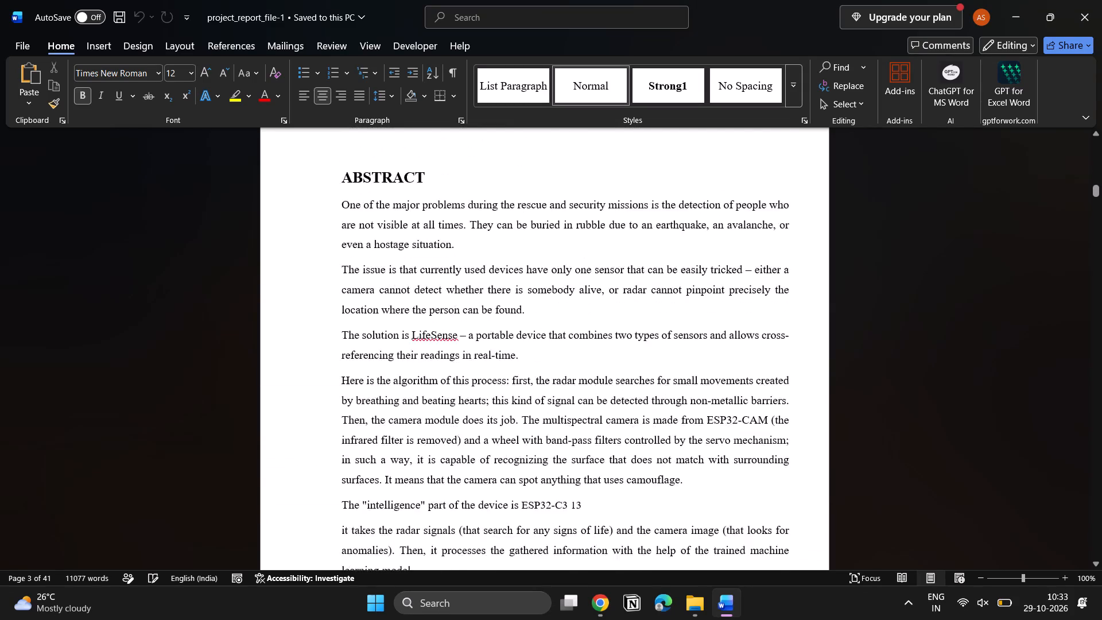
pyautogui.scroll(-1, 561, 221)
pyautogui.scroll(-1, 490, 373)
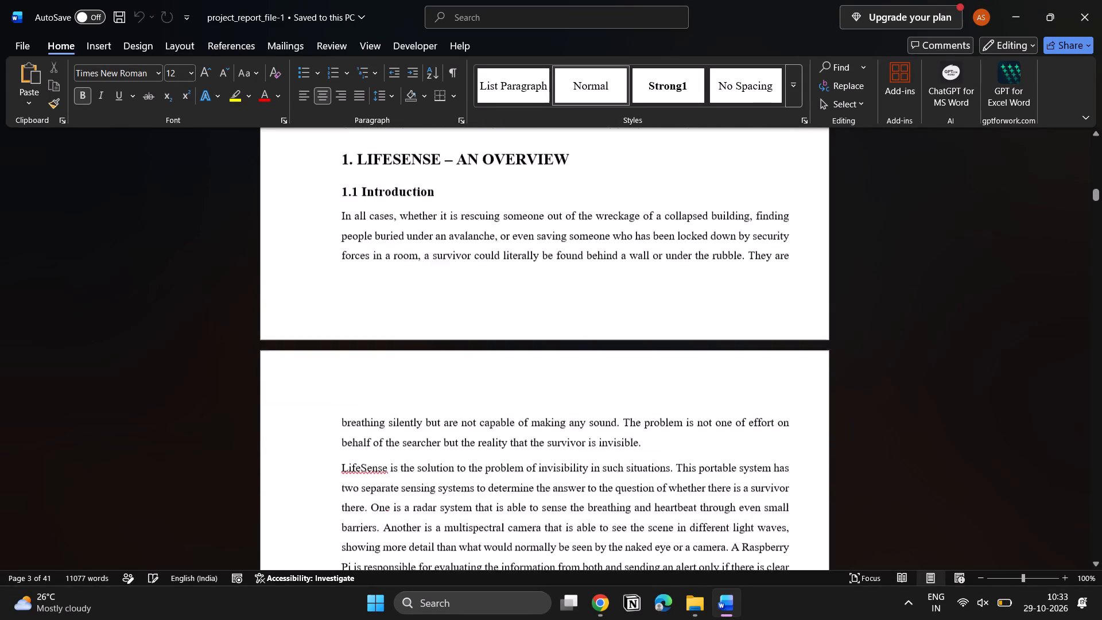
# Merge the three paragraphs of section 1.1 Introduction that end at "construction" into one, keeping a space between the joined sentences.
pyautogui.scroll(-1, 490, 373)
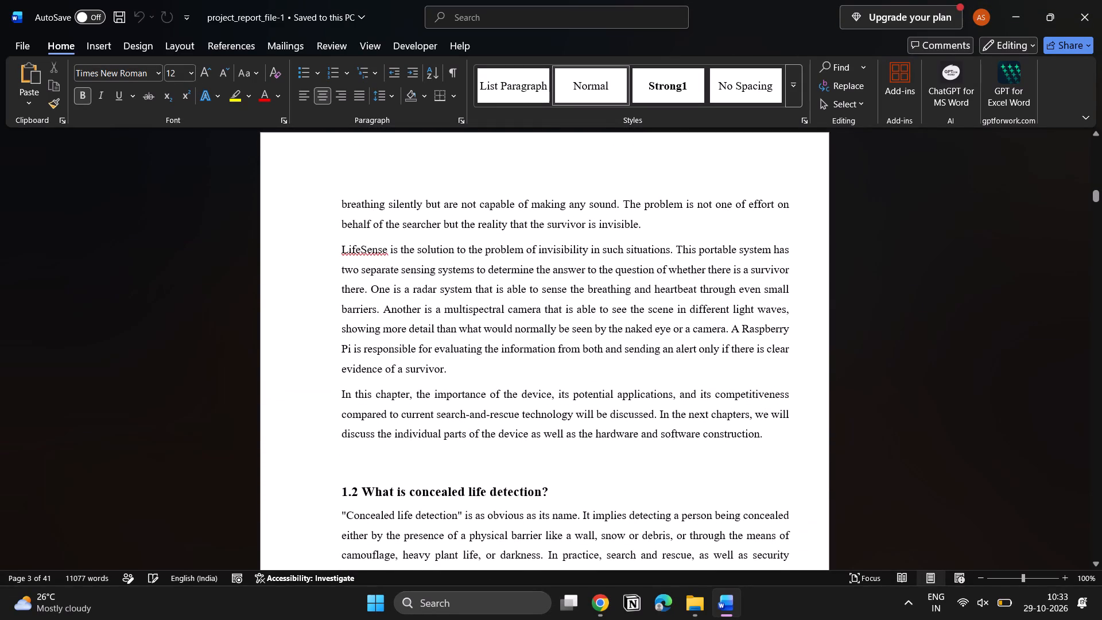
pyautogui.click(647, 223)
pyautogui.press('Delete')
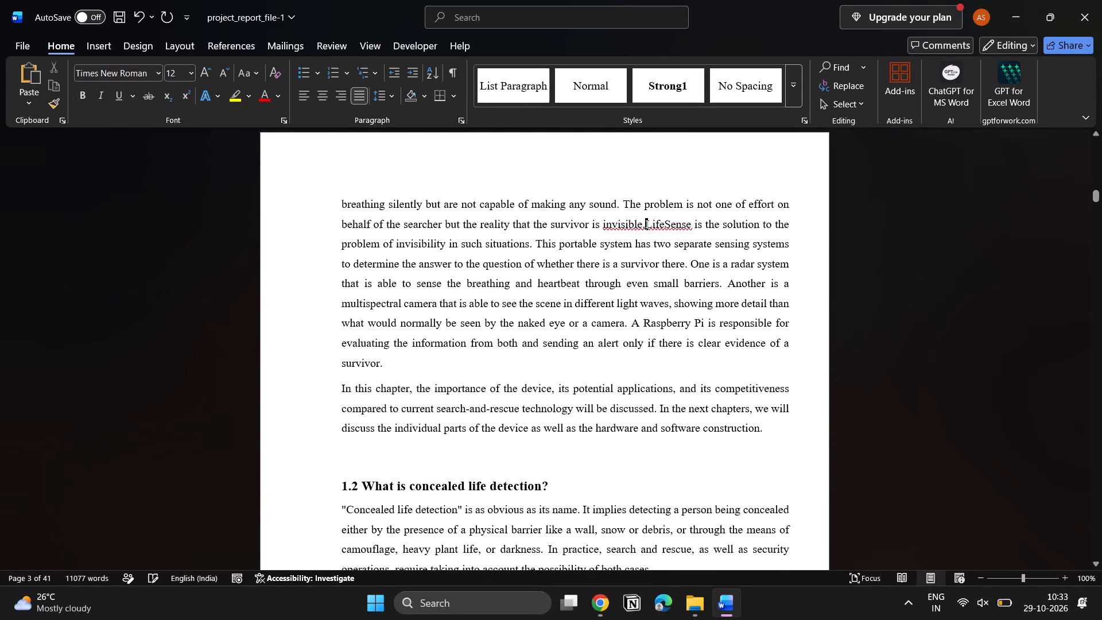
pyautogui.press('space')
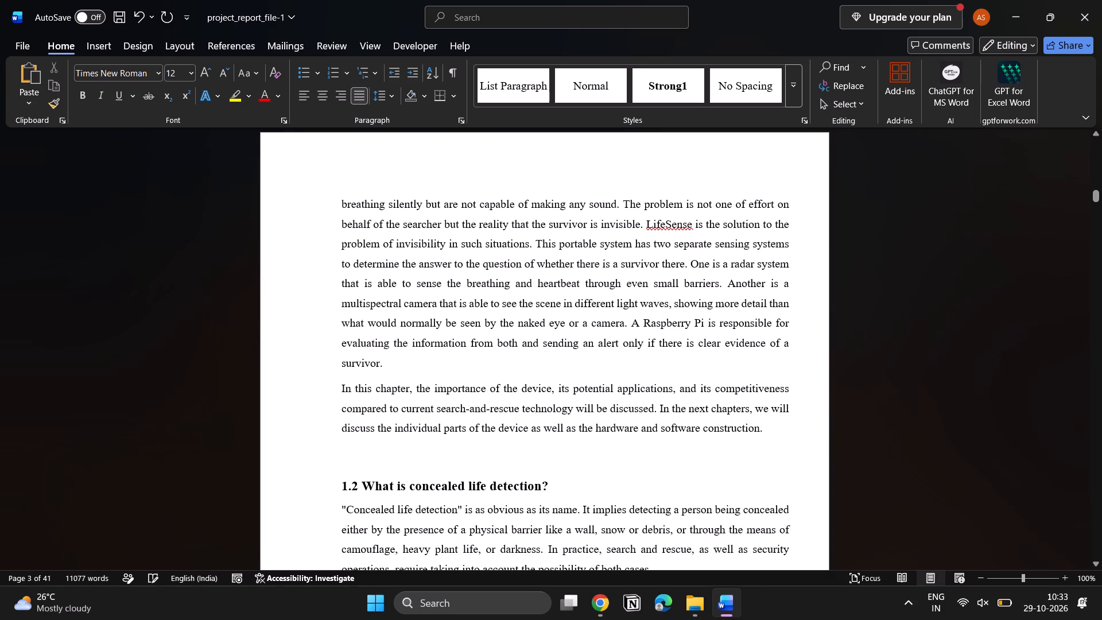
pyautogui.click(453, 372)
pyautogui.press('Delete')
pyautogui.press('space')
# Correct the flagged spellings in section 1.2 to "equalling" and "millimetre" using the suggested corrections.
pyautogui.scroll(-1, 453, 372)
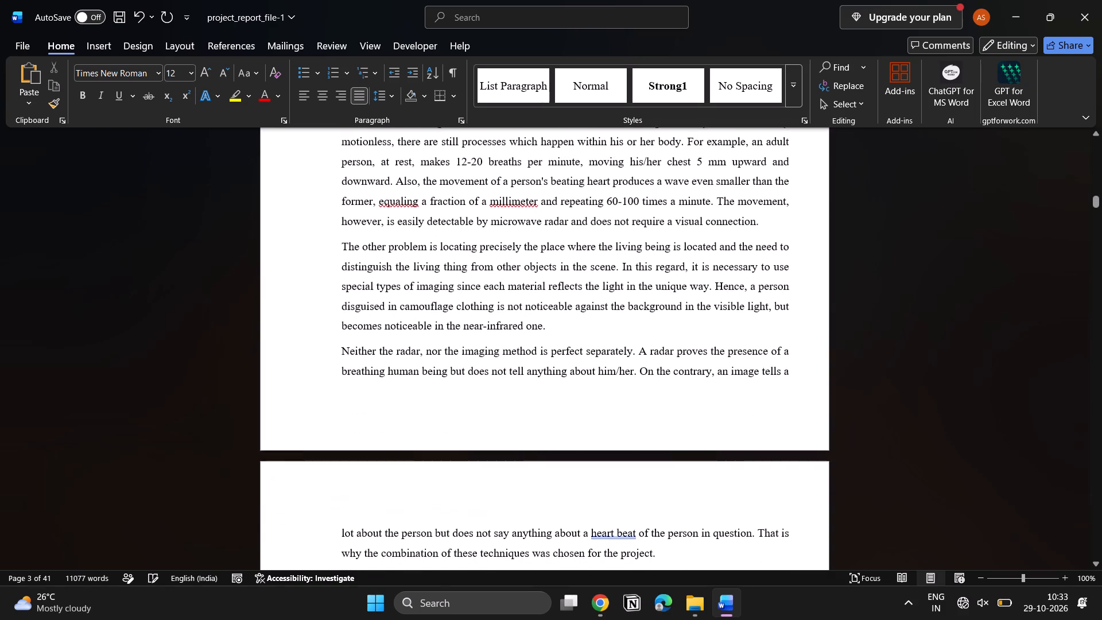
pyautogui.scroll(-1, 453, 372)
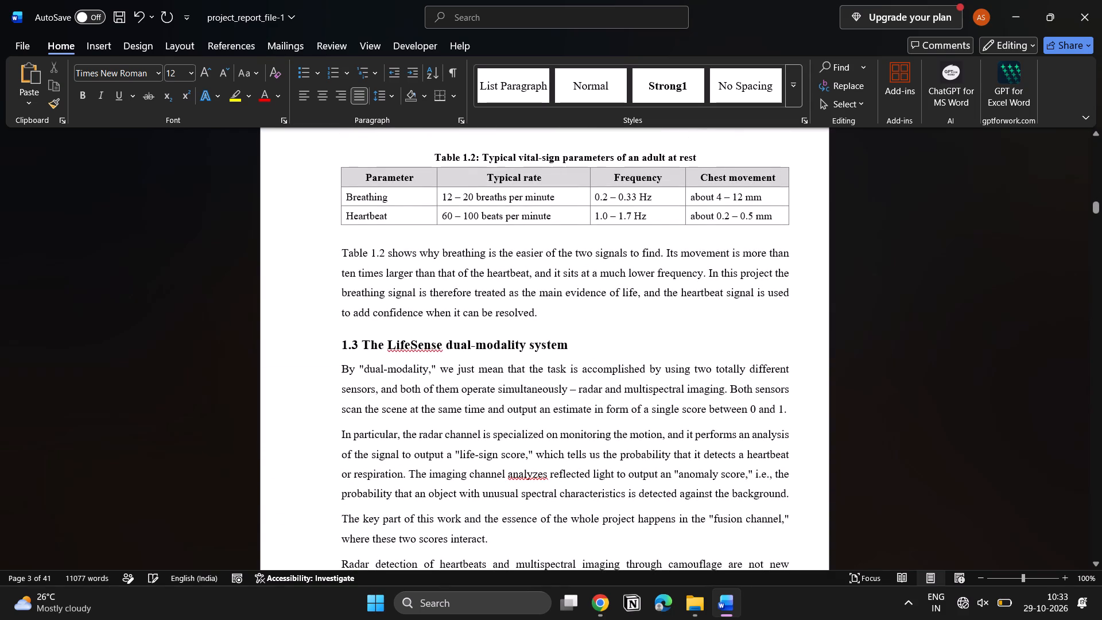
pyautogui.scroll(1, 482, 541)
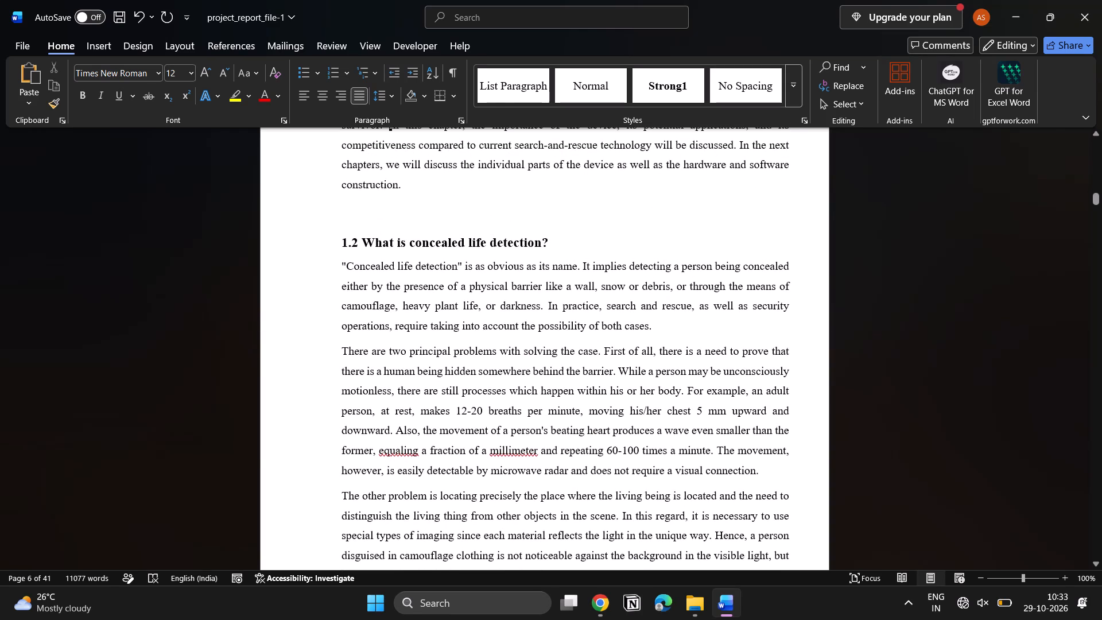
pyautogui.click(407, 452)
pyautogui.rightClick(407, 452)
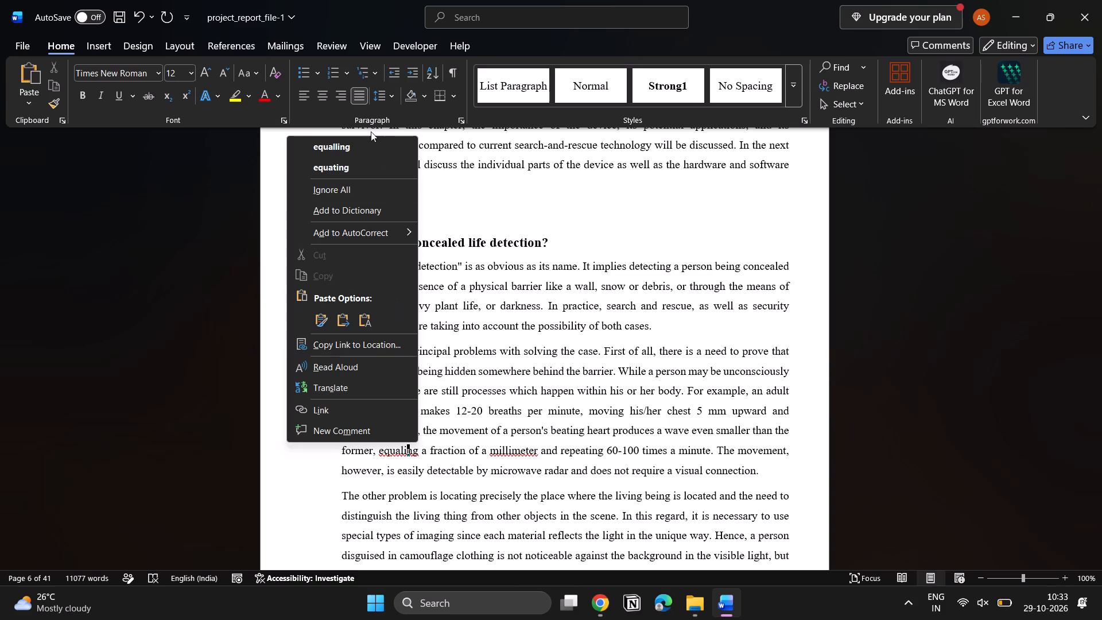
pyautogui.click(362, 144)
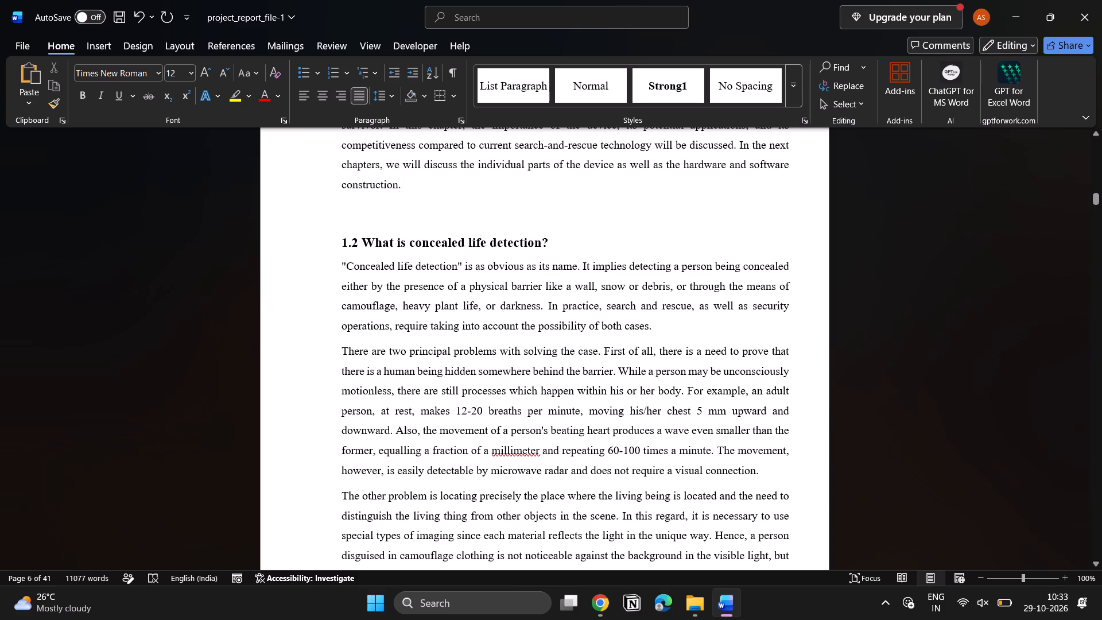
pyautogui.rightClick(509, 455)
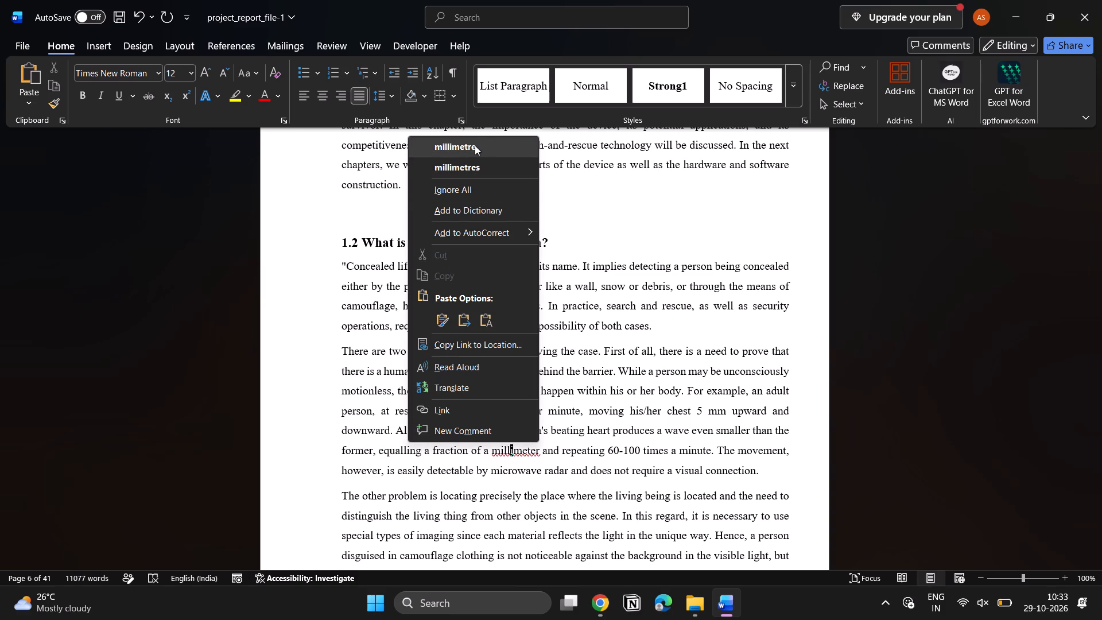
pyautogui.click(475, 145)
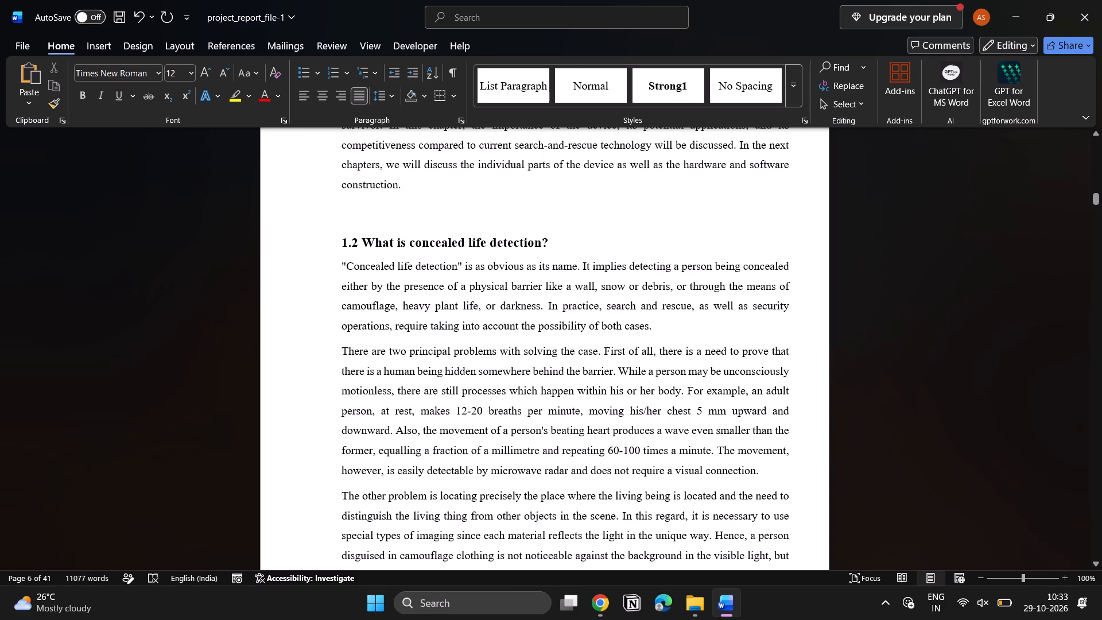
# Justify the text of the entire document.
pyautogui.hotkey('ctrl', 'a')
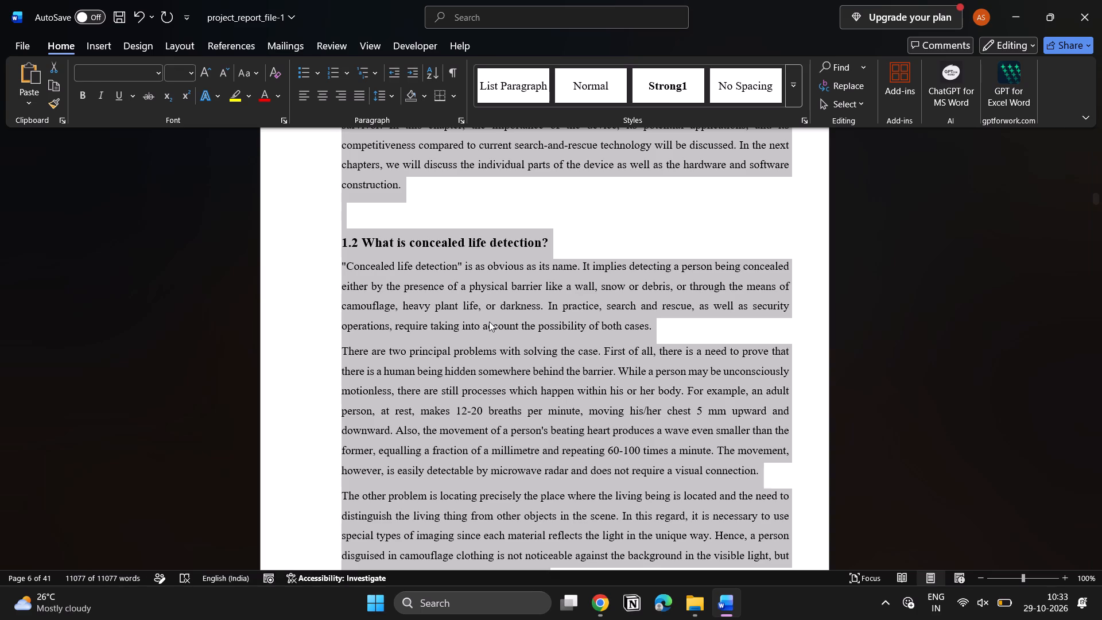
pyautogui.hotkey('ctrl', 'j')
pyautogui.click(624, 174)
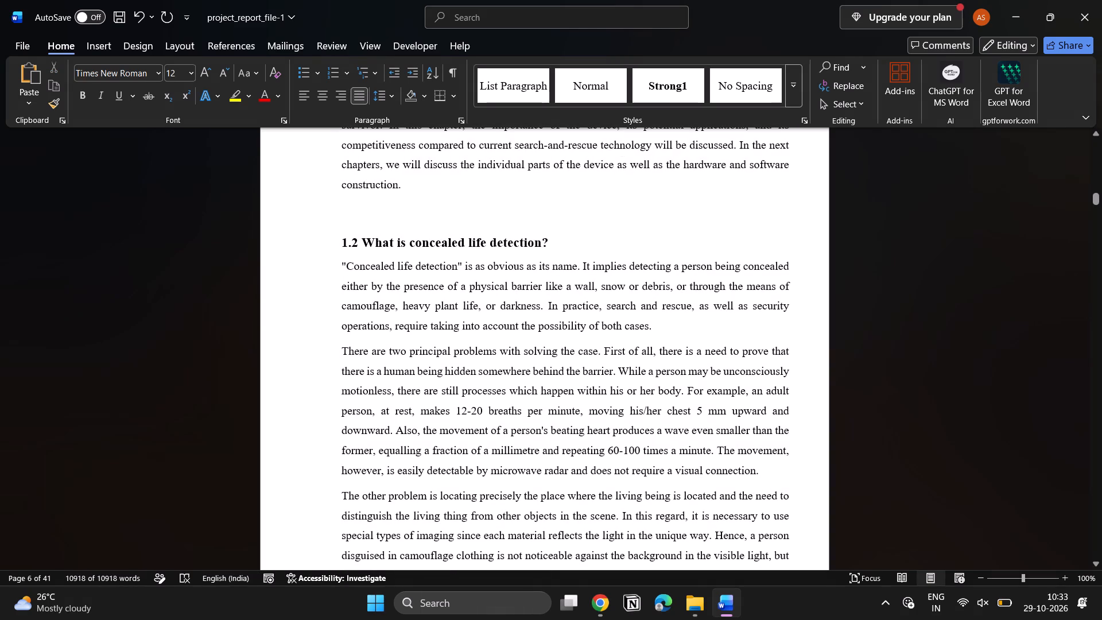
# Remove the blank line above the heading "1.2 What is concealed life detection?".
pyautogui.click(411, 212)
pyautogui.press('BackSpace')
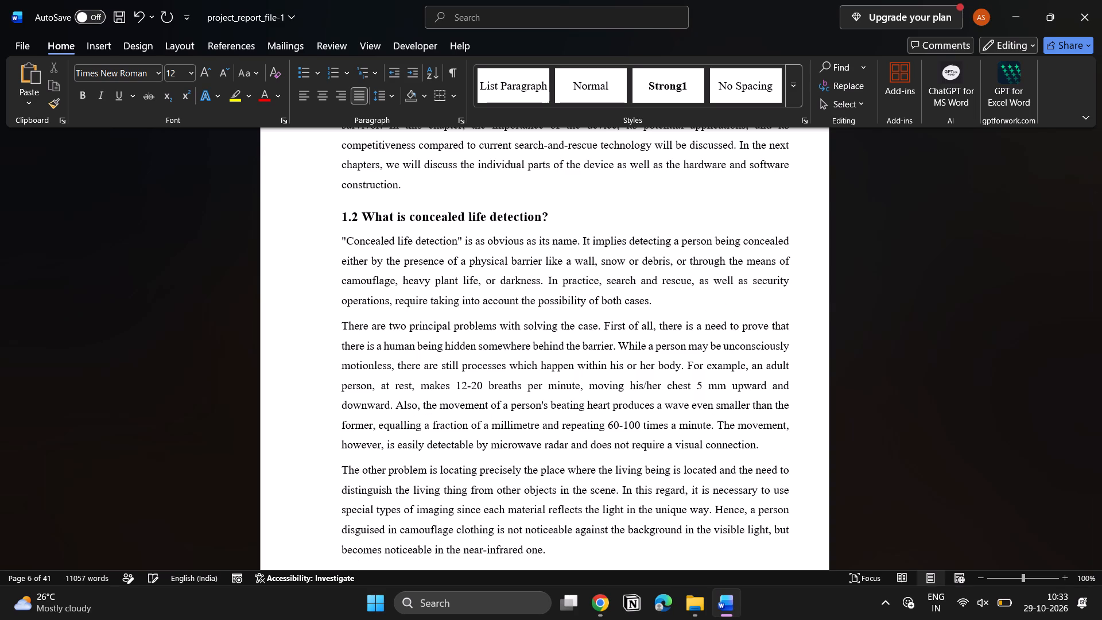
# Centre all the cover page content, from "MINI PROJECT REPORT" and the PSIT logo through "Department of ECE".
pyautogui.scroll(-3, 506, 468)
pyautogui.scroll(2, 506, 468)
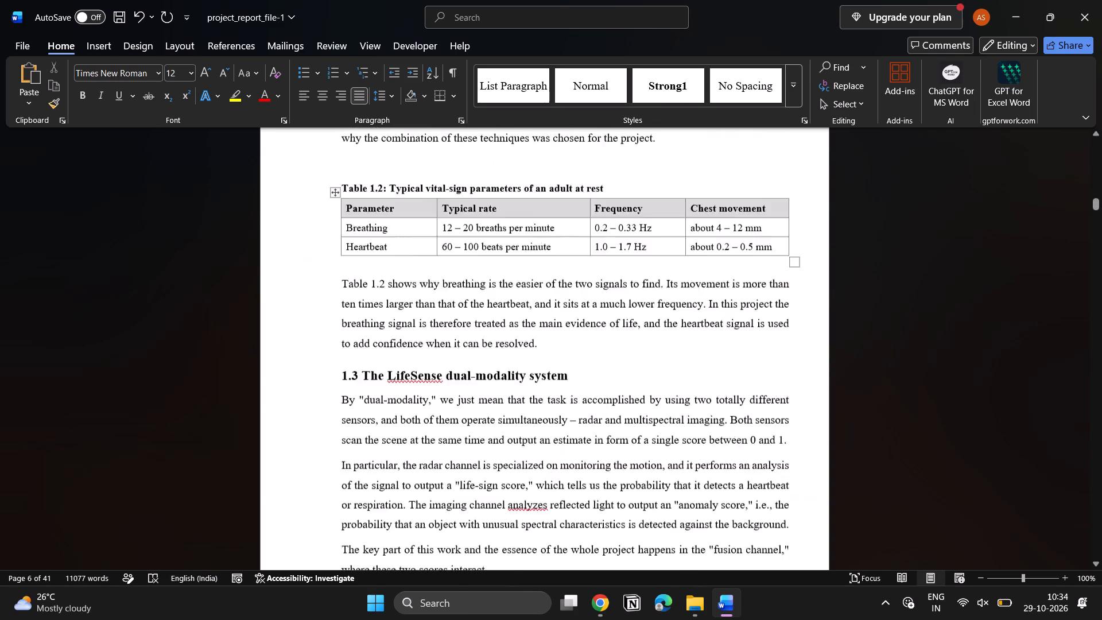
pyautogui.scroll(4, 506, 468)
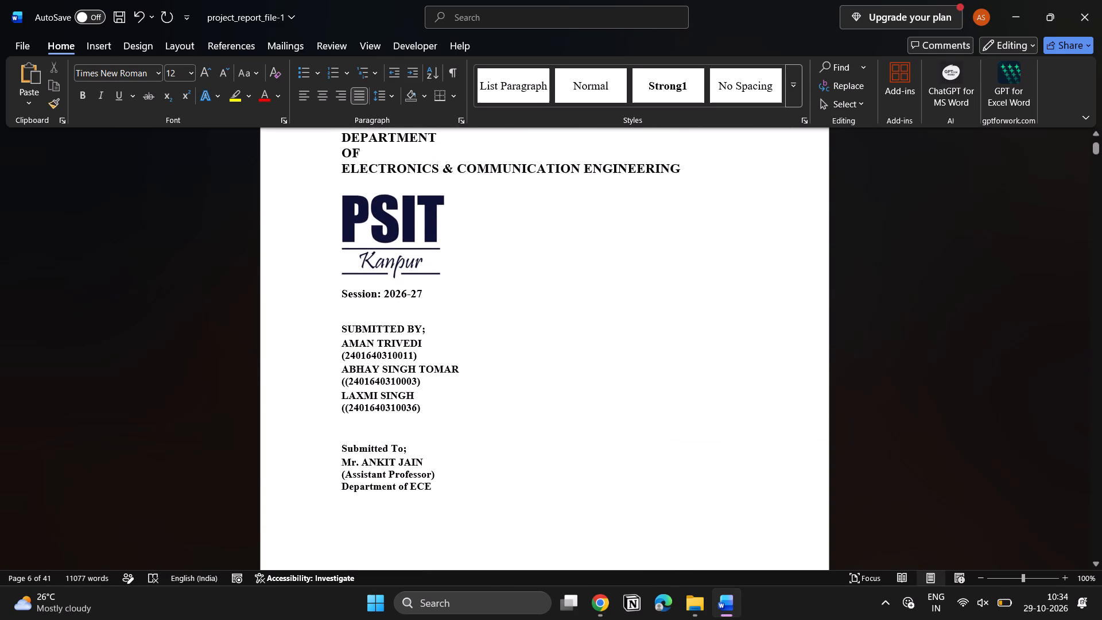
pyautogui.scroll(1, 460, 353)
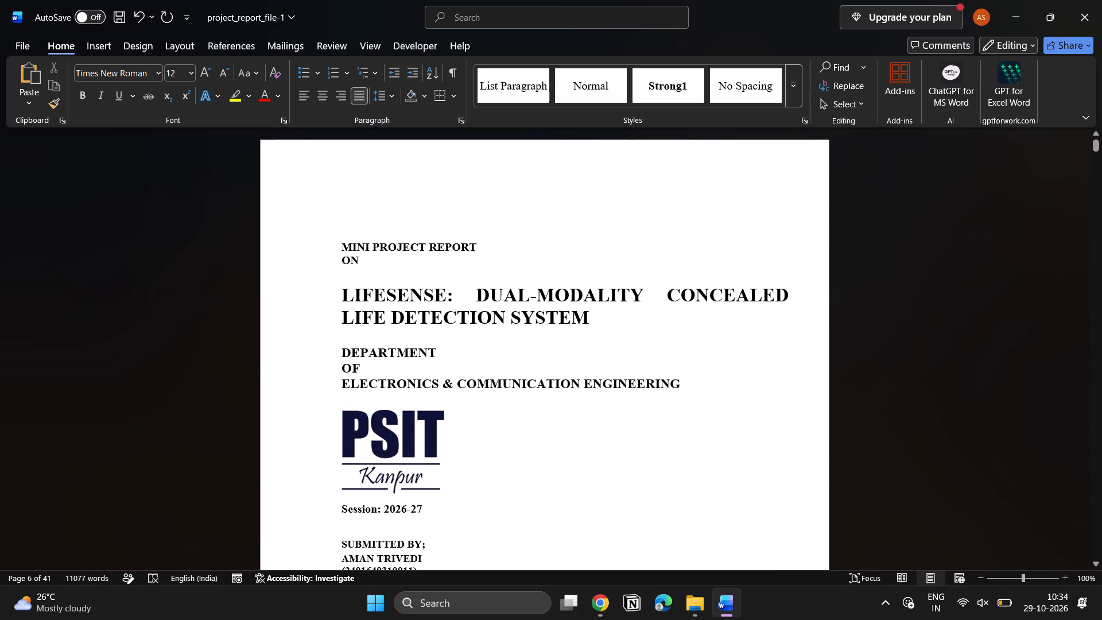
pyautogui.moveTo(343, 241); pyautogui.dragTo(517, 434)
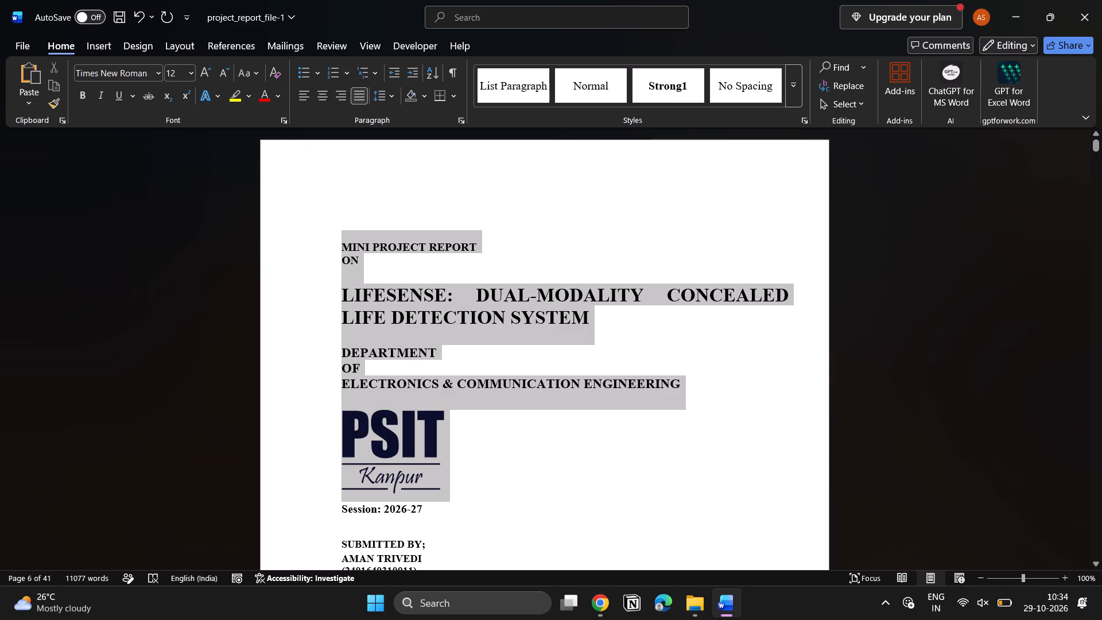
pyautogui.moveTo(517, 434); pyautogui.dragTo(537, 287)
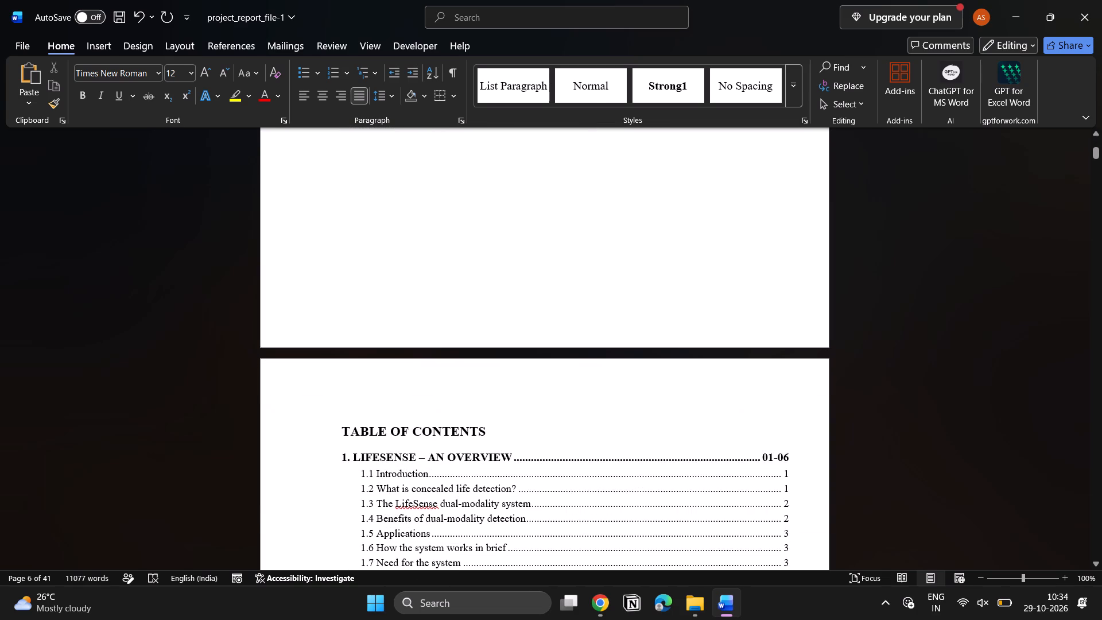
pyautogui.moveTo(537, 287); pyautogui.dragTo(507, 233)
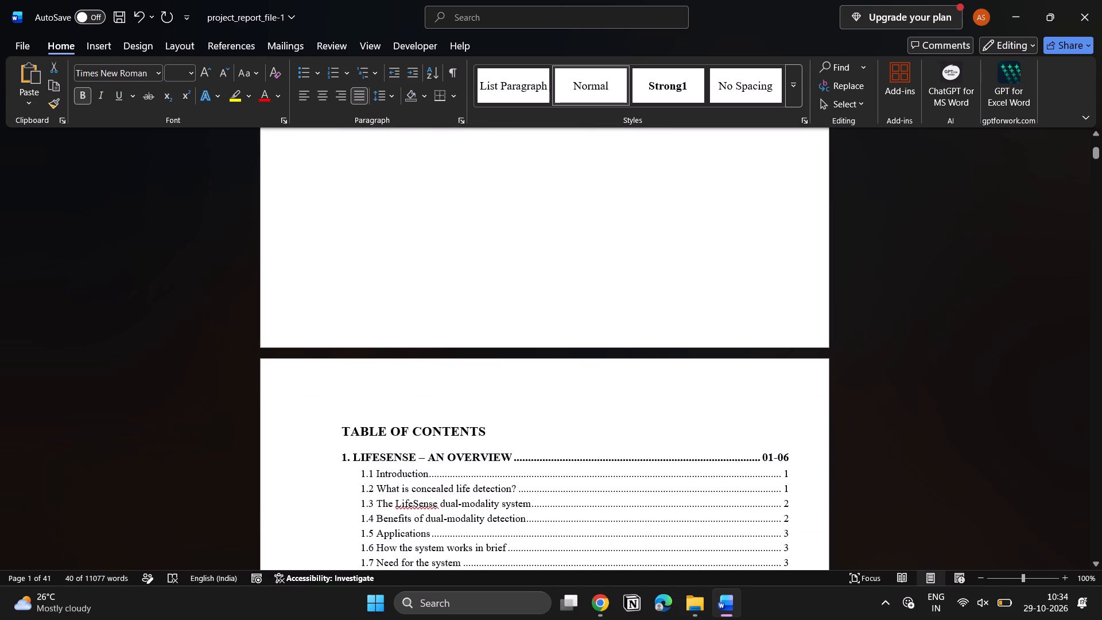
pyautogui.hotkey('ctrl', 'e')
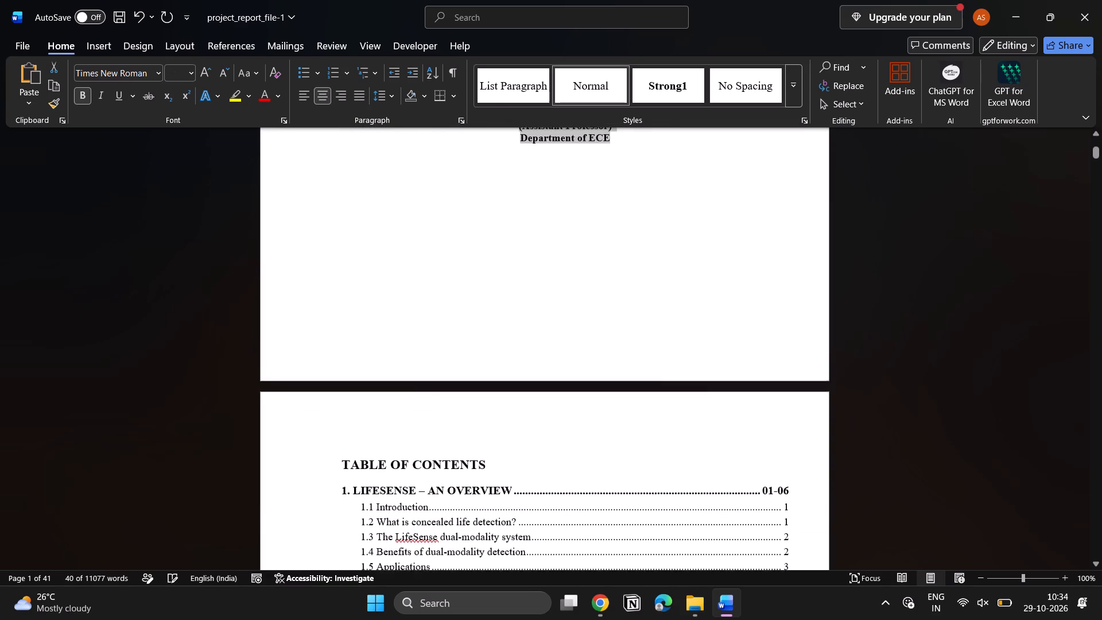
pyautogui.scroll(2, 507, 233)
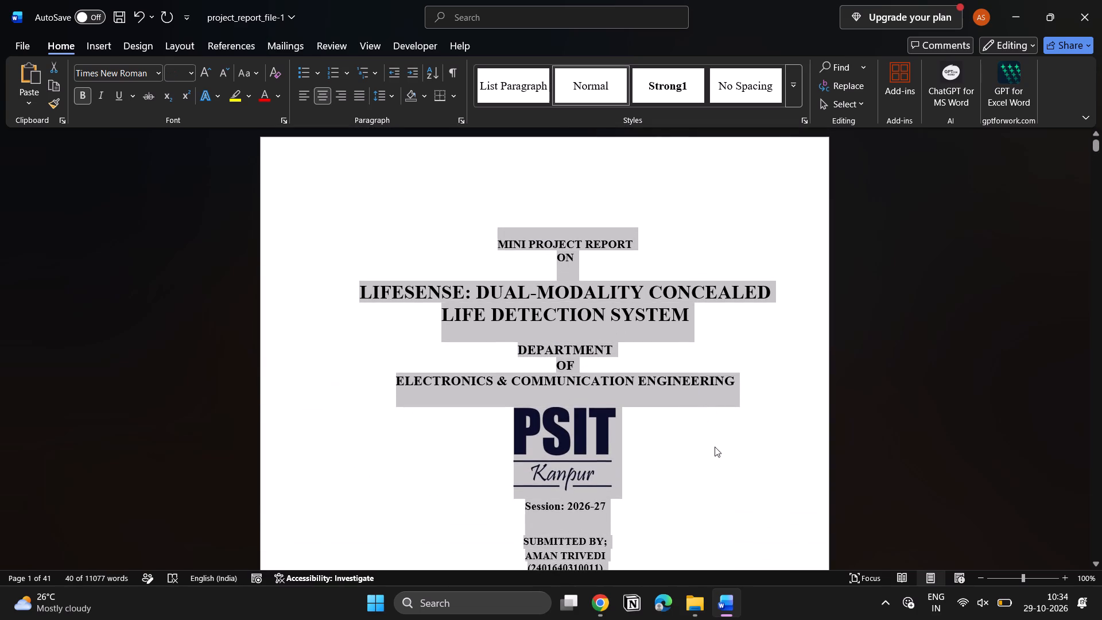
# Examine the layout of the table of contents, lists of figures and tables, and the start of the abstract.
pyautogui.scroll(-2, 715, 447)
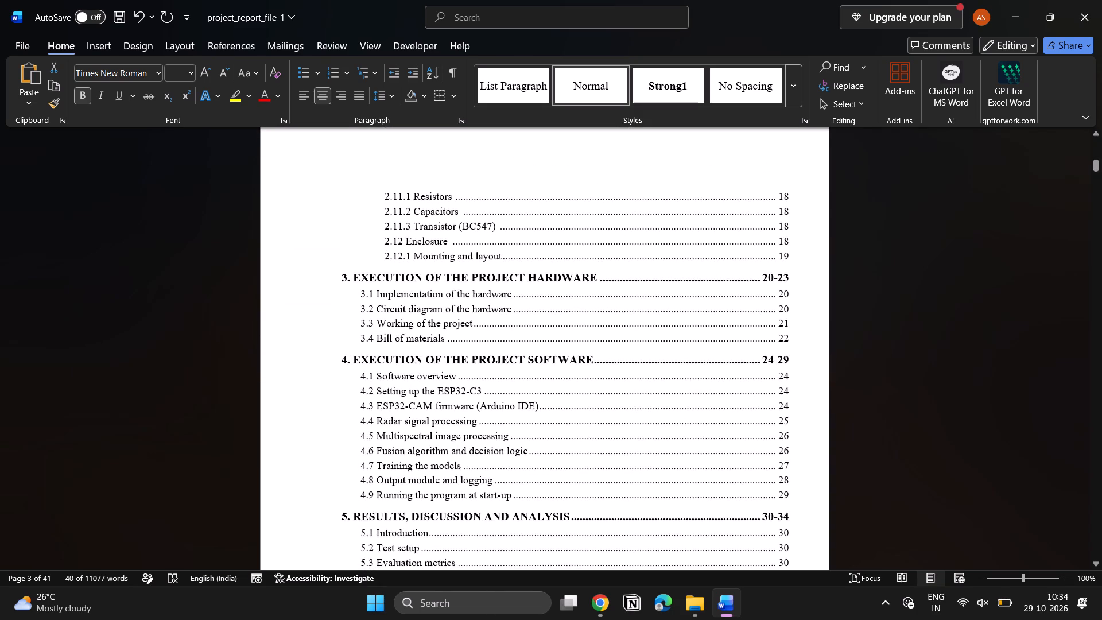
pyautogui.scroll(-2, 715, 447)
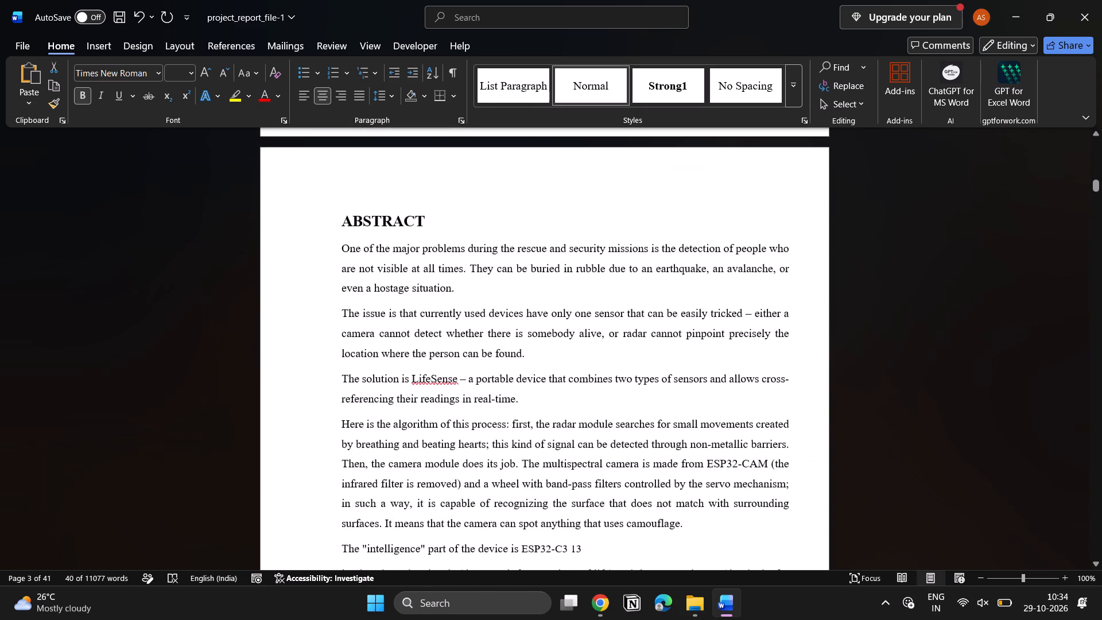
pyautogui.scroll(1, 592, 290)
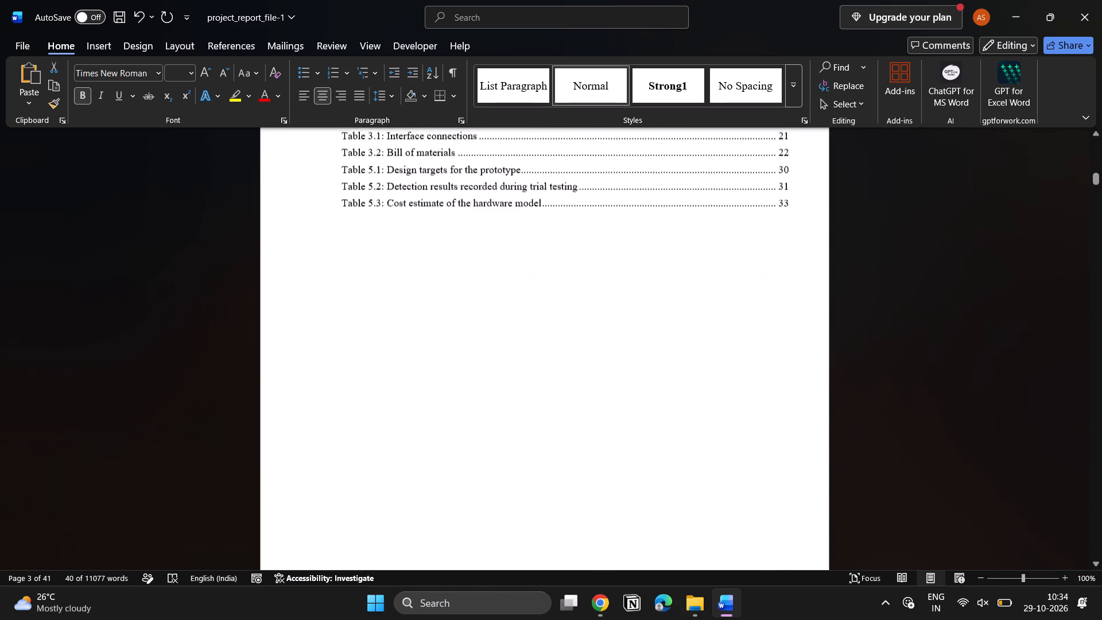
pyautogui.scroll(1, 592, 290)
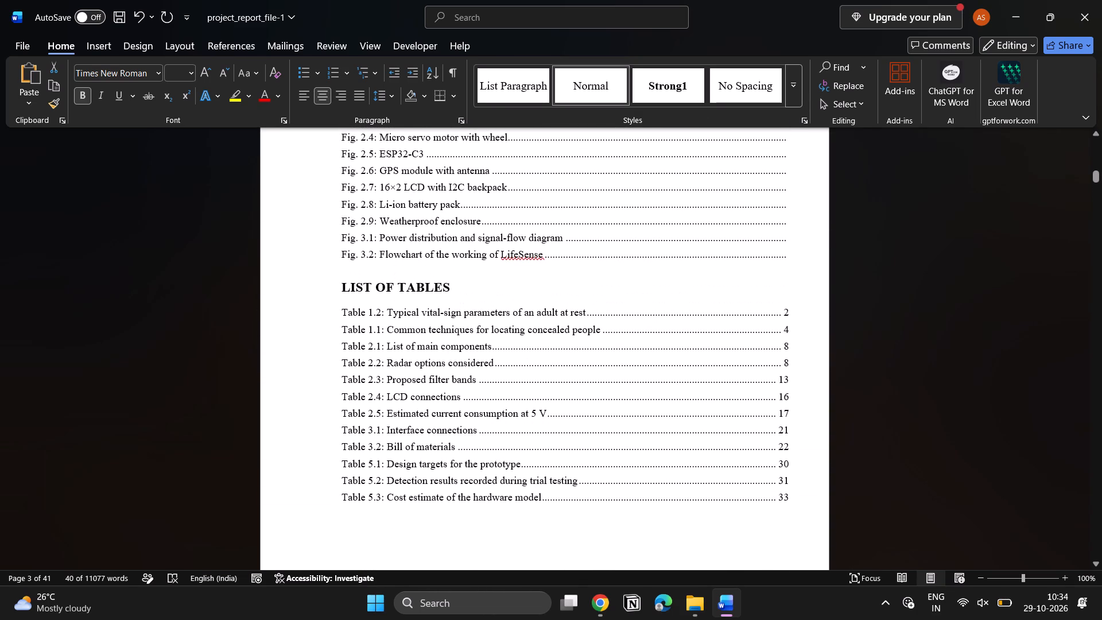
pyautogui.click(525, 254)
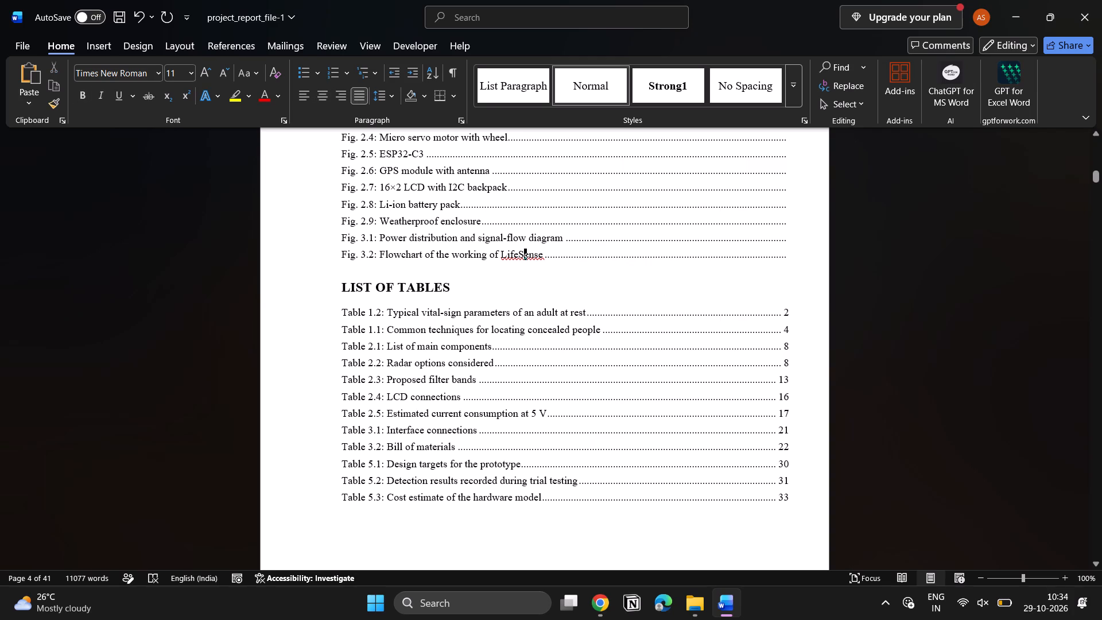
pyautogui.scroll(-1, 521, 295)
pyautogui.scroll(-1, 452, 440)
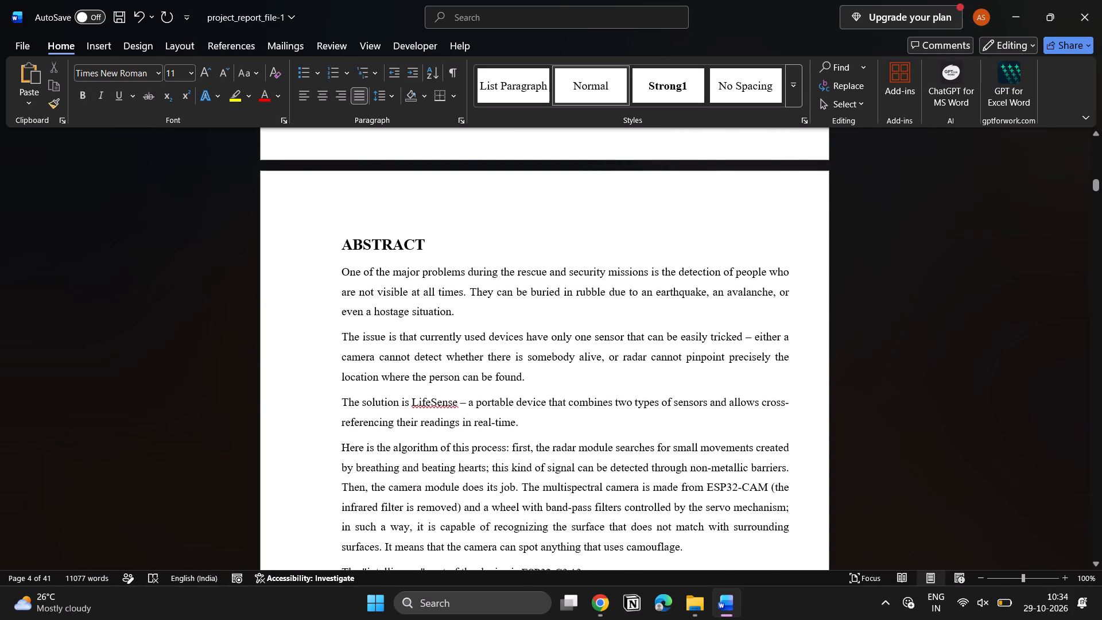
# In the abstract, join the "Here is the algorithm" and "The 'intelligence' part" paragraphs onto the "The solution is LifeSense" paragraph.
pyautogui.scroll(-3, 452, 440)
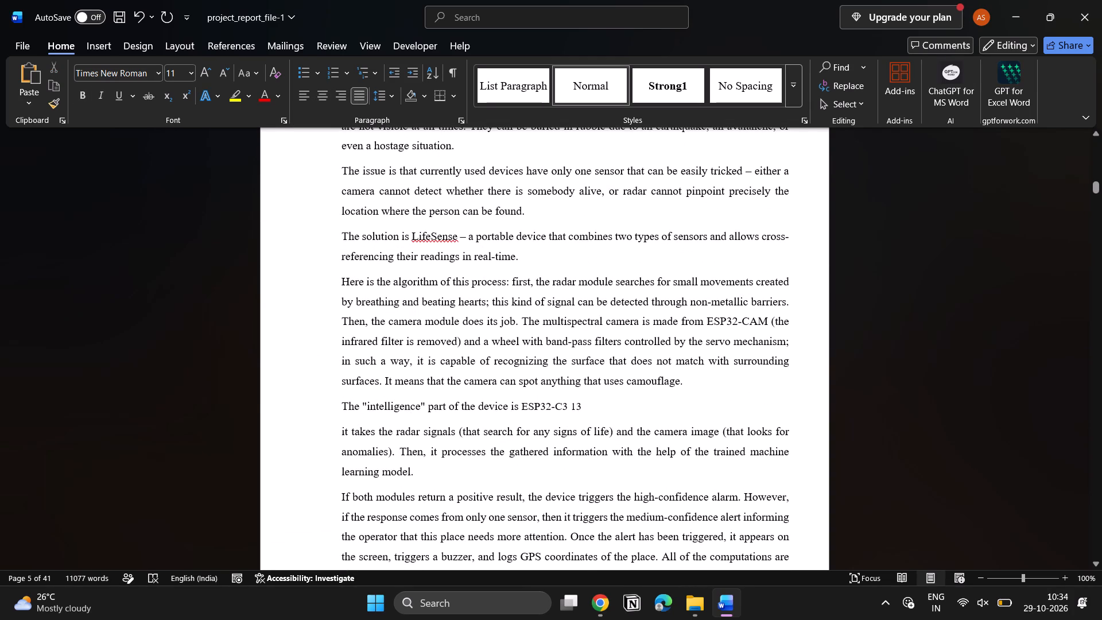
pyautogui.click(338, 282)
pyautogui.press('BackSpace')
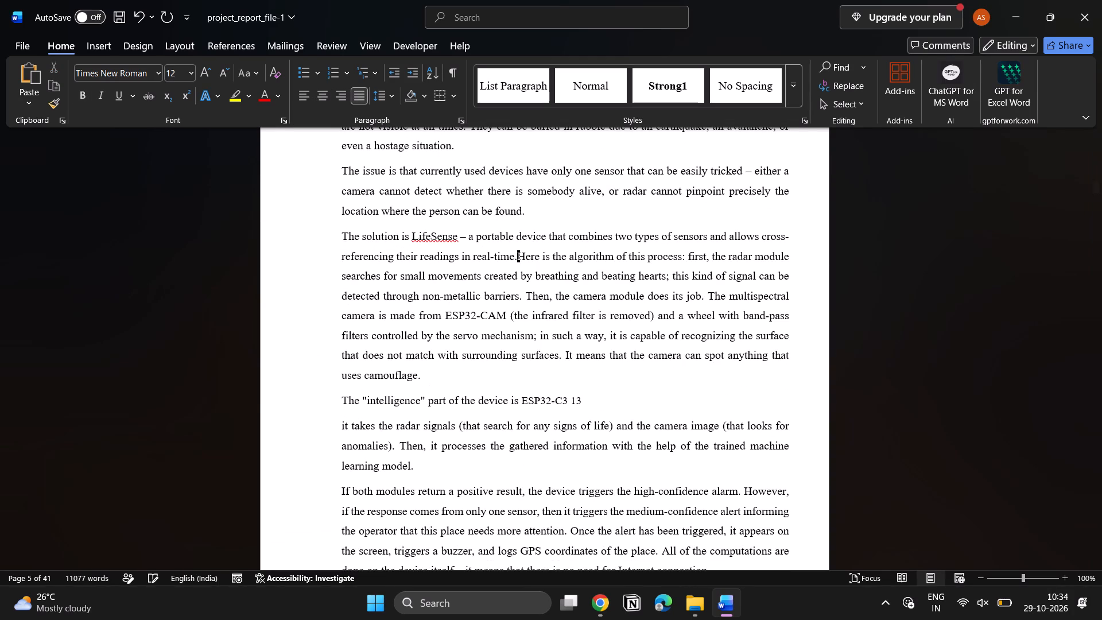
pyautogui.click(337, 403)
pyautogui.press('BackSpace')
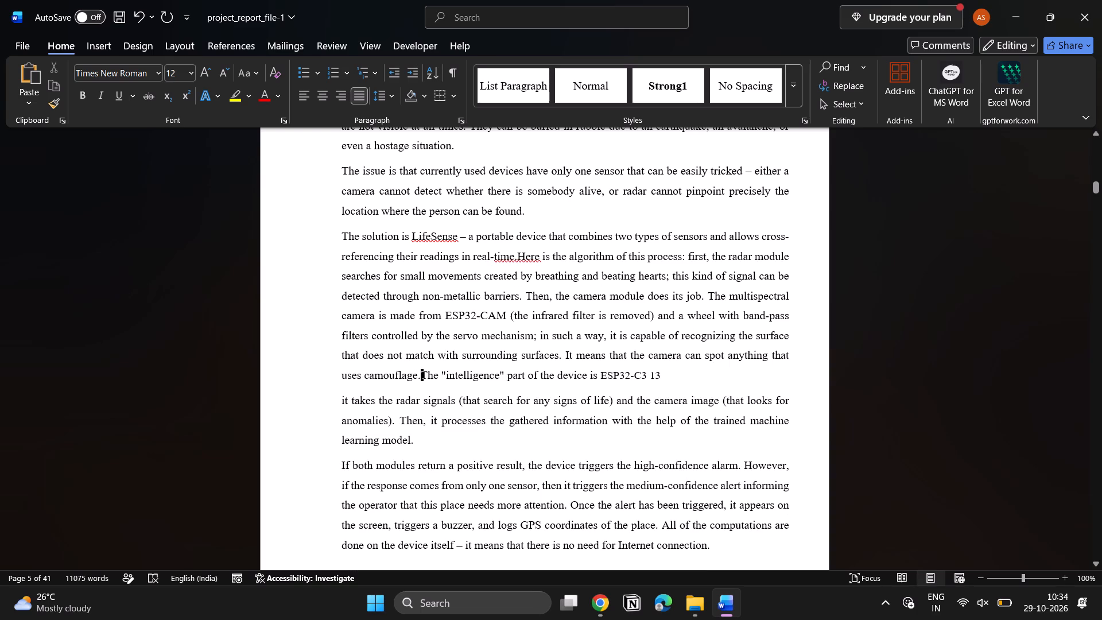
# Apply the suggested correction to separate "real-time." and "Here" with a space in the abstract.
pyautogui.scroll(1, 449, 444)
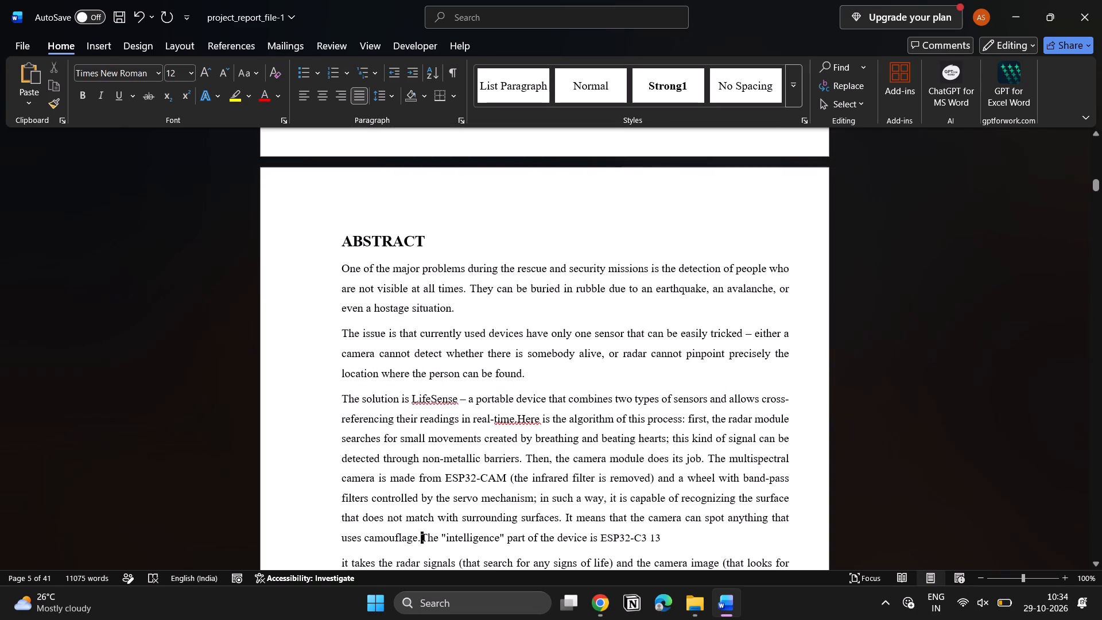
pyautogui.rightClick(526, 424)
pyautogui.click(489, 132)
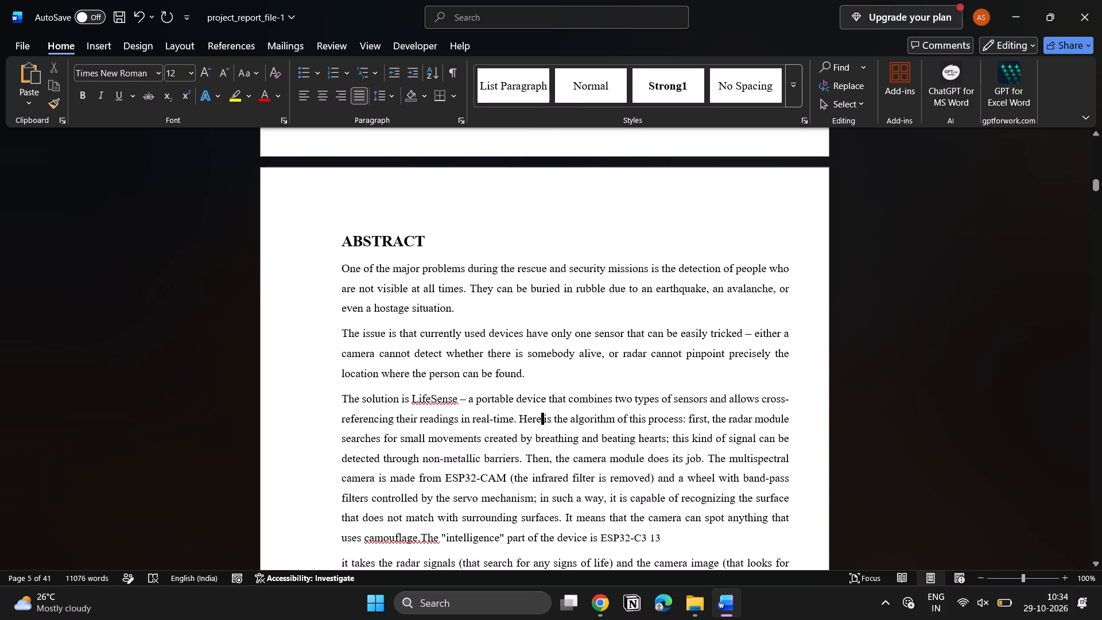
pyautogui.scroll(1, 424, 466)
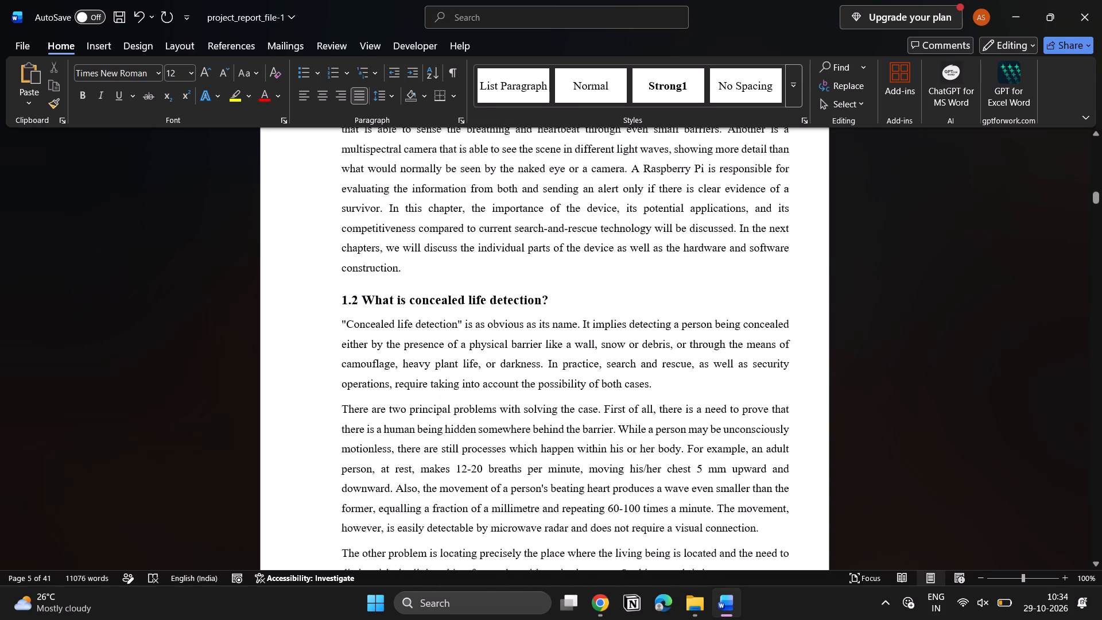
# Apply the suggested correction to separate "camouflage." and "The" with a space in the abstract.
pyautogui.scroll(1, 424, 466)
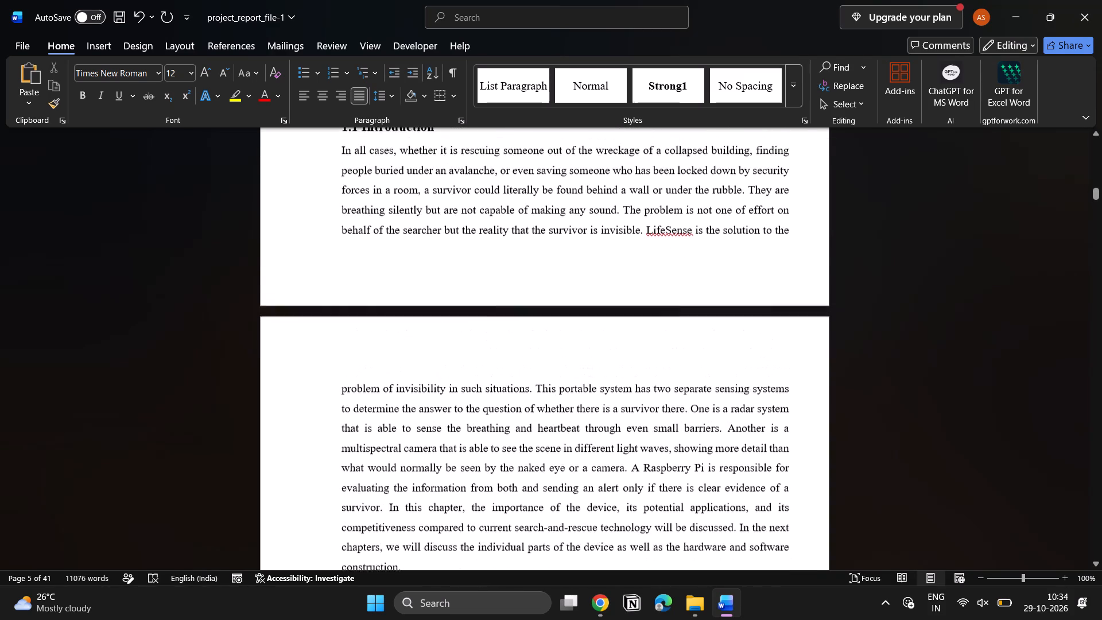
pyautogui.scroll(1, 424, 466)
pyautogui.scroll(1, 514, 371)
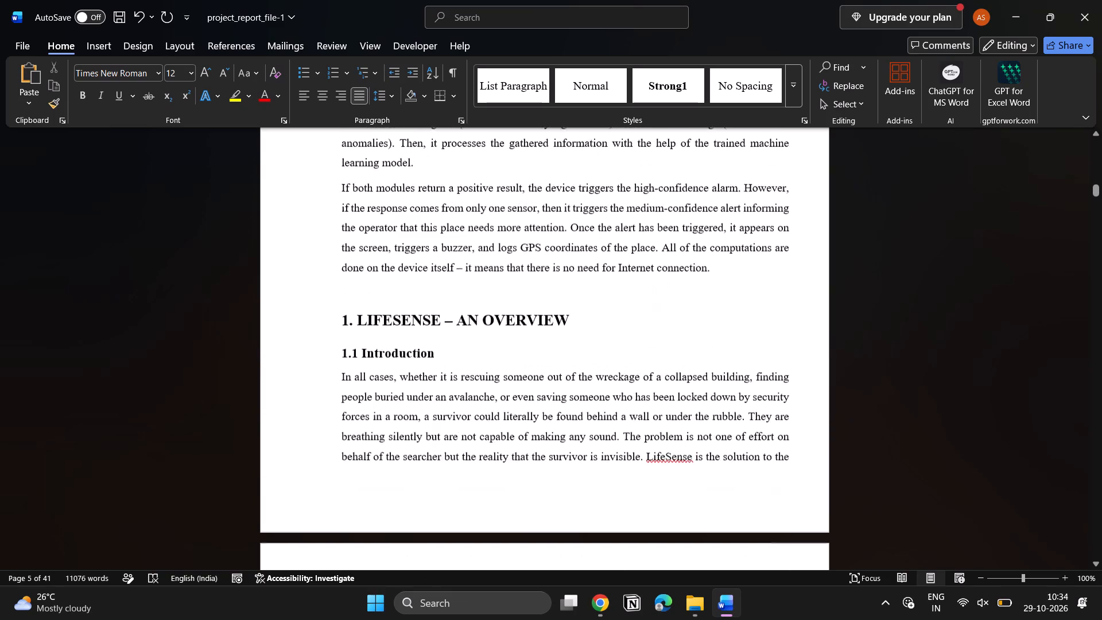
pyautogui.scroll(1, 514, 371)
pyautogui.rightClick(418, 200)
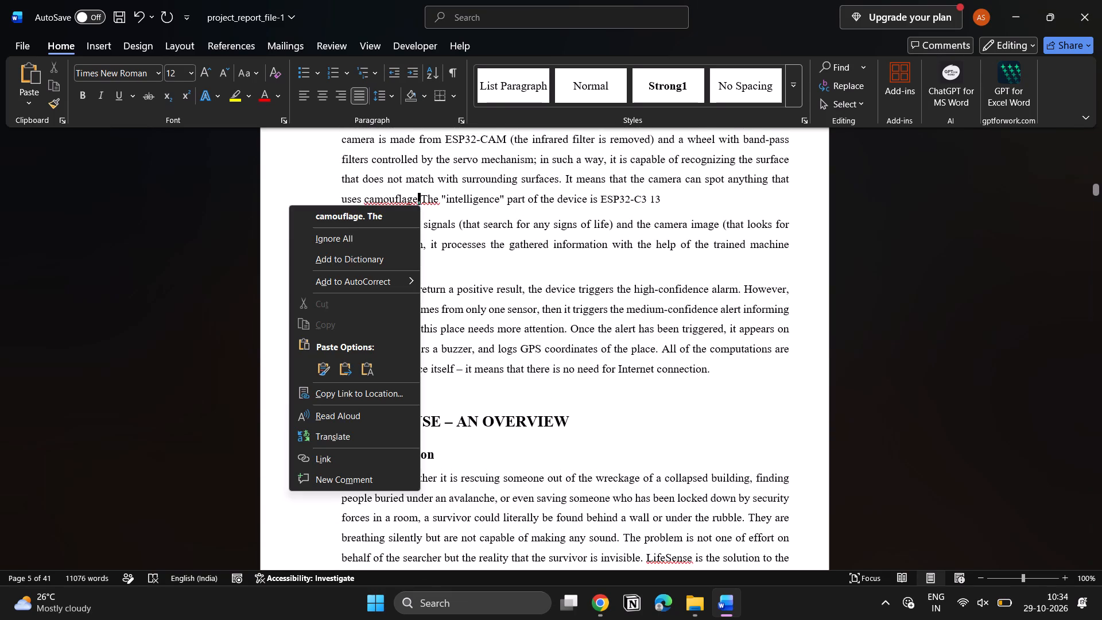
pyautogui.click(386, 223)
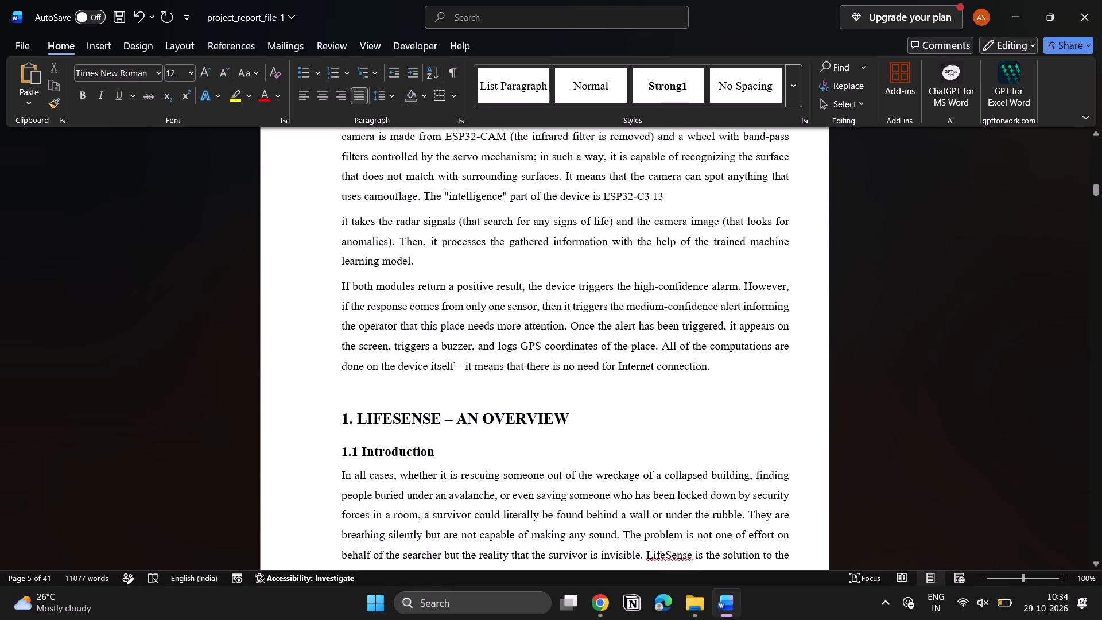
# Join the abstract's "it takes the radar signals" paragraph onto the line ending "ESP32-C3 13", separating them with a full stop and a space.
pyautogui.click(325, 220)
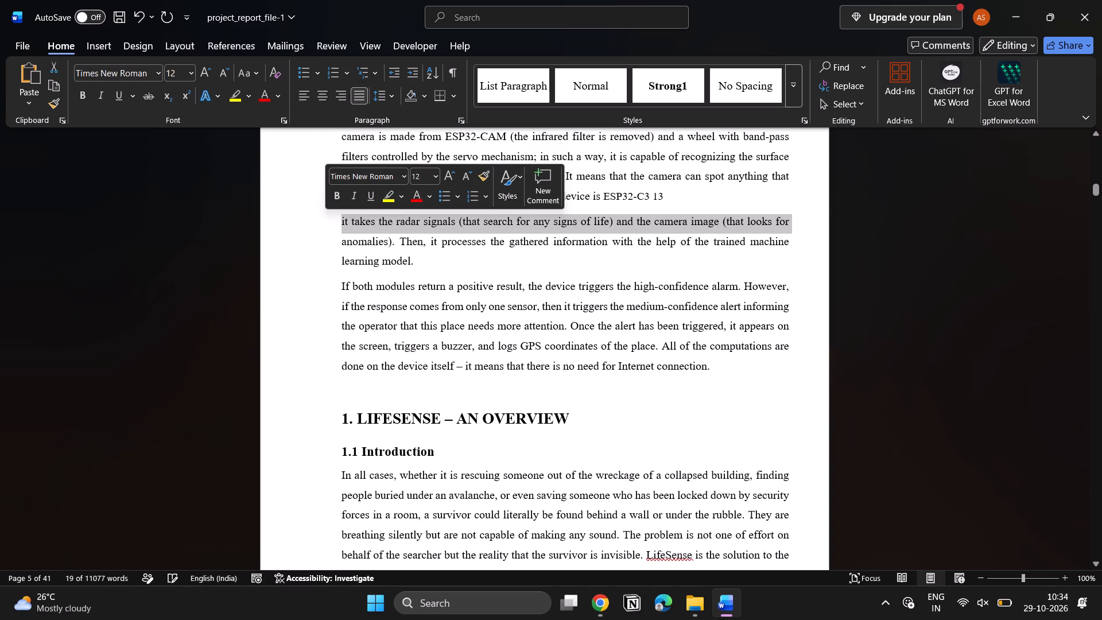
pyautogui.click(325, 220)
pyautogui.click(346, 235)
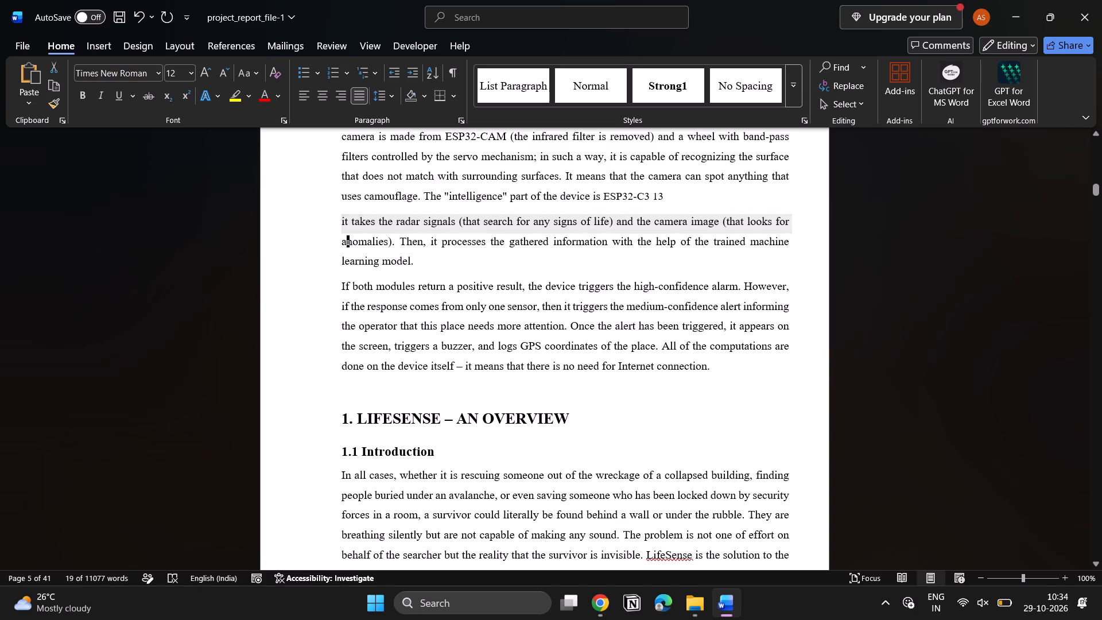
pyautogui.click(333, 216)
pyautogui.press('BackSpace')
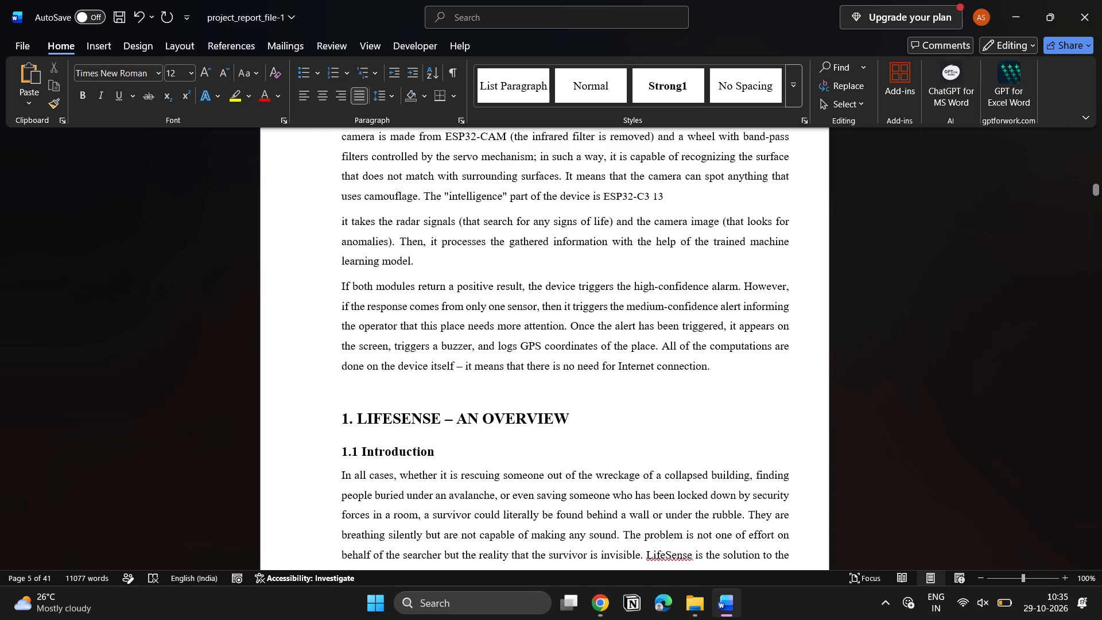
pyautogui.press('space')
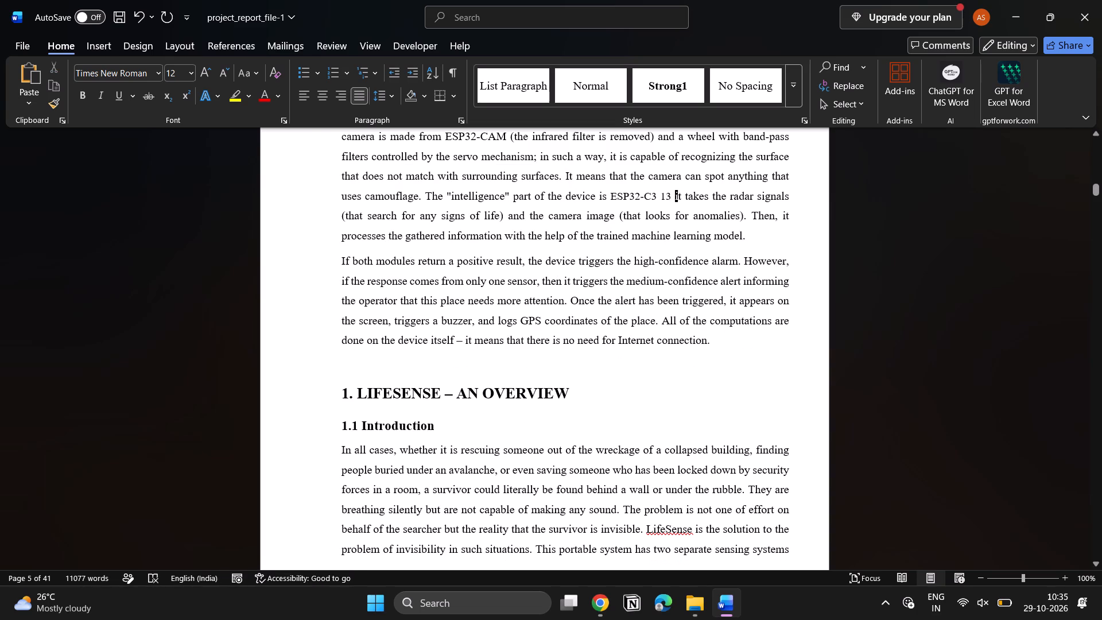
pyautogui.press('Left')
pyautogui.press('.')
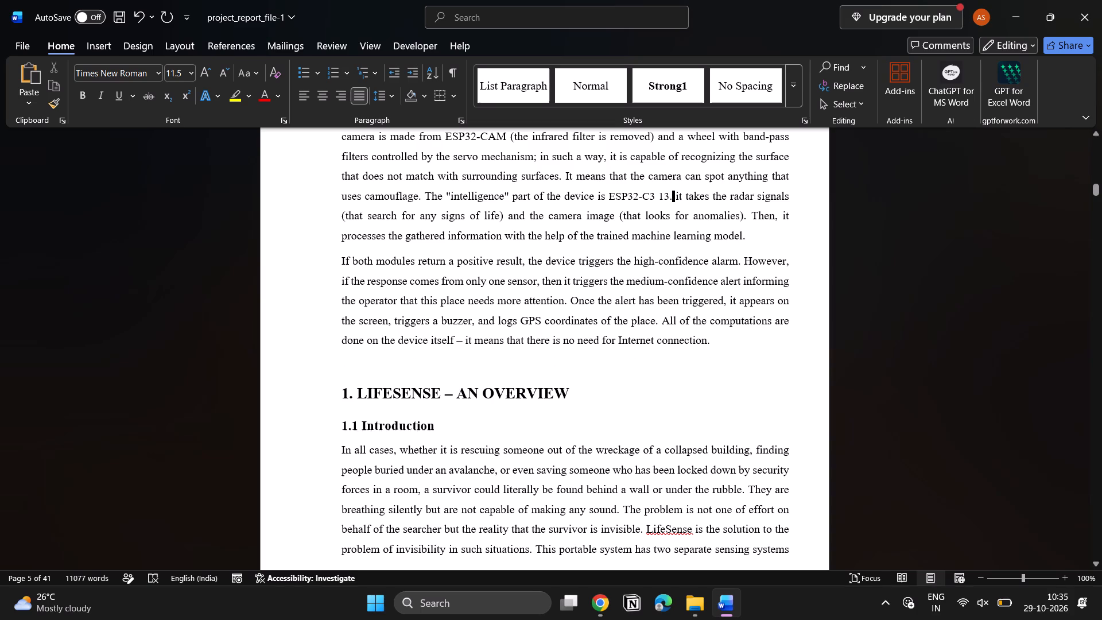
# Correct "heart beat" to "heartbeat" in the "Neither the radar, nor the imaging method" paragraph of section 1.2.
pyautogui.scroll(-1, 447, 389)
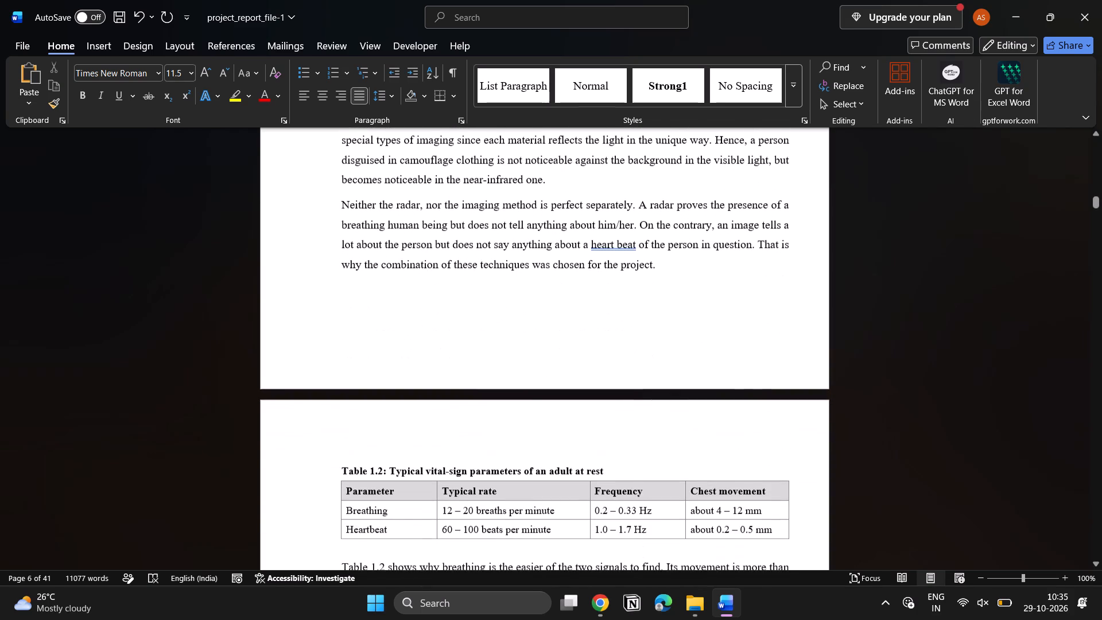
pyautogui.scroll(-1, 447, 389)
pyautogui.rightClick(607, 249)
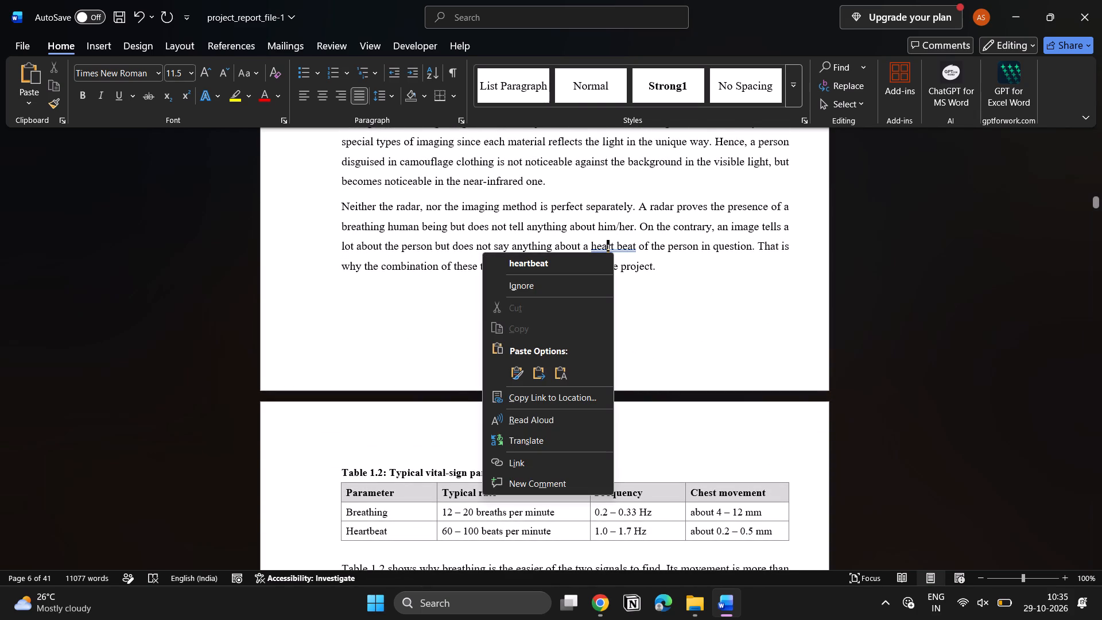
pyautogui.click(581, 255)
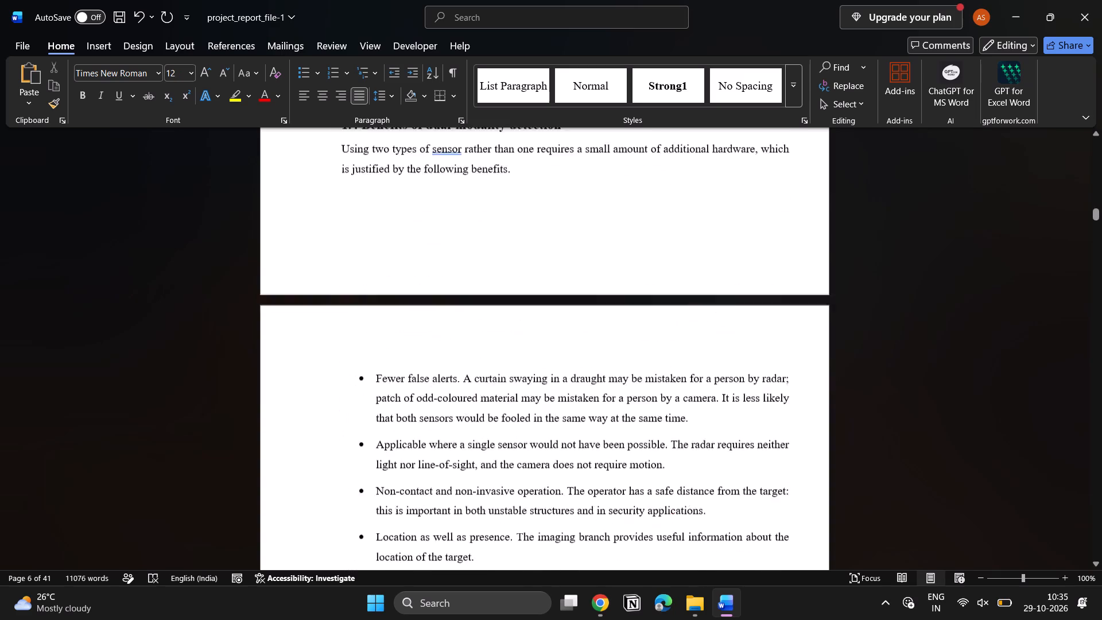
# Apply the plain black-bordered grid table style to Table 1.2, the typical vital-sign parameters.
pyautogui.scroll(1, 596, 412)
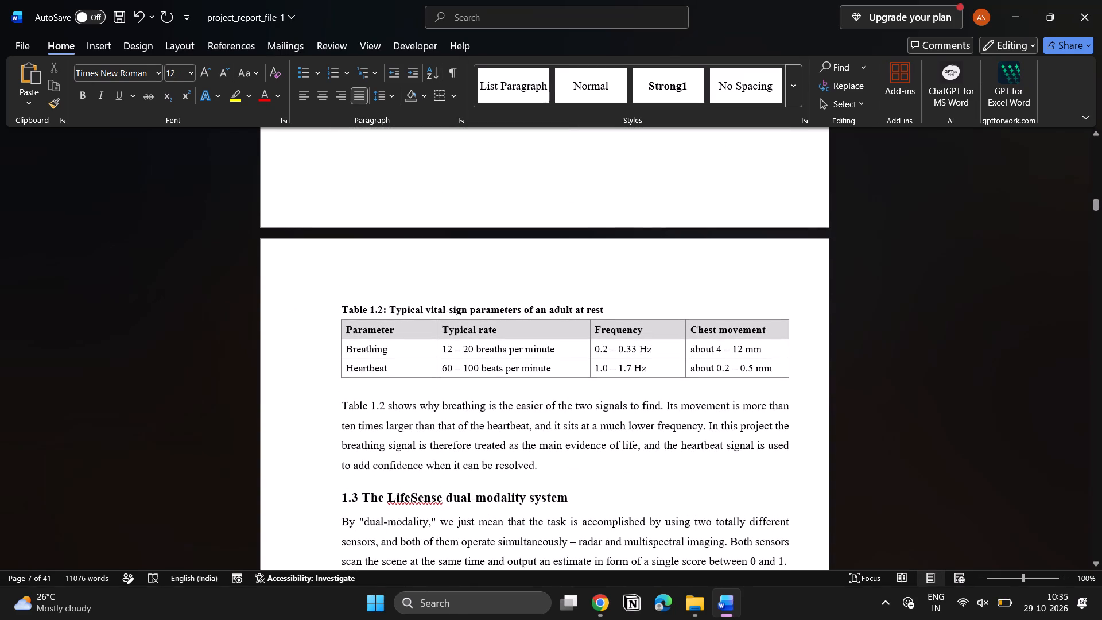
pyautogui.rightClick(336, 318)
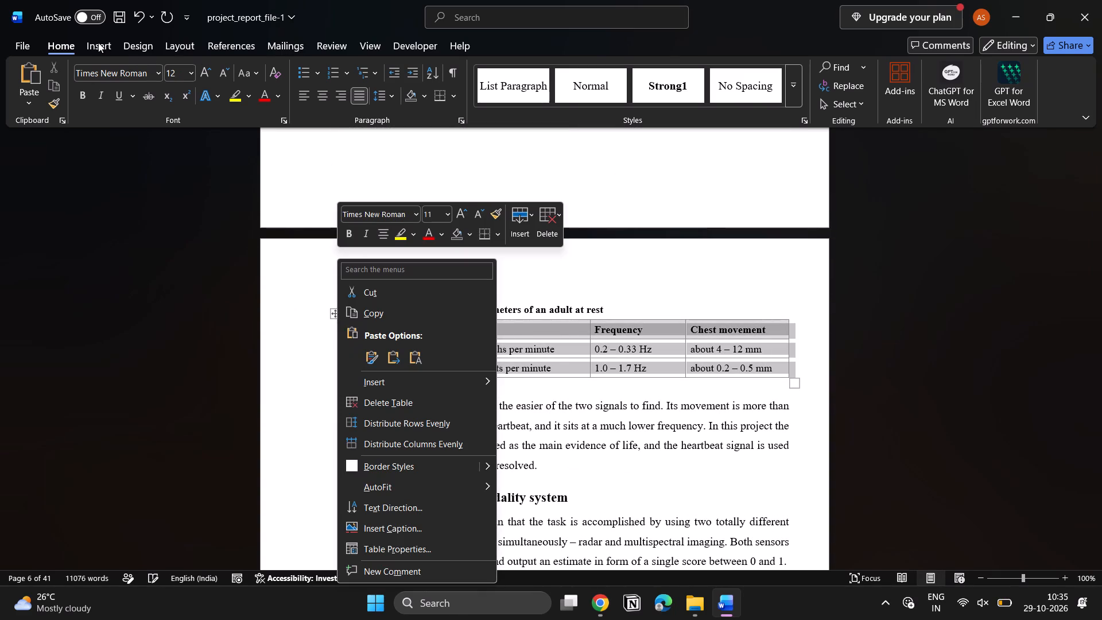
pyautogui.click(98, 42)
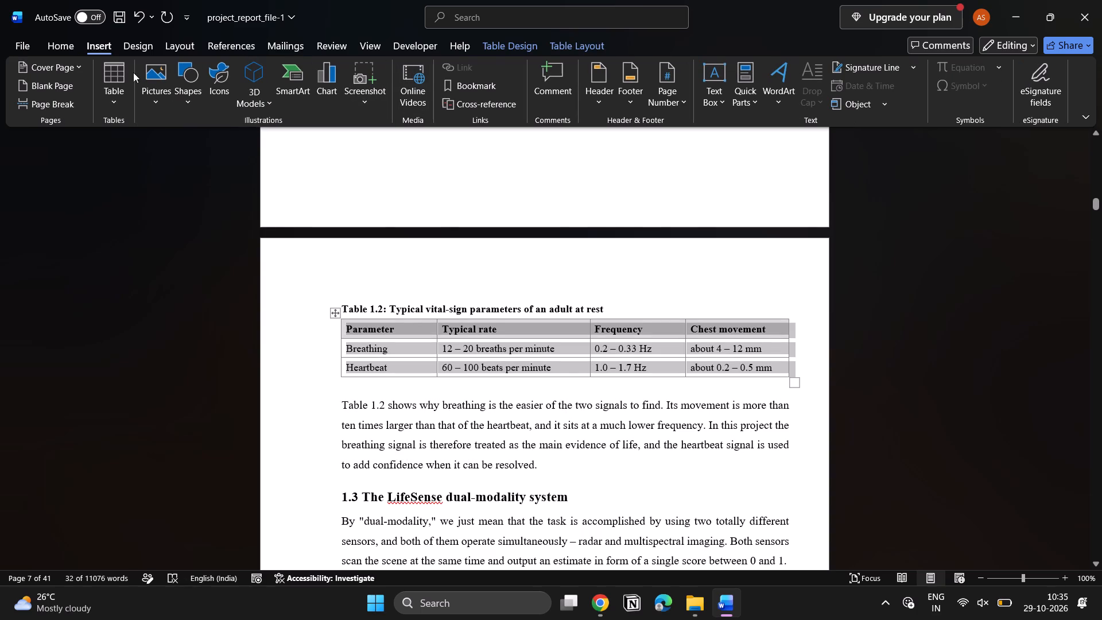
pyautogui.click(575, 48)
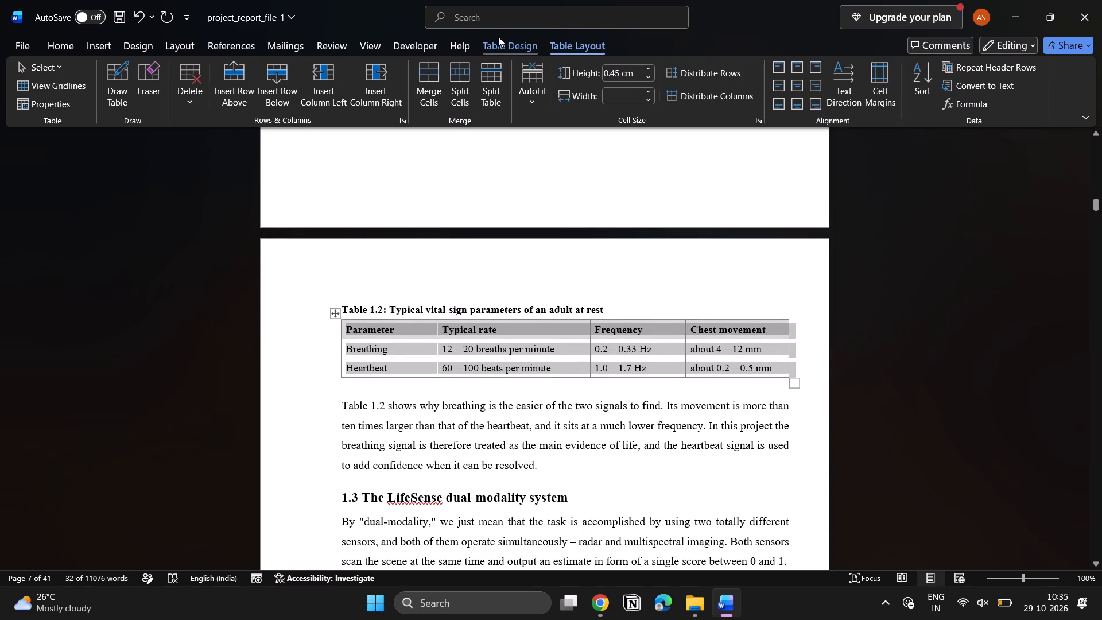
pyautogui.click(502, 41)
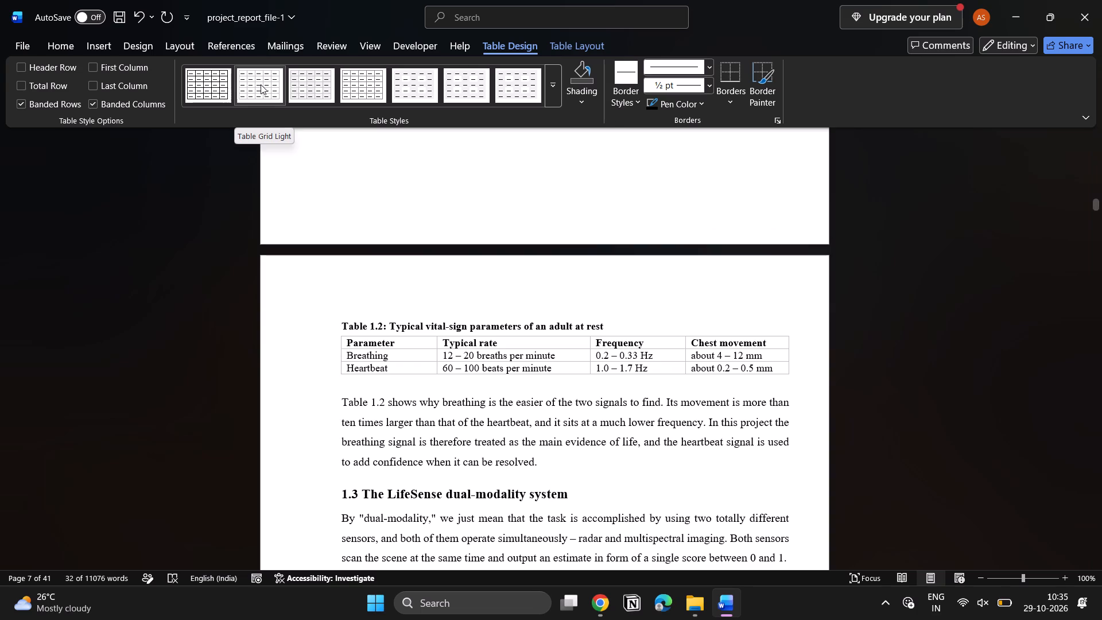
pyautogui.click(215, 84)
pyautogui.click(545, 462)
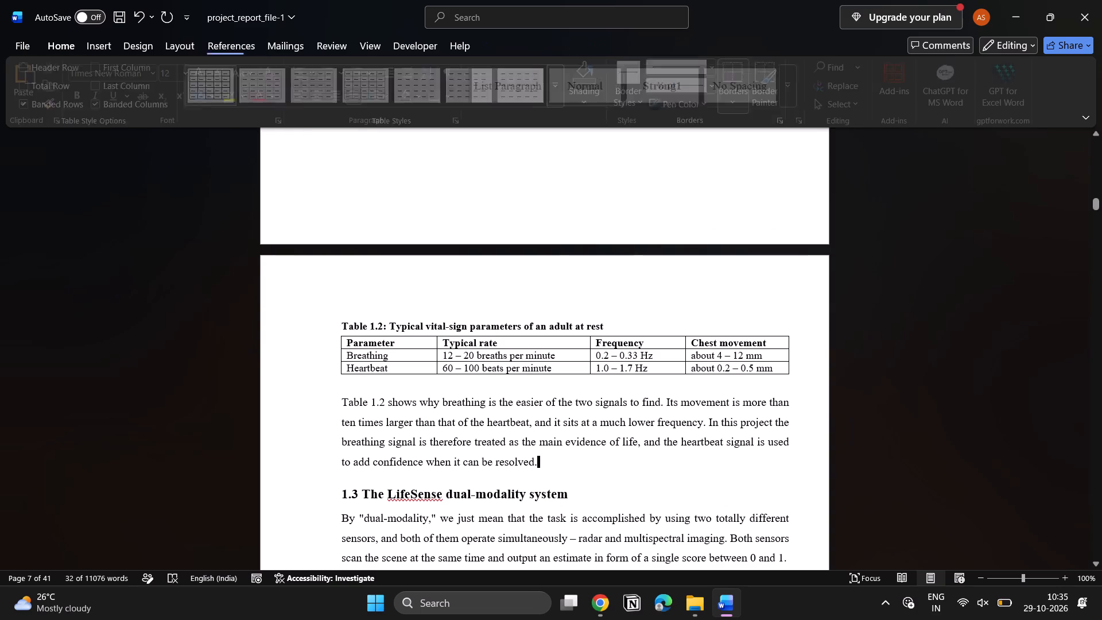
# Apply the suggested grammar correction to "sensor" in the opening sentence of section 1.4, Benefits of dual-modality detection.
pyautogui.scroll(-1, 545, 462)
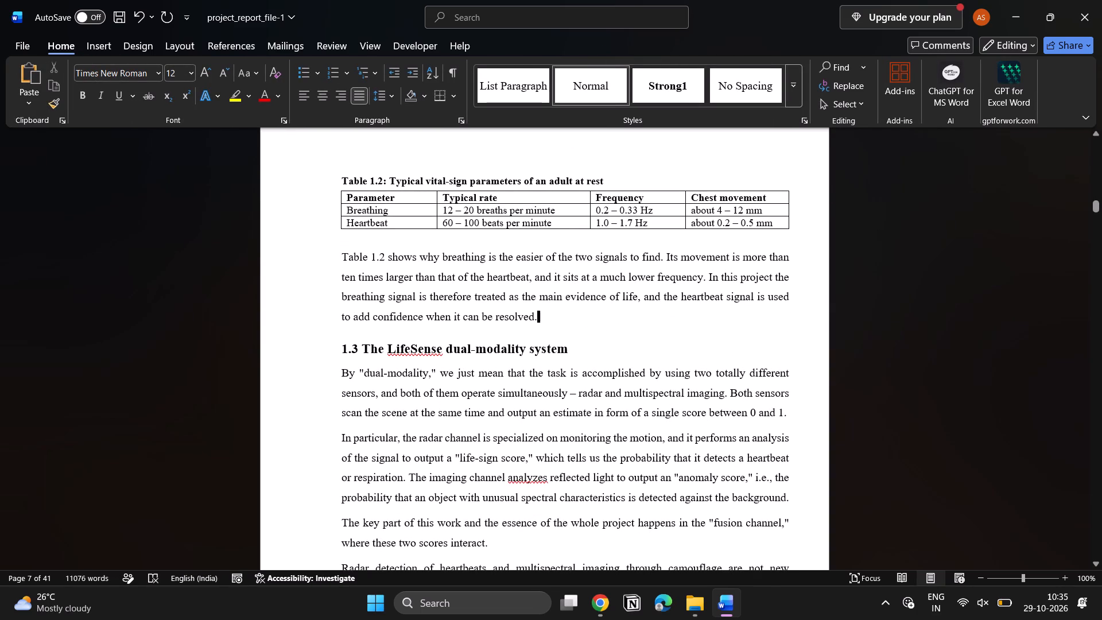
pyautogui.scroll(-1, 426, 356)
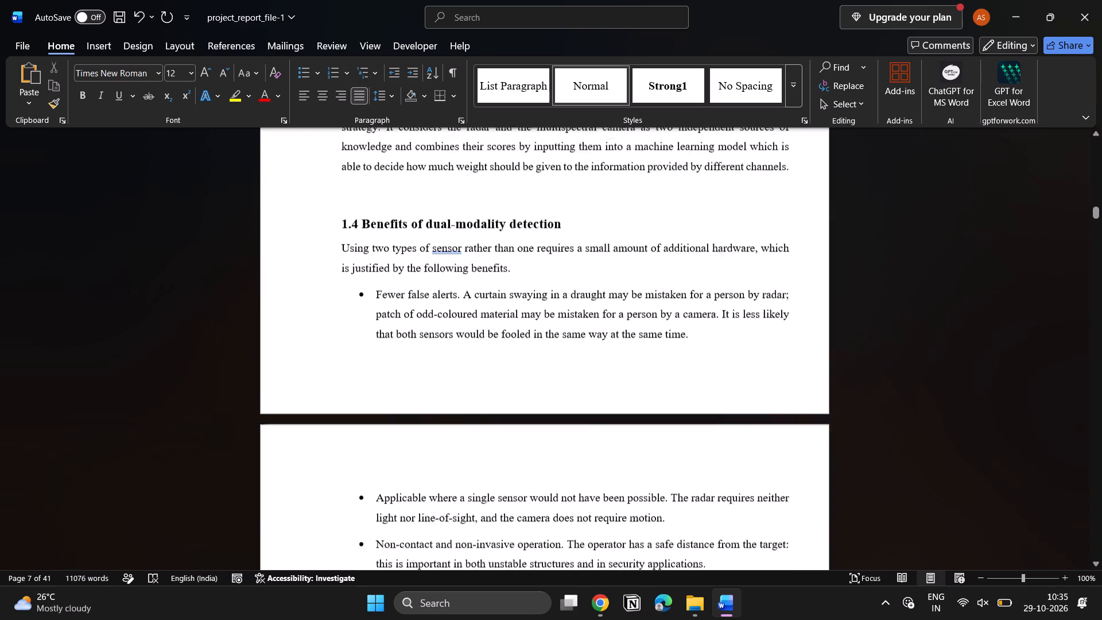
pyautogui.scroll(-1, 426, 356)
pyautogui.rightClick(448, 217)
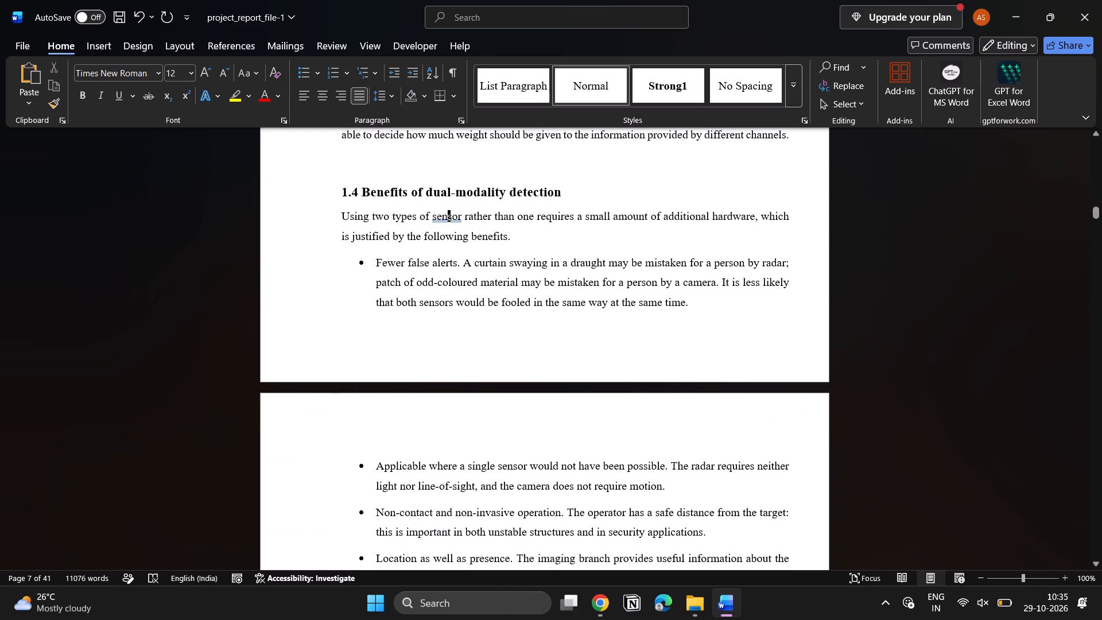
pyautogui.click(409, 234)
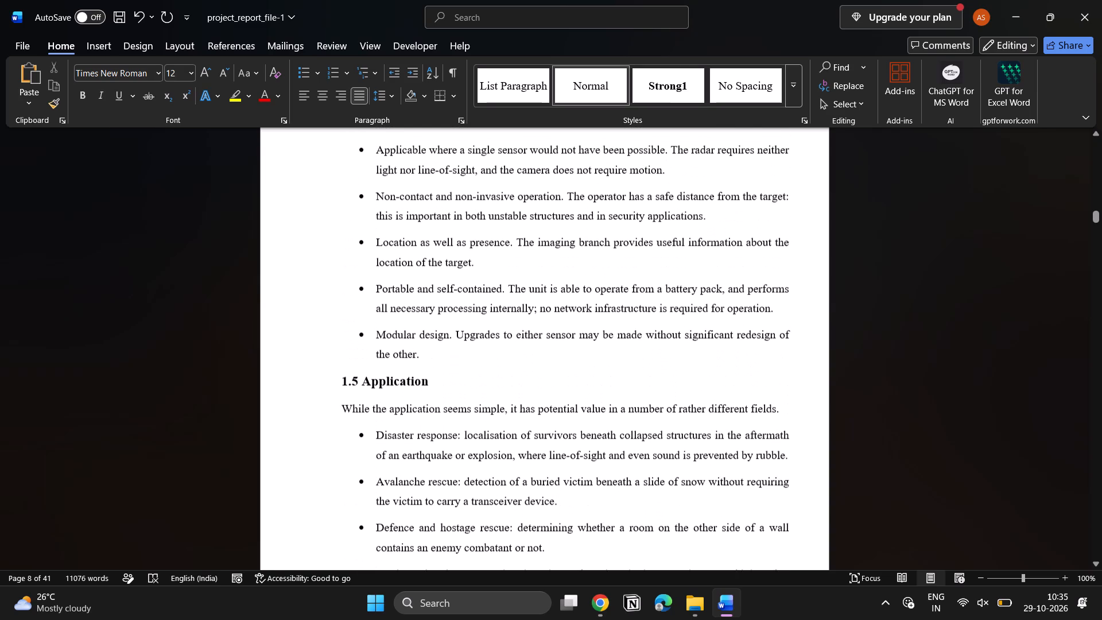
# Correct "analyzes" to "analyses" in the second paragraph of section 1.6, How the system works in brief.
pyautogui.scroll(-1, 448, 463)
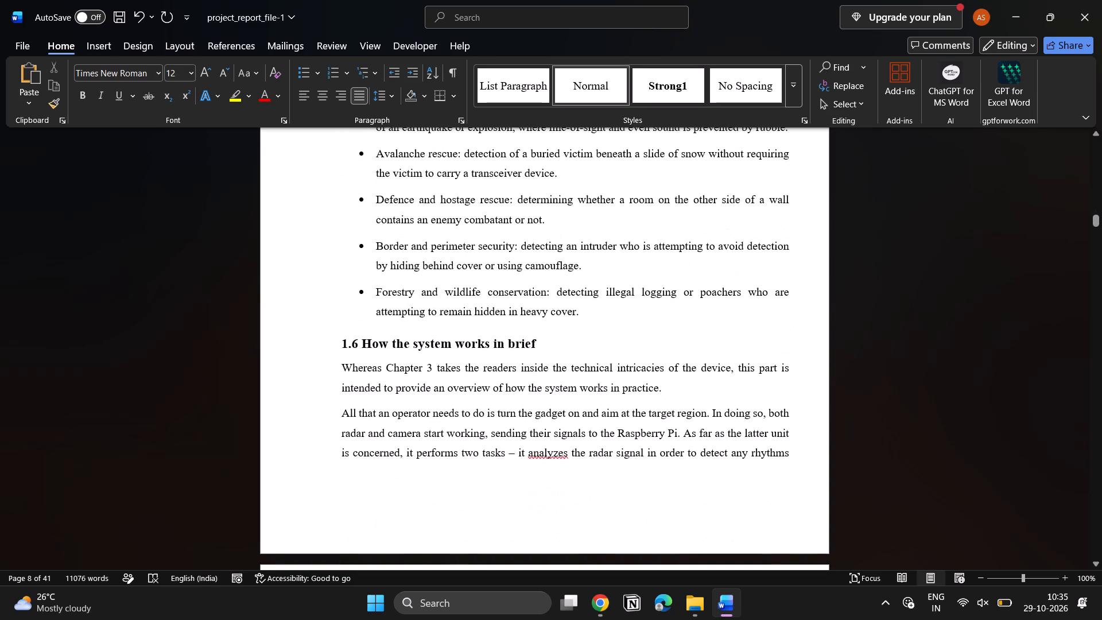
pyautogui.rightClick(538, 461)
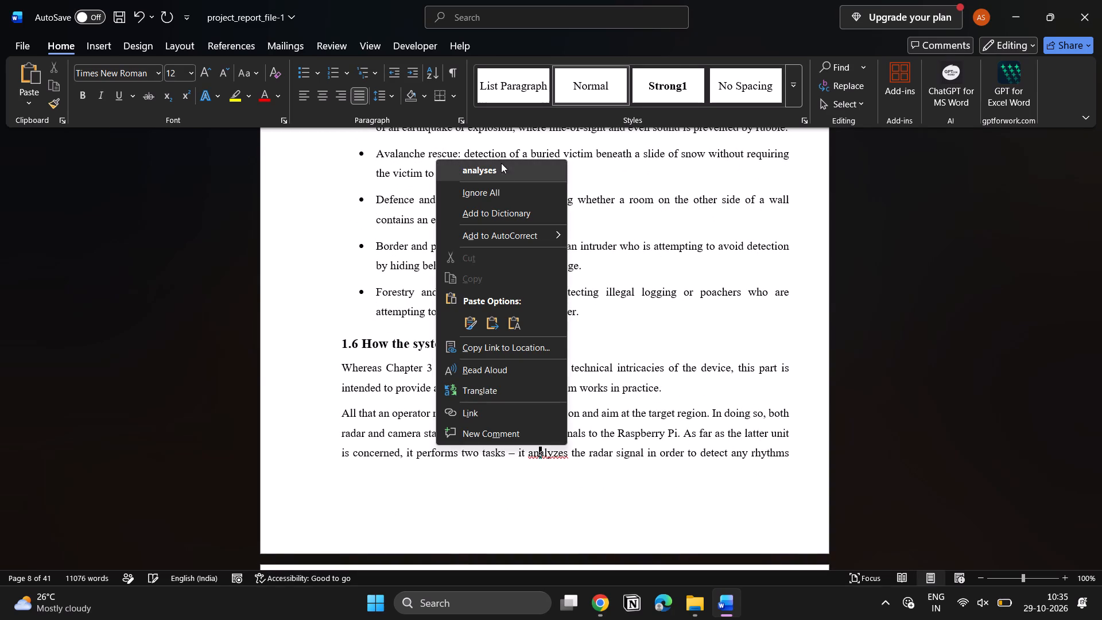
pyautogui.click(502, 175)
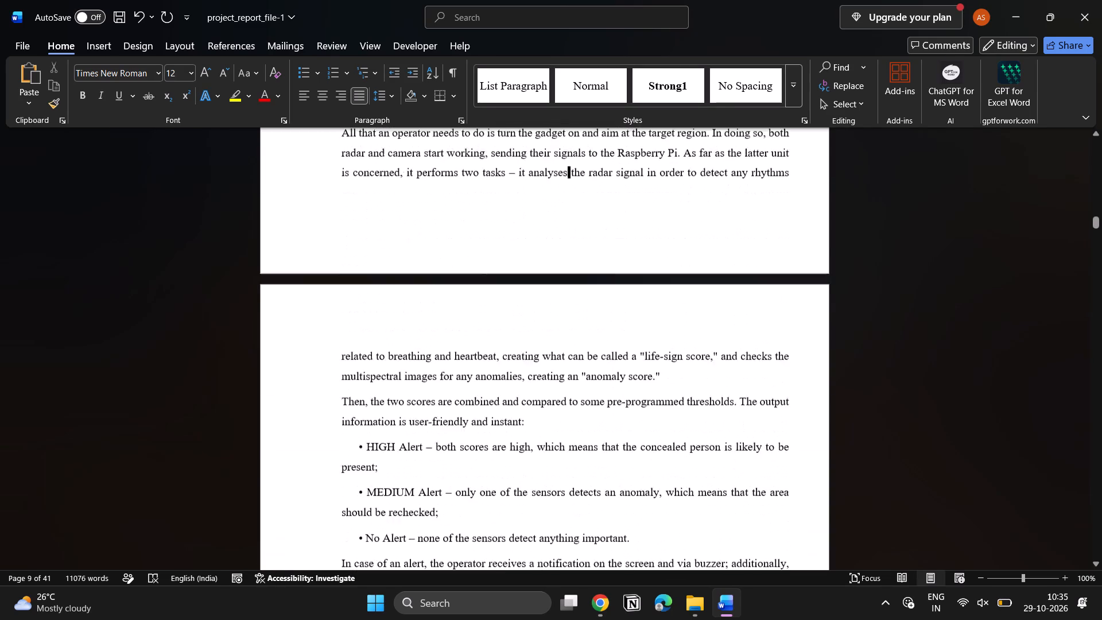
# Apply numbering to the section 1.6 paragraphs from "Then, the two scores are combined" through "In case of an alert", including the alert items.
pyautogui.scroll(-1, 525, 361)
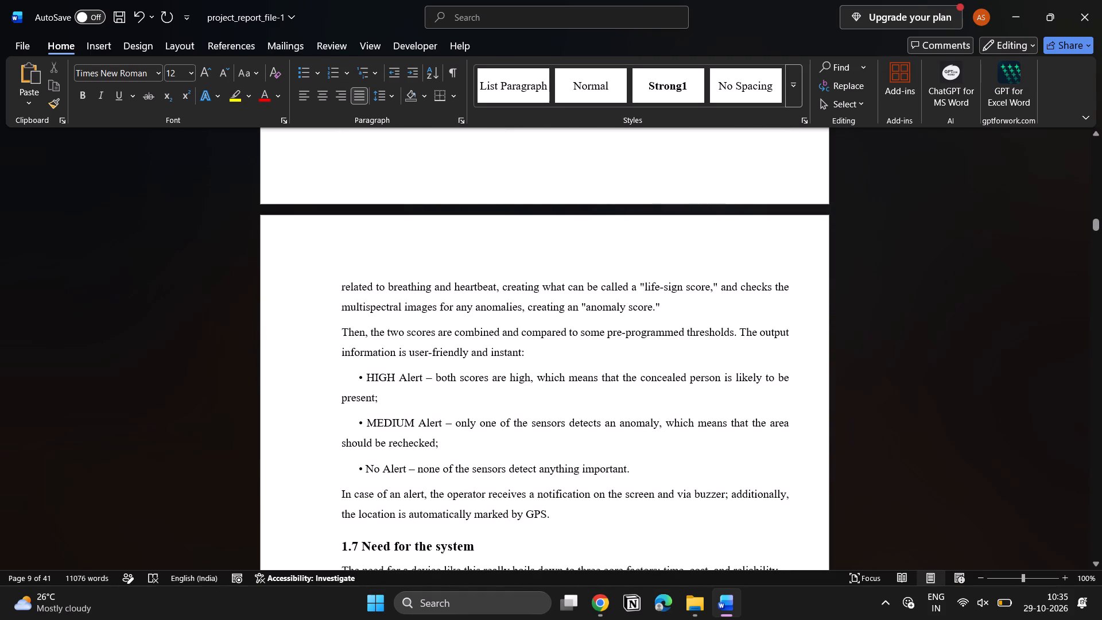
pyautogui.moveTo(351, 370); pyautogui.dragTo(478, 536)
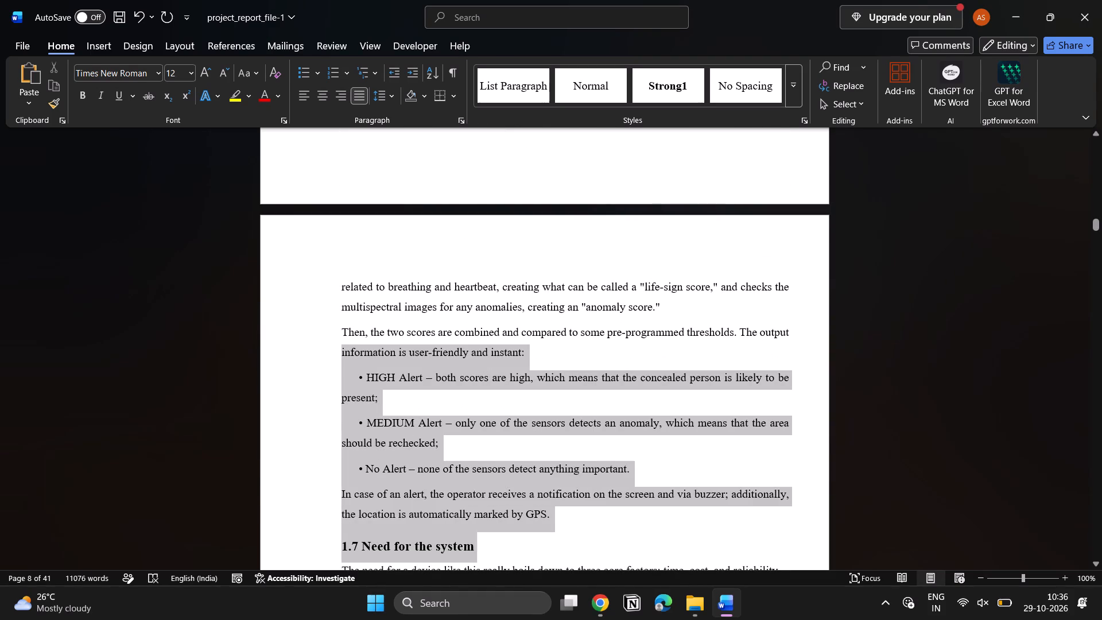
pyautogui.moveTo(478, 536); pyautogui.dragTo(490, 506)
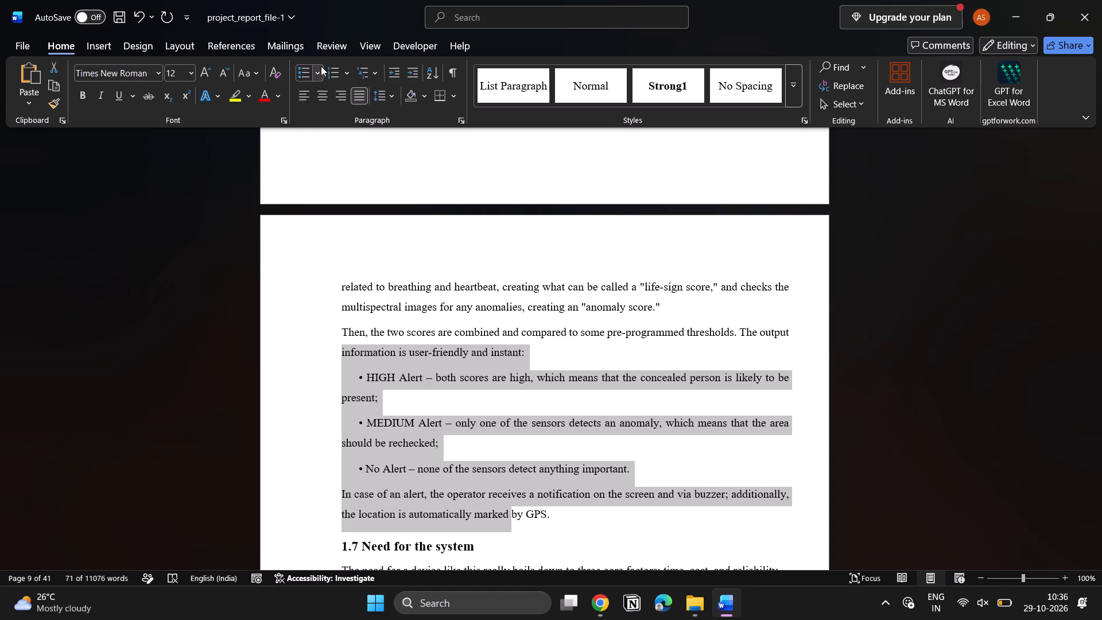
pyautogui.click(335, 69)
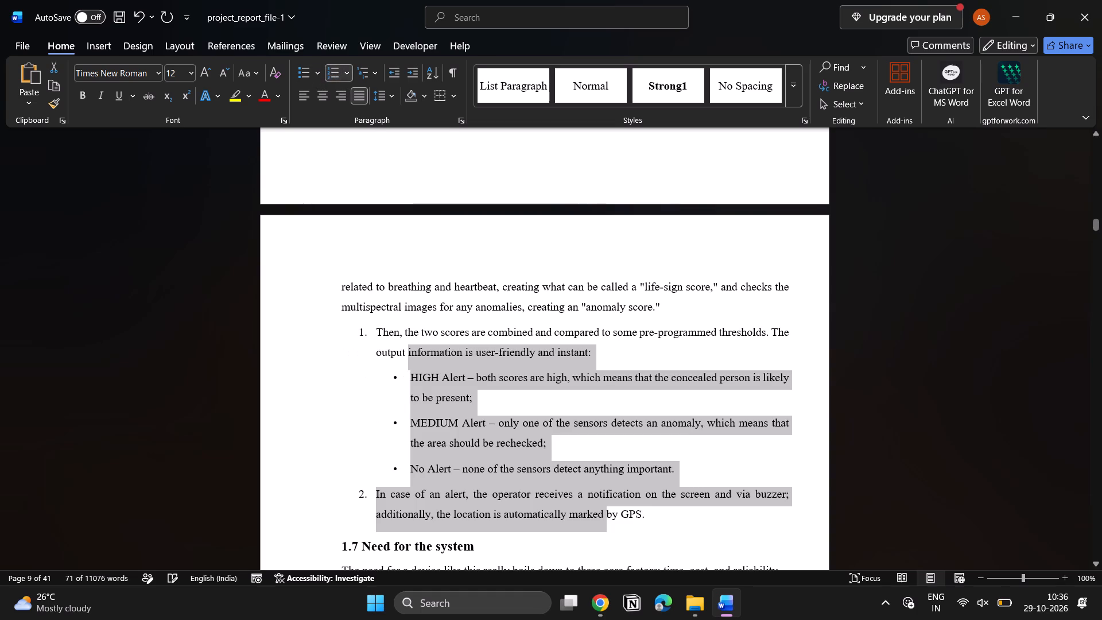
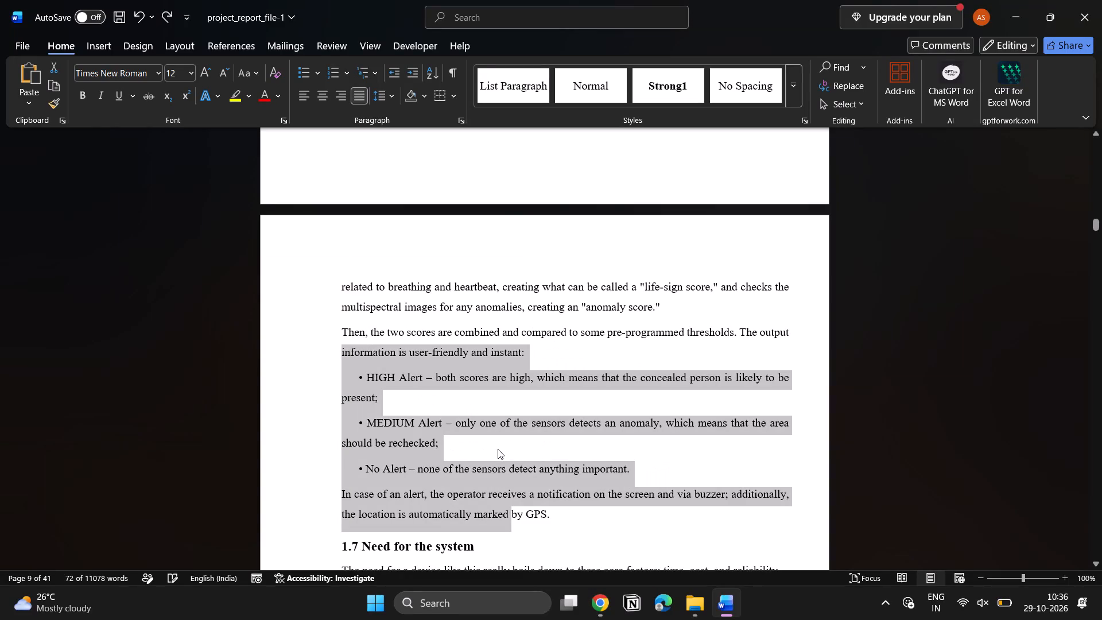
# Apply the plain black-bordered grid table style to Table 1.1, the common techniques for locating concealed people.
pyautogui.click(498, 449)
pyautogui.scroll(-1, 498, 449)
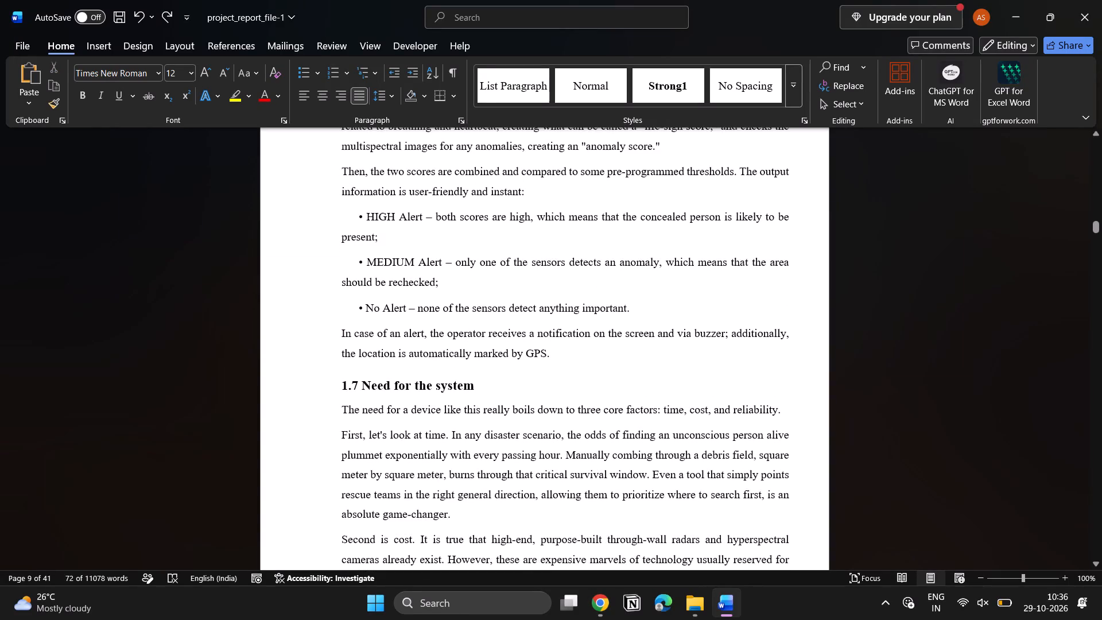
pyautogui.scroll(-1, 498, 449)
pyautogui.scroll(-1, 524, 380)
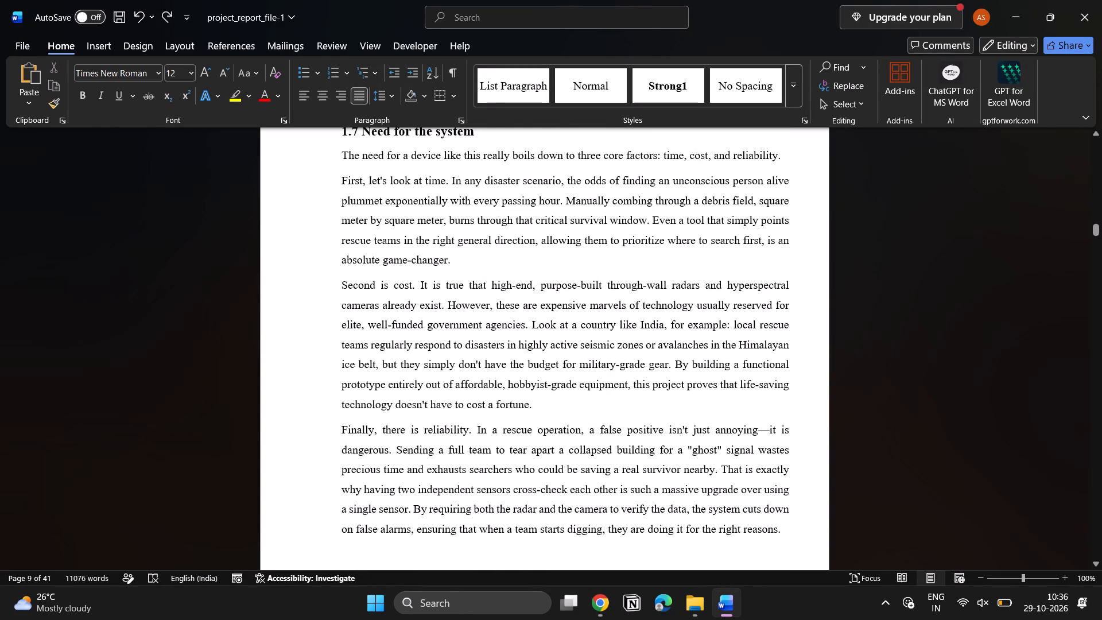
pyautogui.scroll(-3, 524, 380)
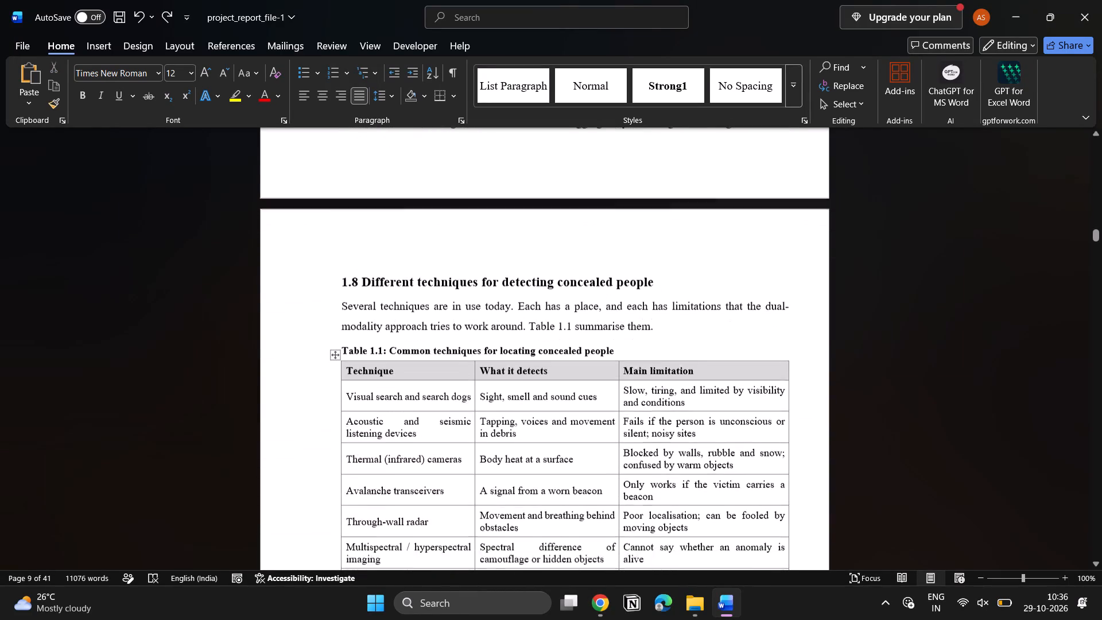
pyautogui.scroll(-1, 524, 380)
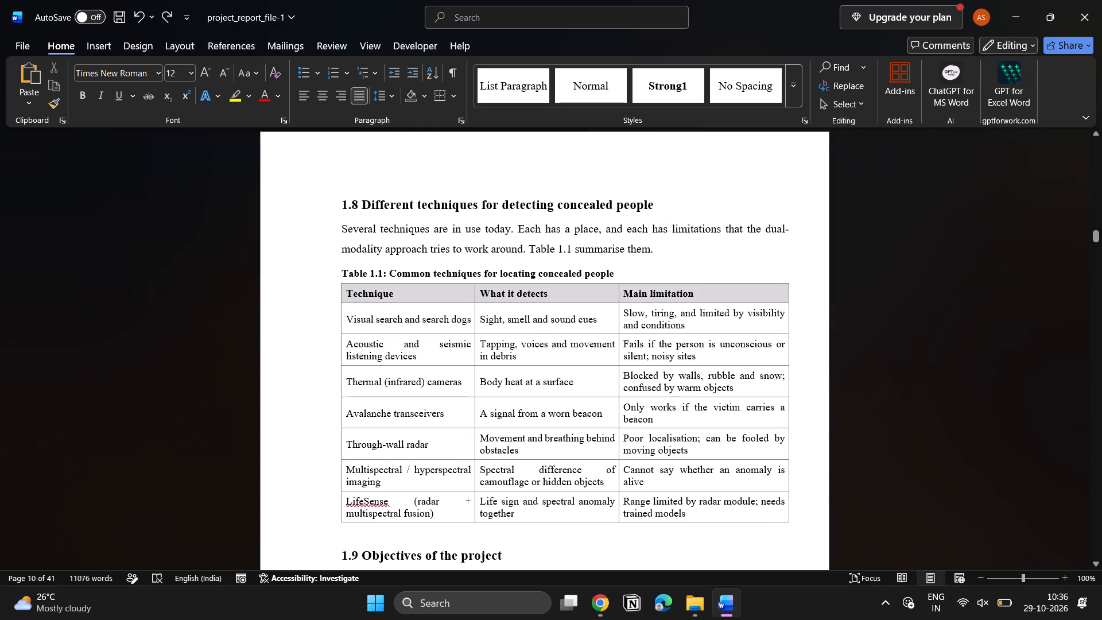
pyautogui.click(334, 270)
pyautogui.click(340, 295)
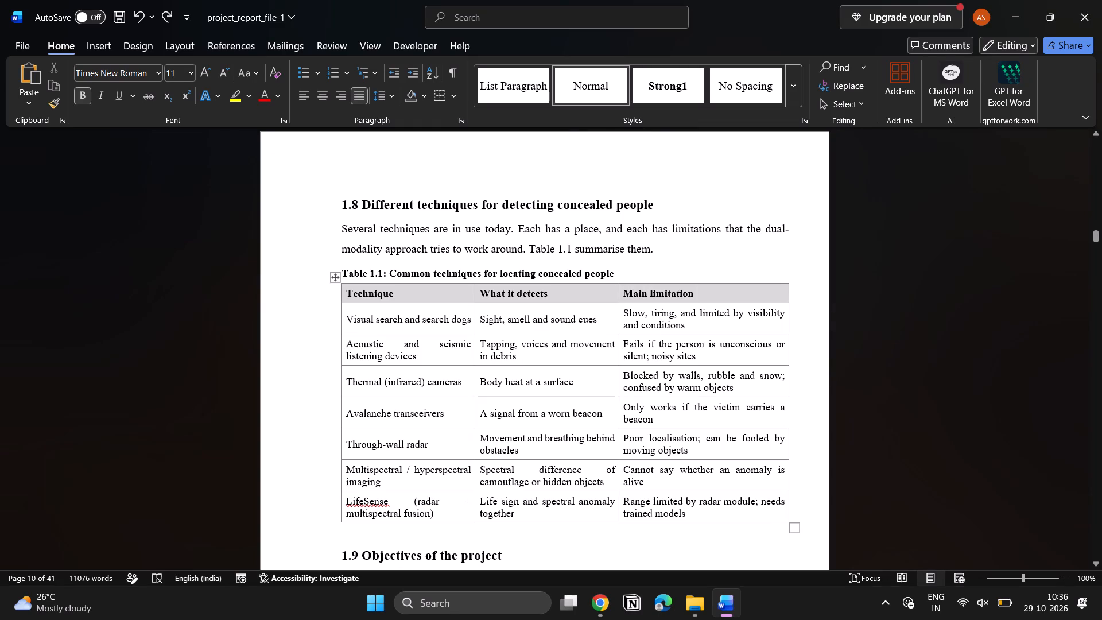
pyautogui.click(336, 277)
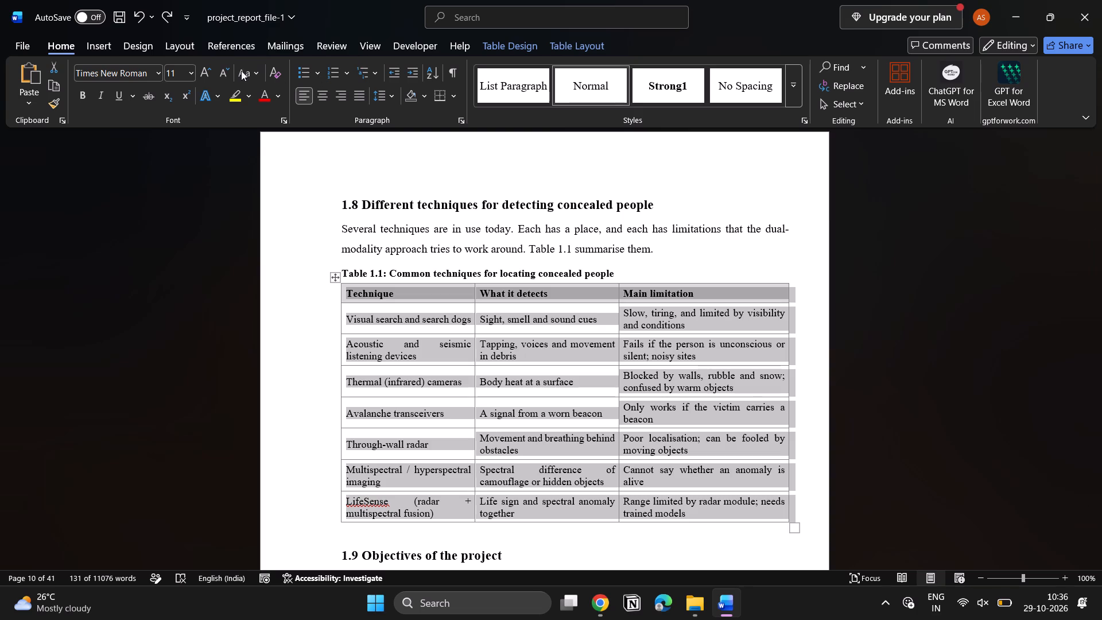
pyautogui.click(525, 45)
pyautogui.click(195, 90)
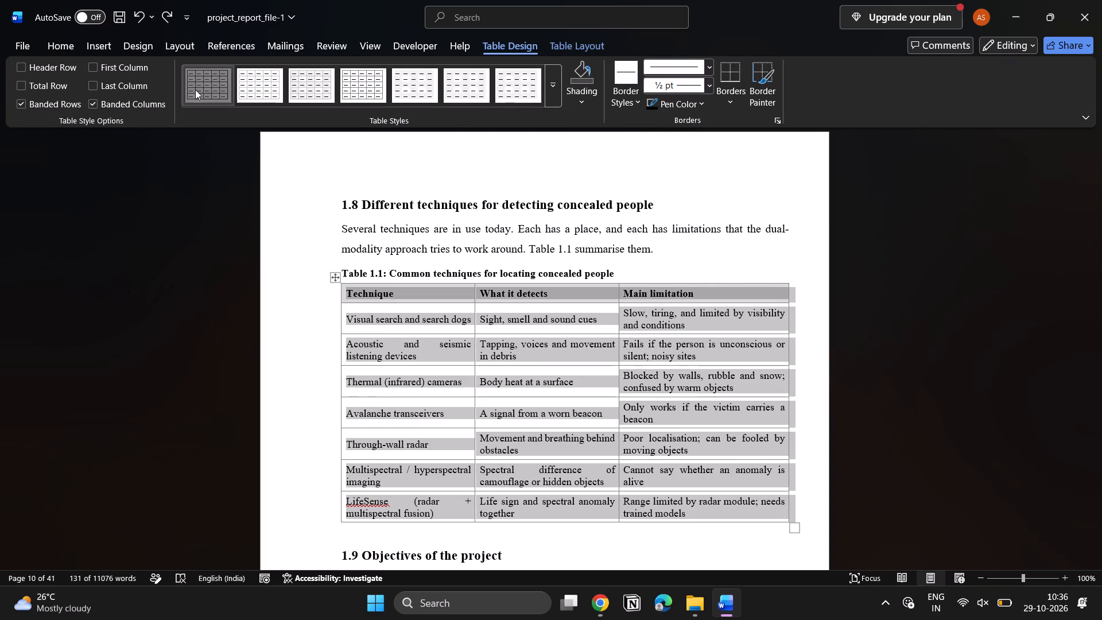
# Replace "wishlist" with the suggested spelling "Wishlist" in the closing paragraph of section 1.9, Objectives of the project.
pyautogui.scroll(-1, 576, 518)
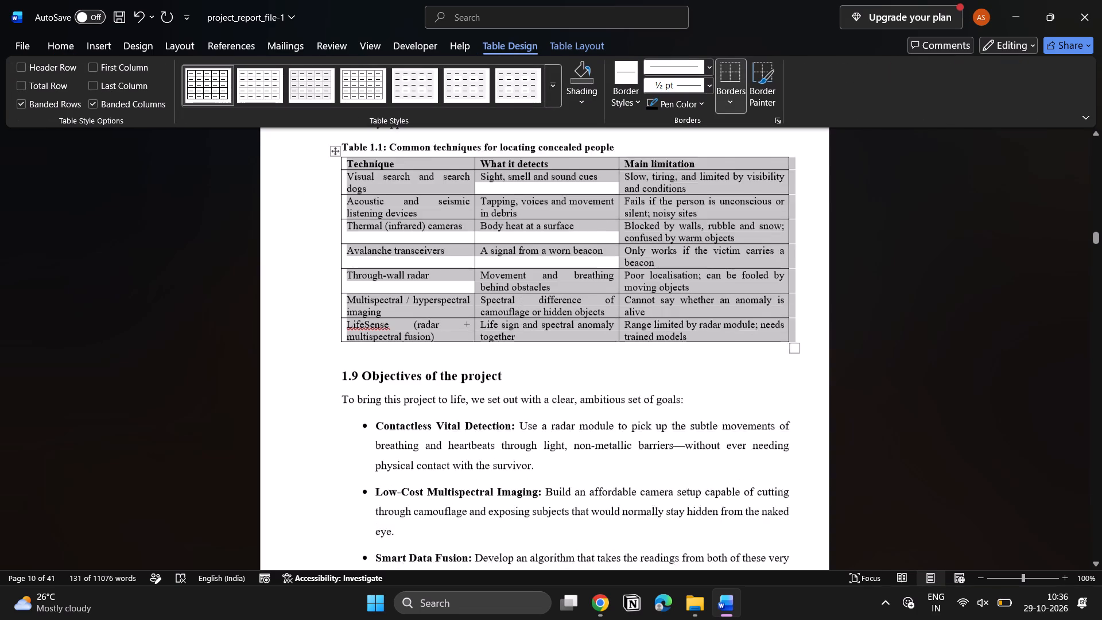
pyautogui.scroll(-1, 576, 518)
pyautogui.click(320, 478)
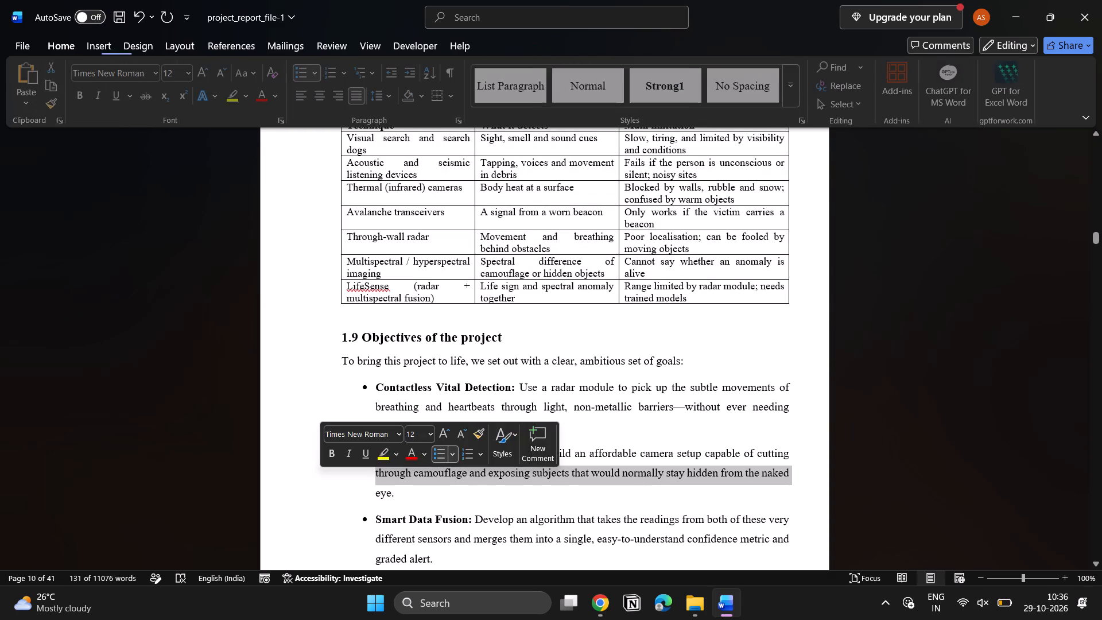
pyautogui.scroll(-1, 568, 591)
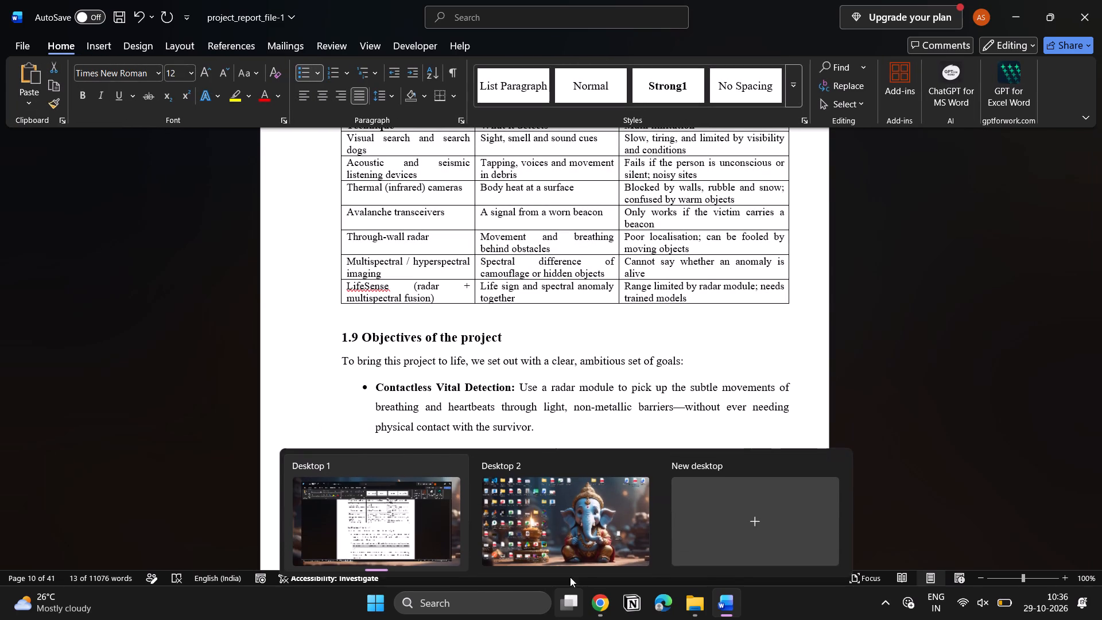
pyautogui.scroll(-1, 609, 398)
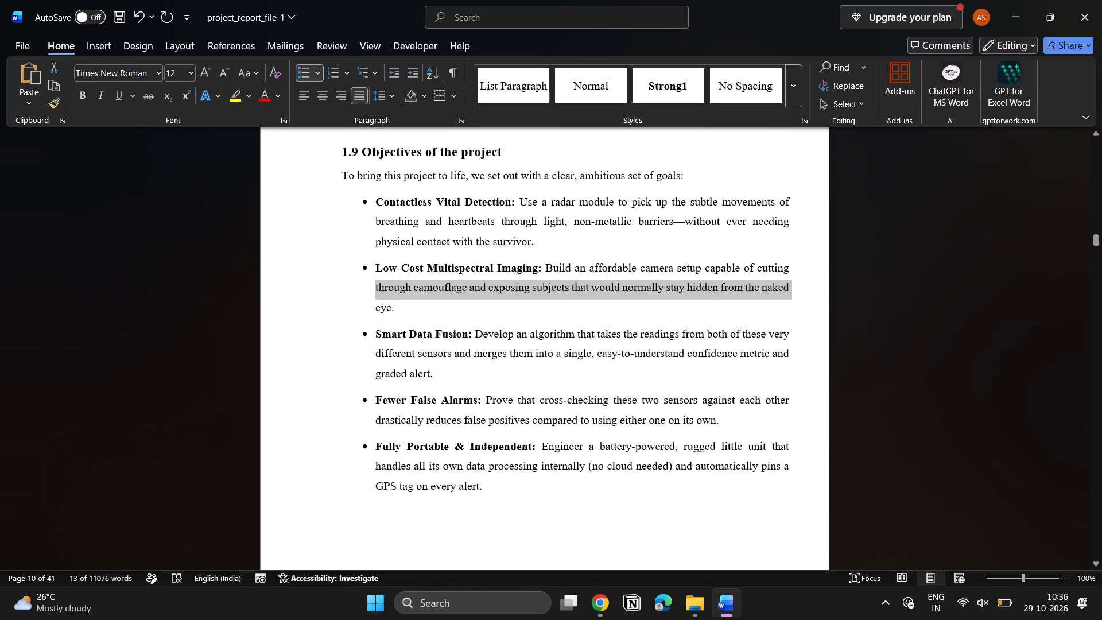
pyautogui.scroll(-1, 609, 398)
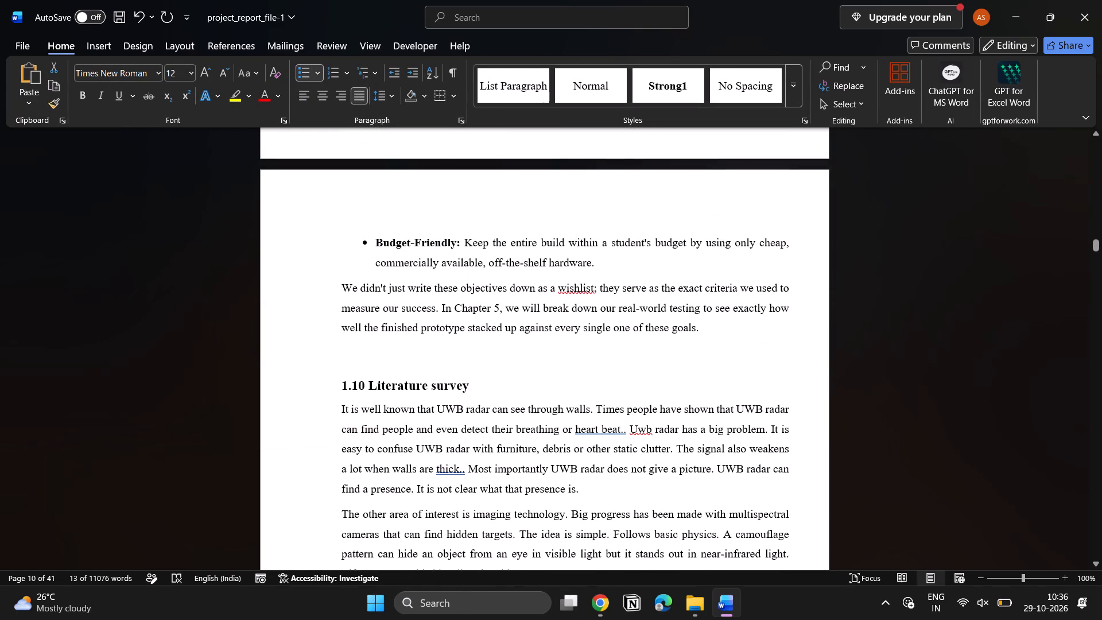
pyautogui.rightClick(581, 285)
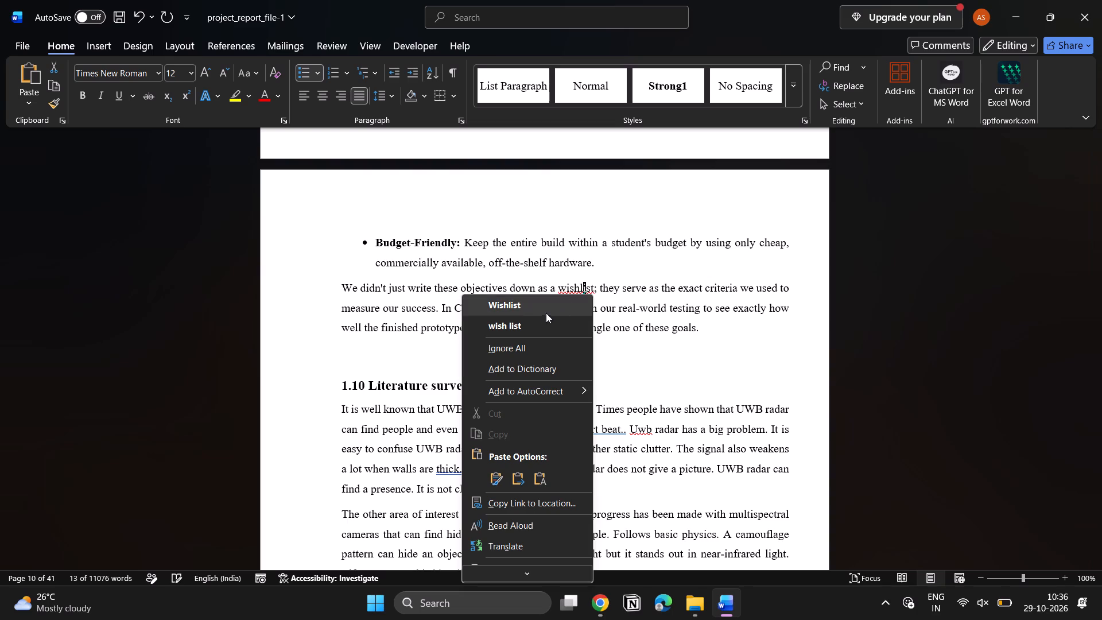
pyautogui.click(540, 314)
# Correct "thick.." to "thick." and "heart beat" to "heartbeat" in the first paragraph of section 1.10, Literature survey.
pyautogui.scroll(-1, 533, 449)
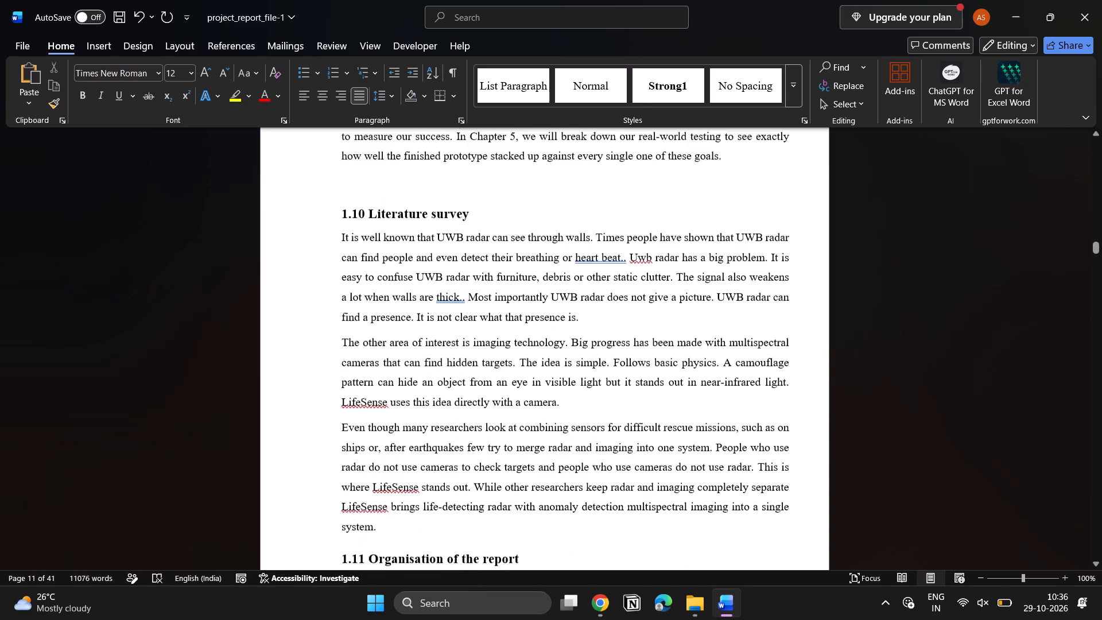
pyautogui.scroll(-1, 533, 449)
pyautogui.rightClick(443, 272)
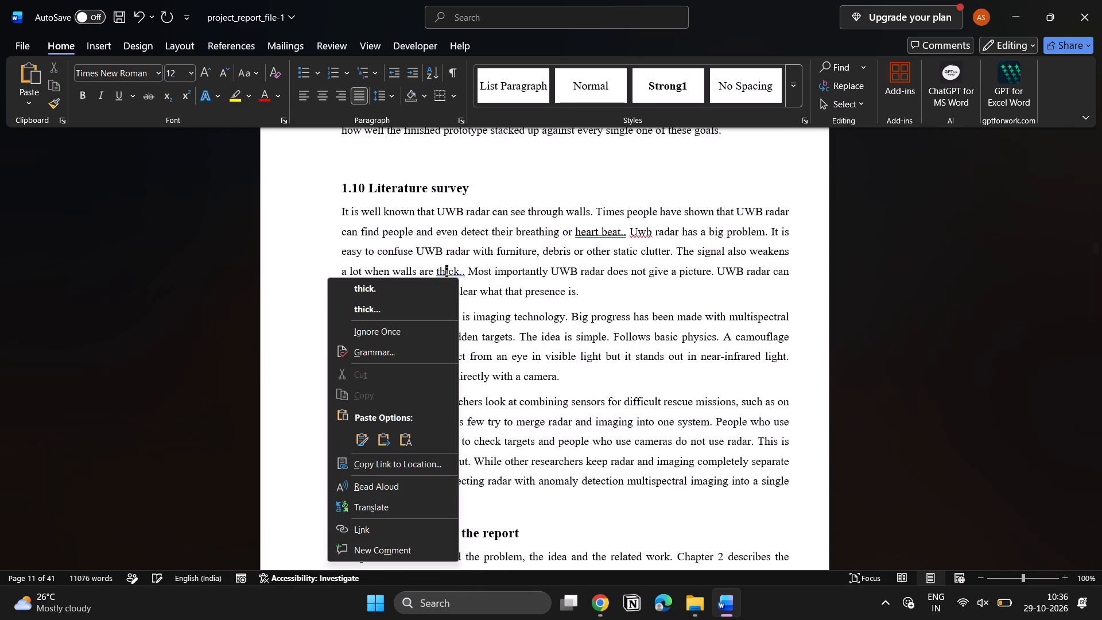
pyautogui.click(421, 288)
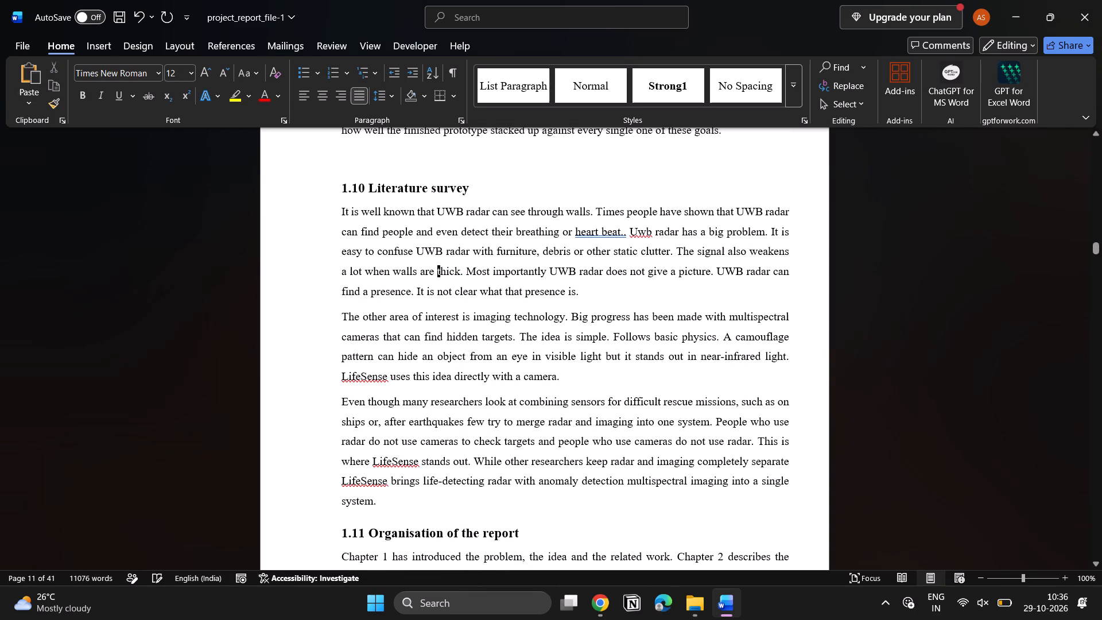
pyautogui.rightClick(604, 236)
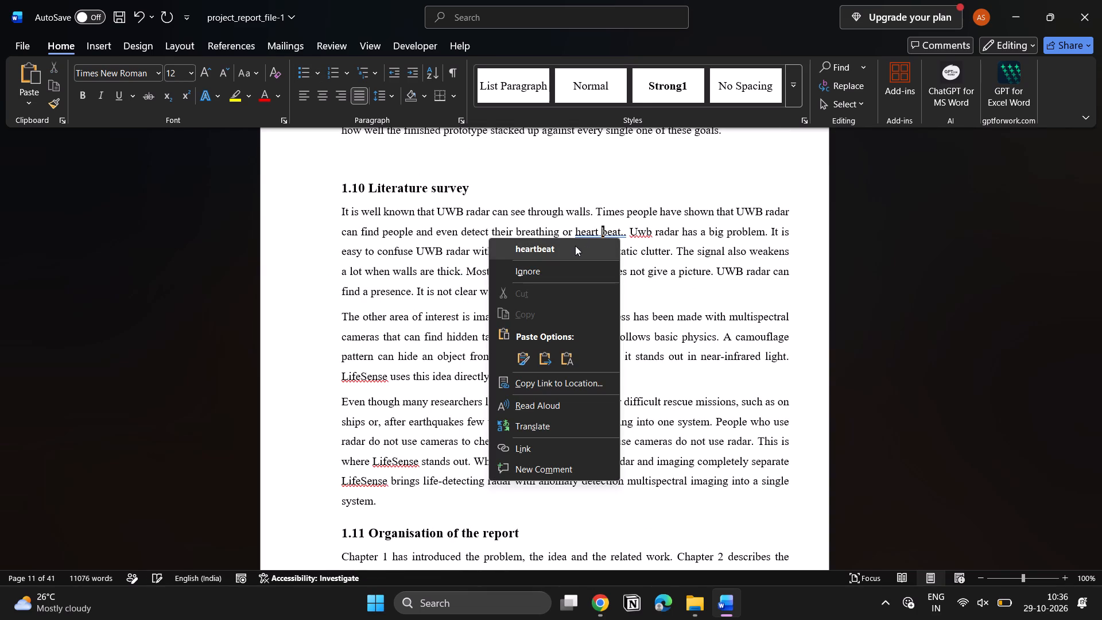
pyautogui.click(574, 246)
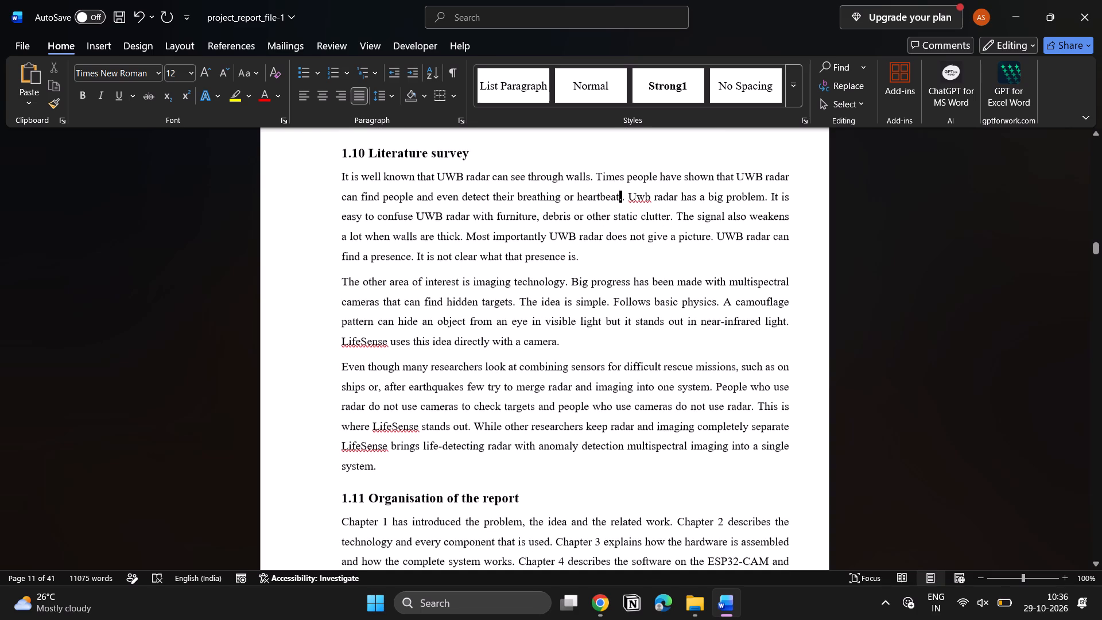
# Centre the system architecture block diagram picture in section 2.2.
pyautogui.scroll(-1, 409, 482)
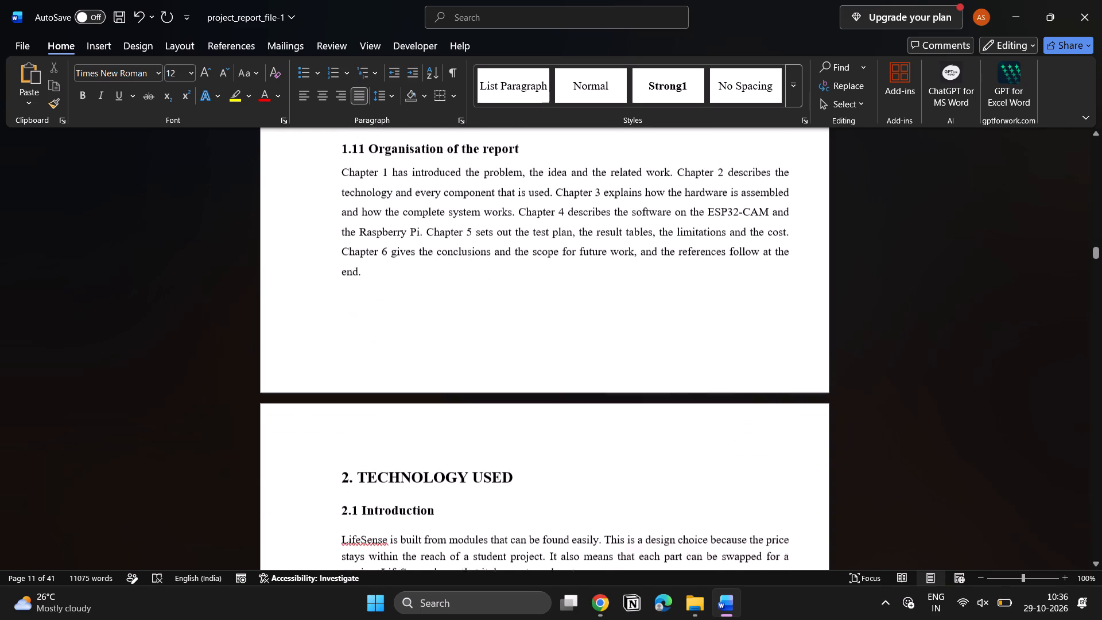
pyautogui.scroll(-1, 409, 482)
pyautogui.scroll(2, 409, 482)
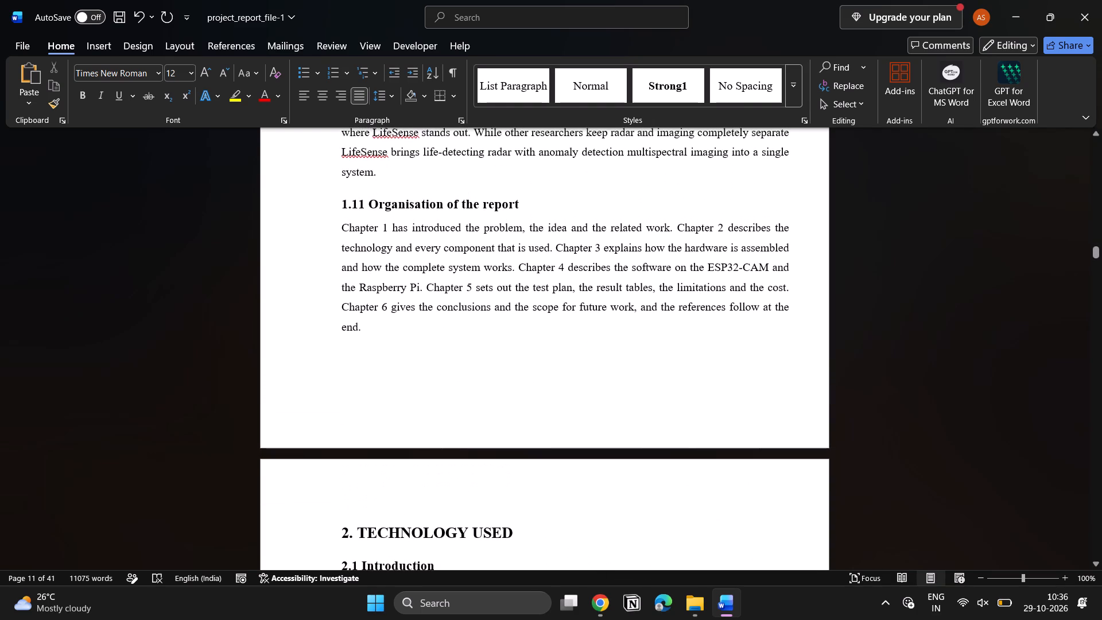
pyautogui.scroll(1, 409, 482)
pyautogui.scroll(-1, 409, 482)
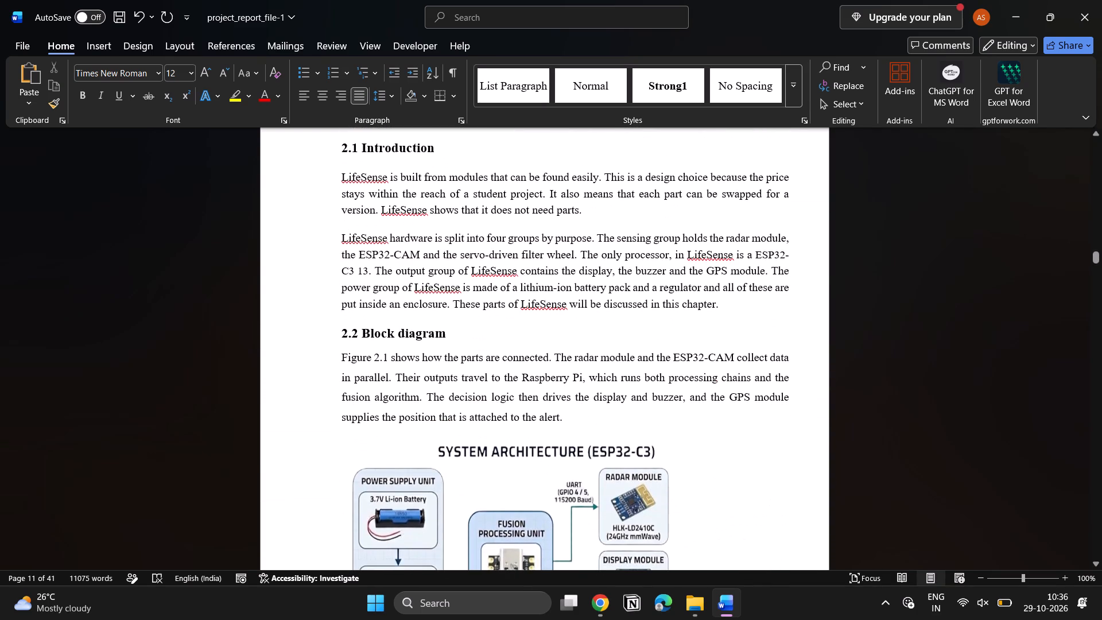
pyautogui.scroll(-2, 533, 350)
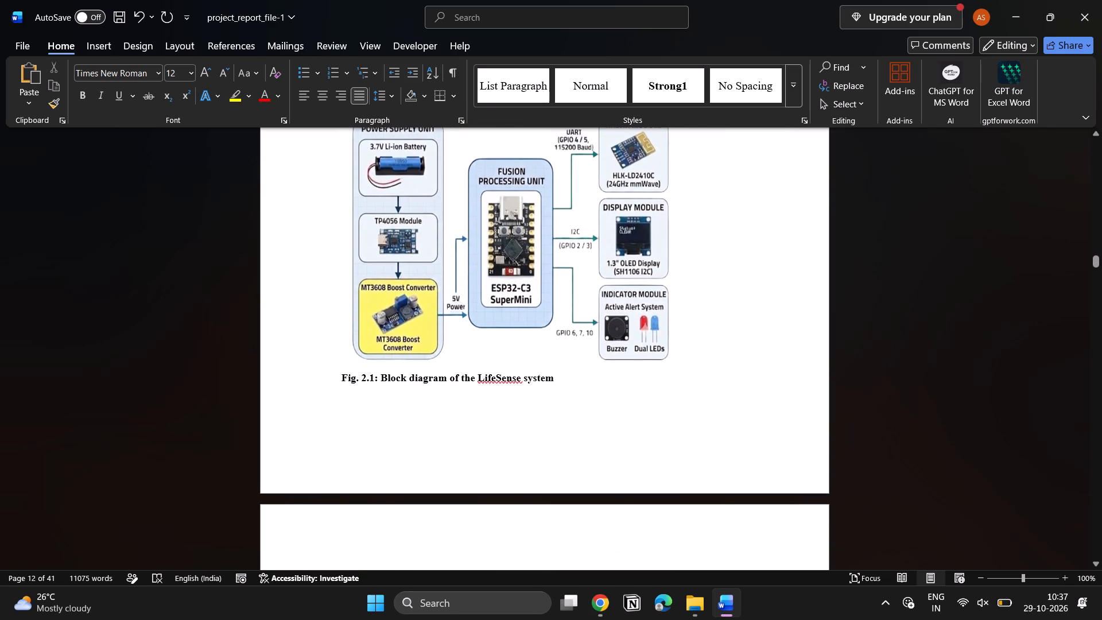
pyautogui.click(513, 293)
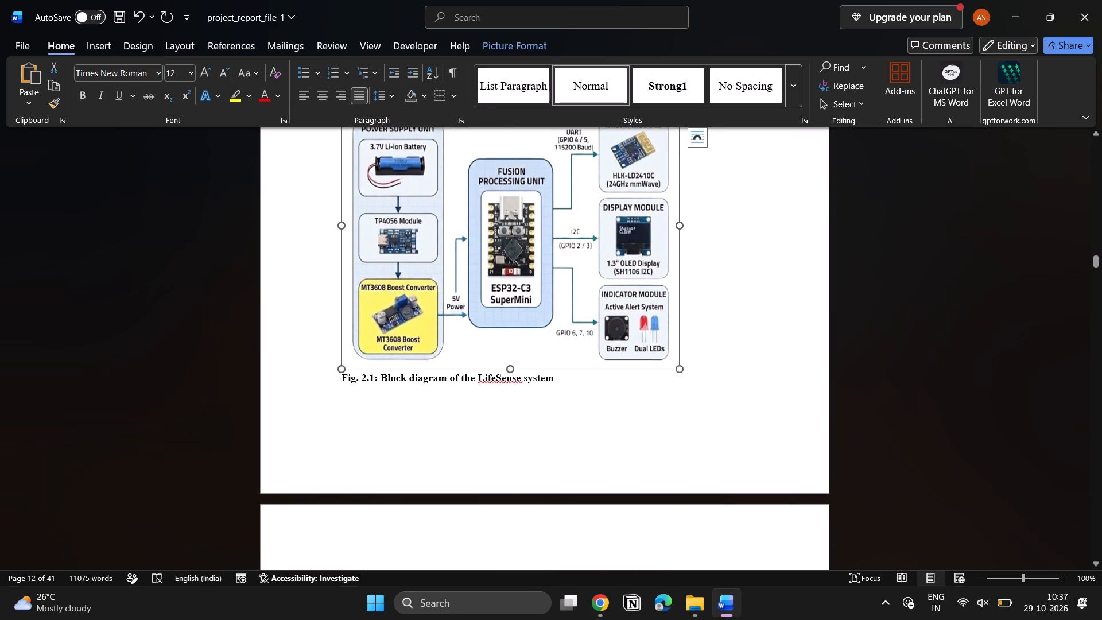
pyautogui.hotkey('ctrl', 'e')
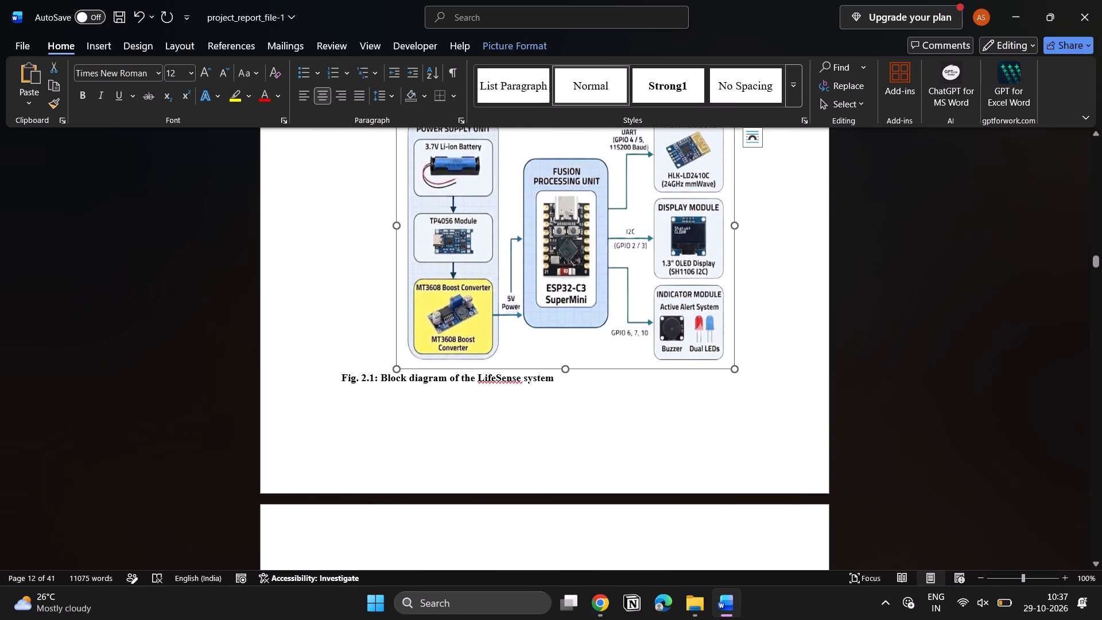
# Centre the Fig. 2.1 caption beneath the block diagram.
pyautogui.click(363, 378)
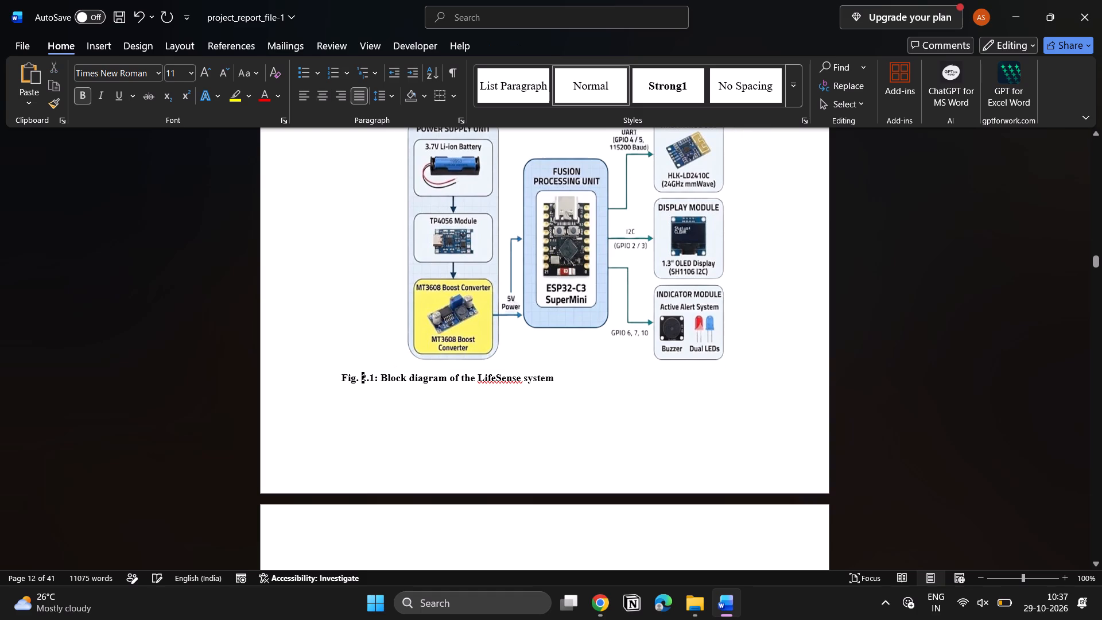
pyautogui.press('Left')
pyautogui.press('Left')
pyautogui.press('Left')
pyautogui.press('Left')
pyautogui.press('Left')
pyautogui.hotkey('ctrl', 'e')
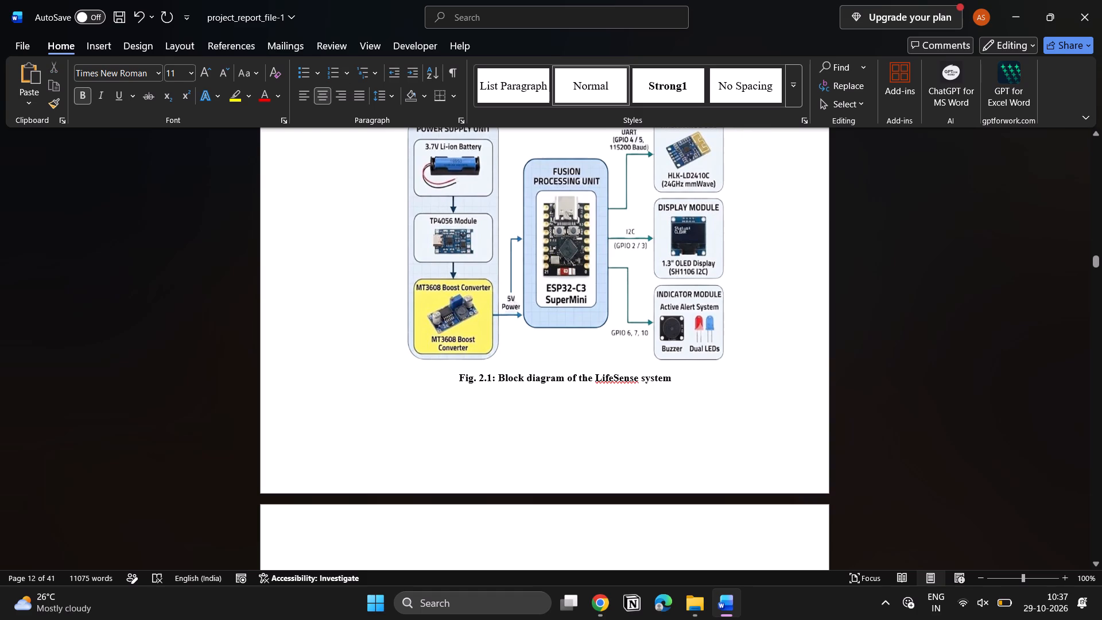
# Replace "SuperMini" with the suggested spelling "Supermini" in the first component row of Table 2.1.
pyautogui.scroll(-2, 608, 426)
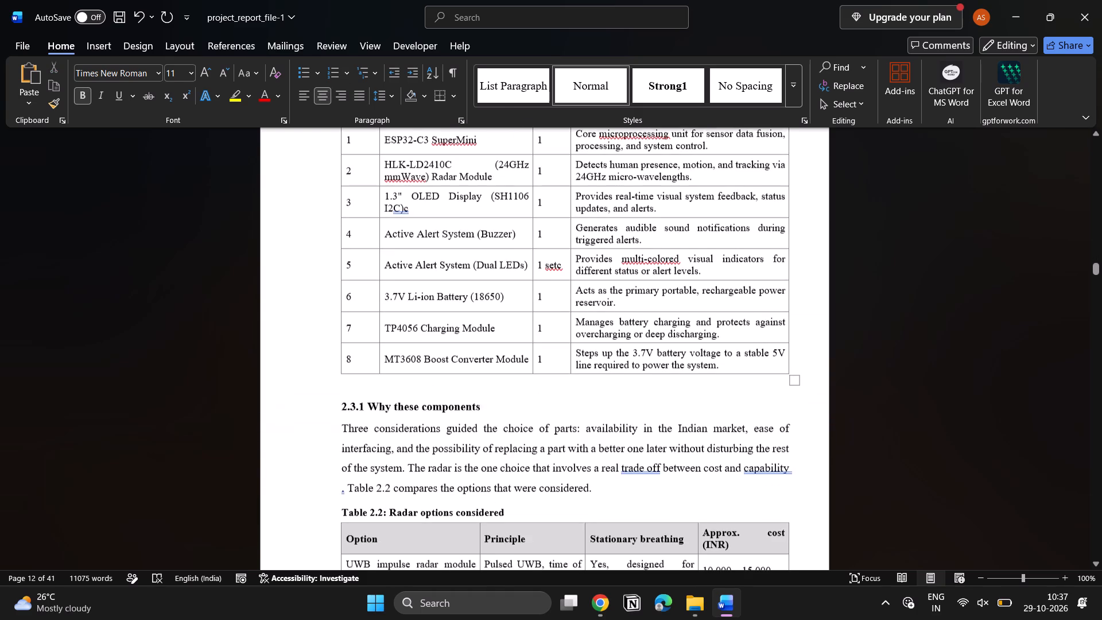
pyautogui.scroll(2, 608, 426)
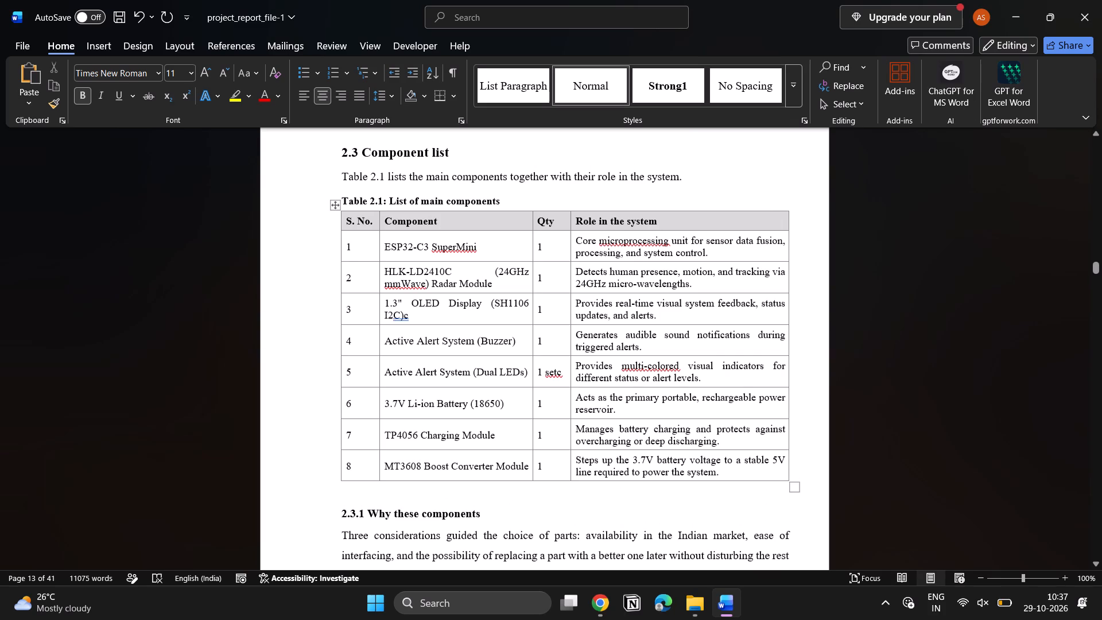
pyautogui.click(460, 255)
pyautogui.rightClick(449, 241)
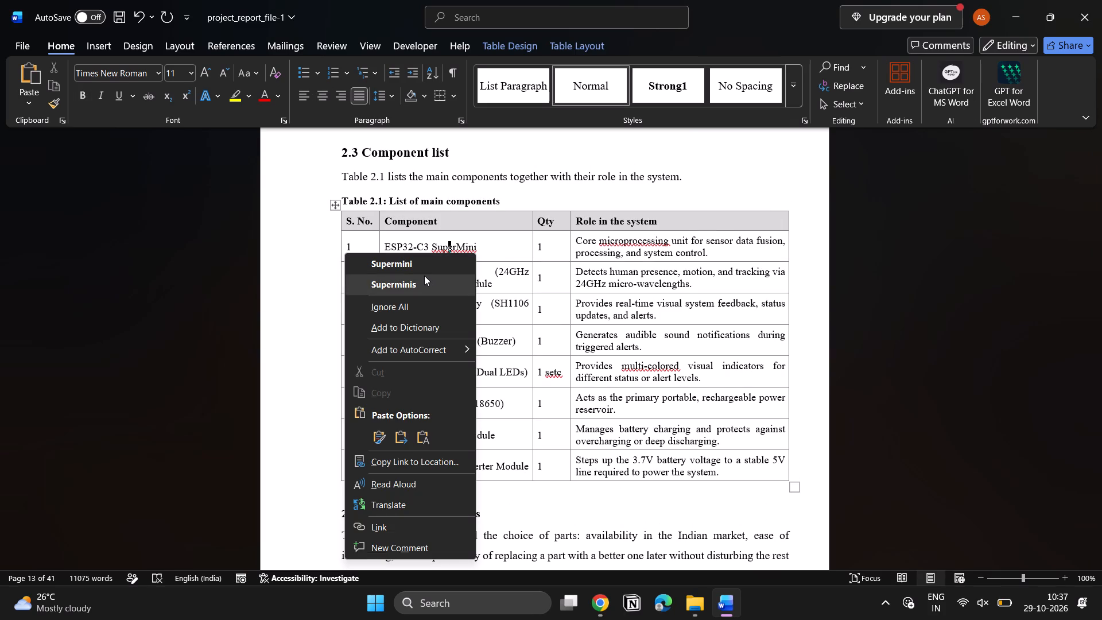
pyautogui.click(442, 265)
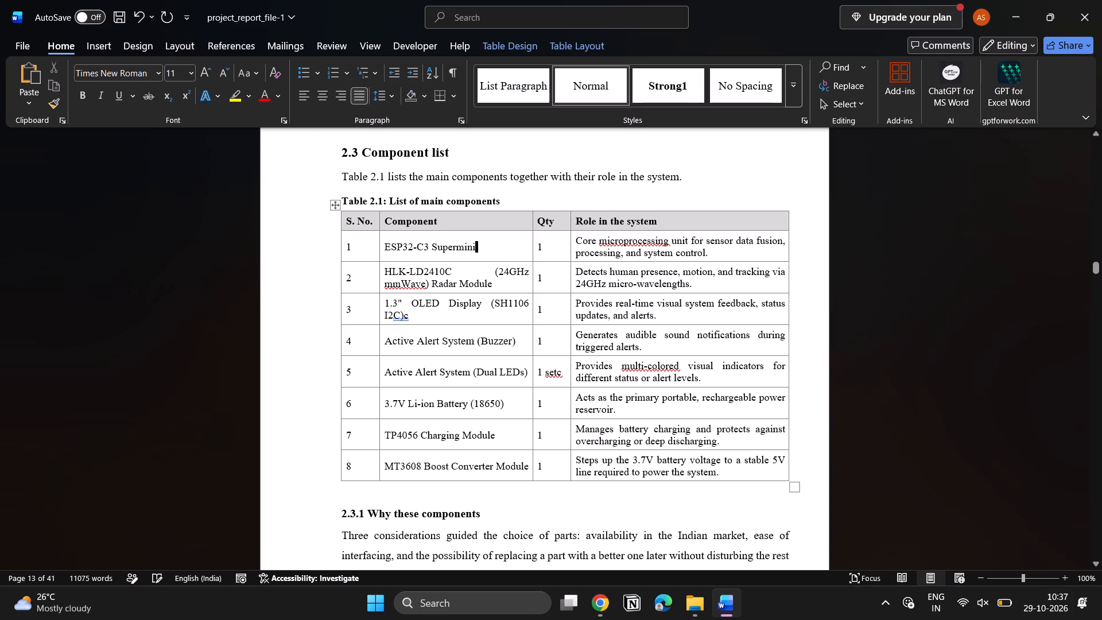
# Correct "microprocessing" to "micro processing" in the role description of the first row of Table 2.1.
pyautogui.rightClick(646, 243)
pyautogui.click(607, 254)
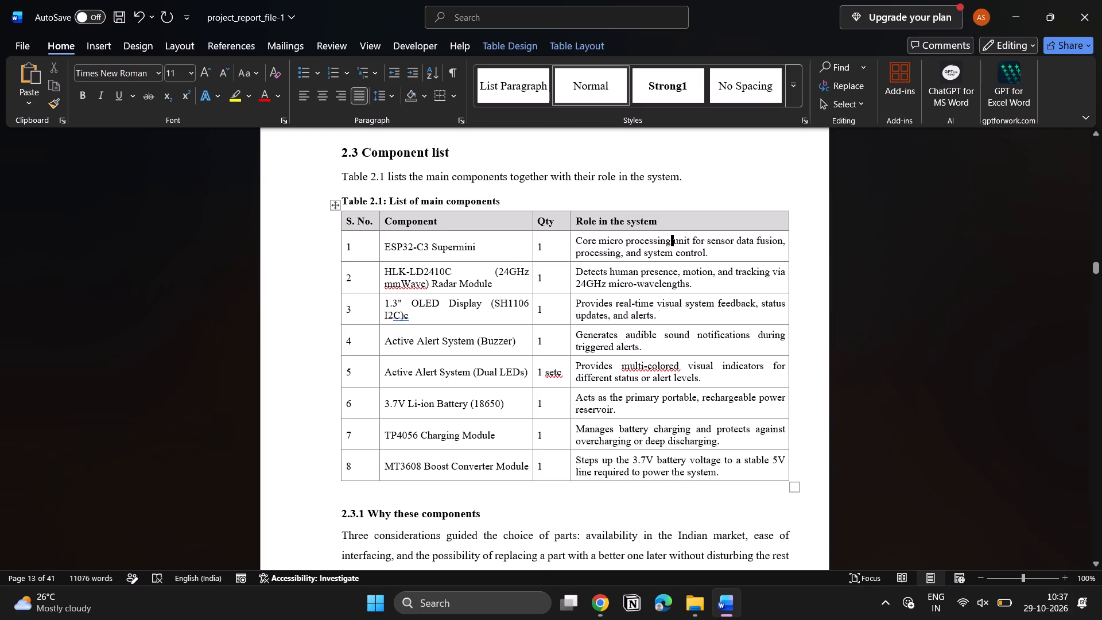
# Replace "multi-colored" with the suggested spelling "multi-coloured" in the Dual LEDs role description of Table 2.1.
pyautogui.rightClick(627, 367)
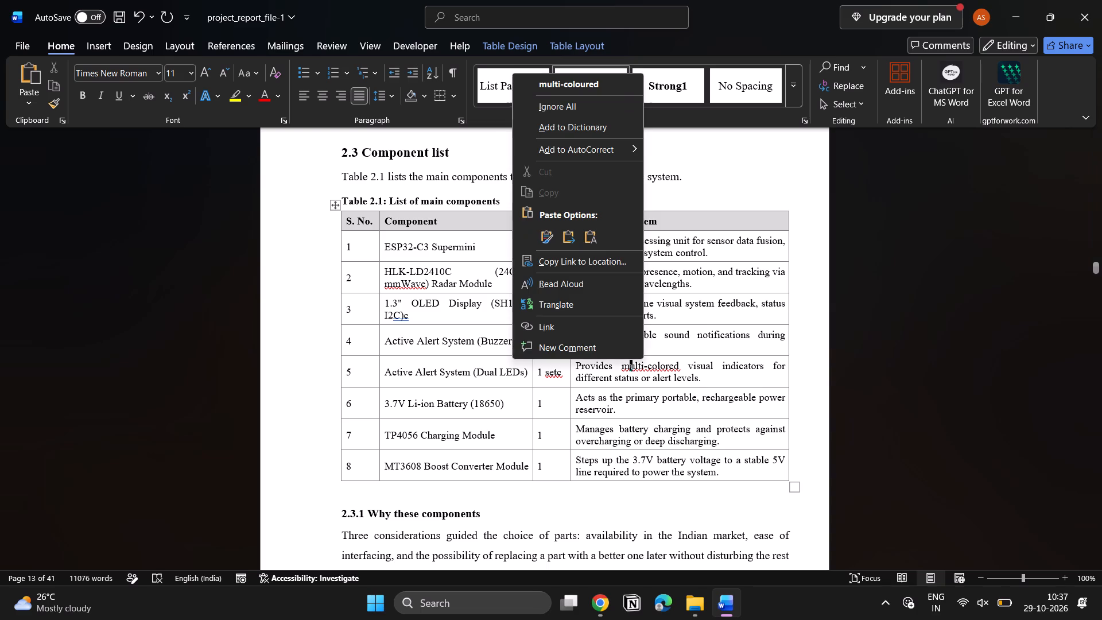
pyautogui.click(598, 83)
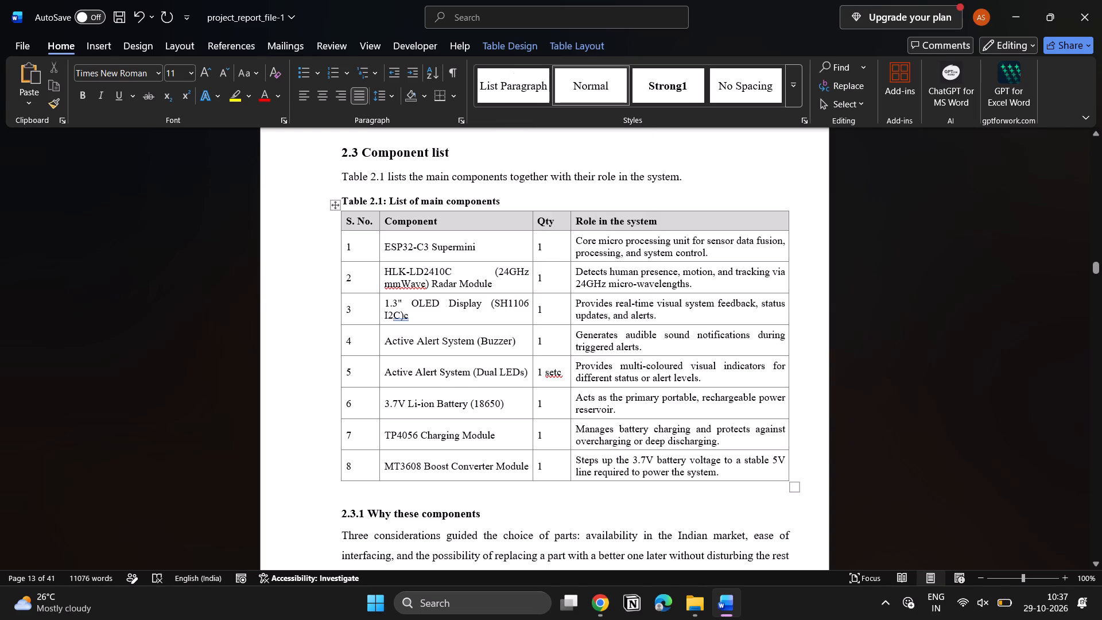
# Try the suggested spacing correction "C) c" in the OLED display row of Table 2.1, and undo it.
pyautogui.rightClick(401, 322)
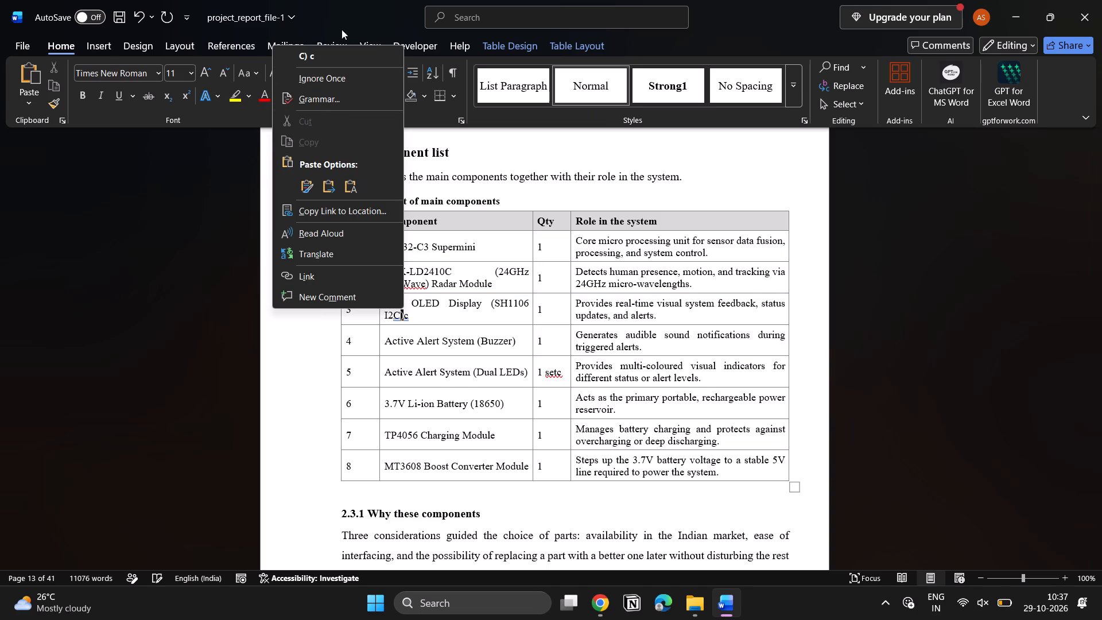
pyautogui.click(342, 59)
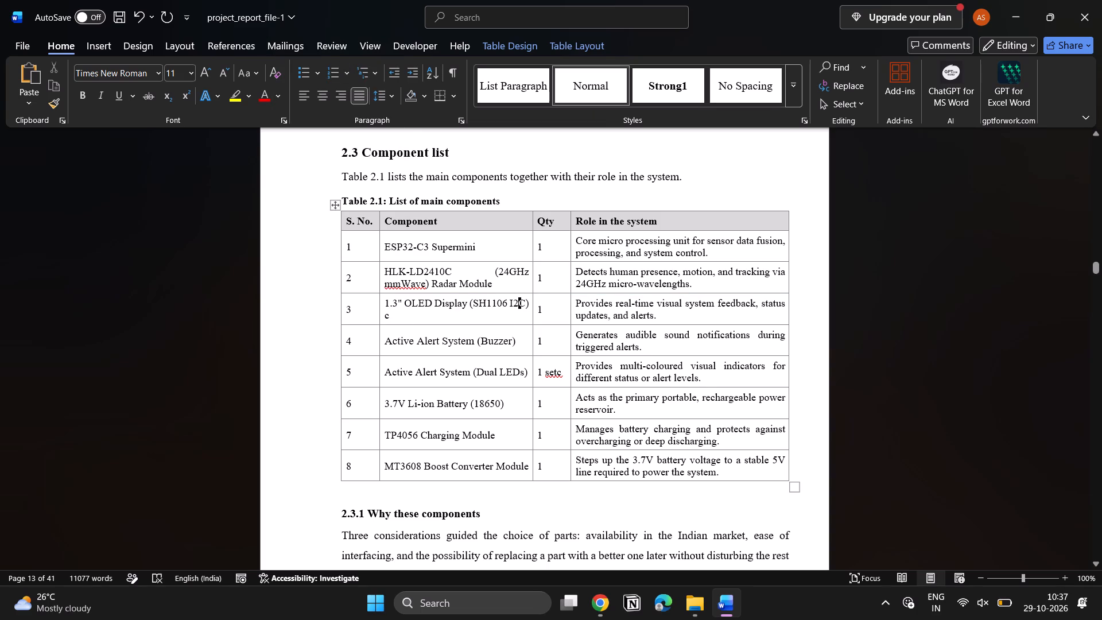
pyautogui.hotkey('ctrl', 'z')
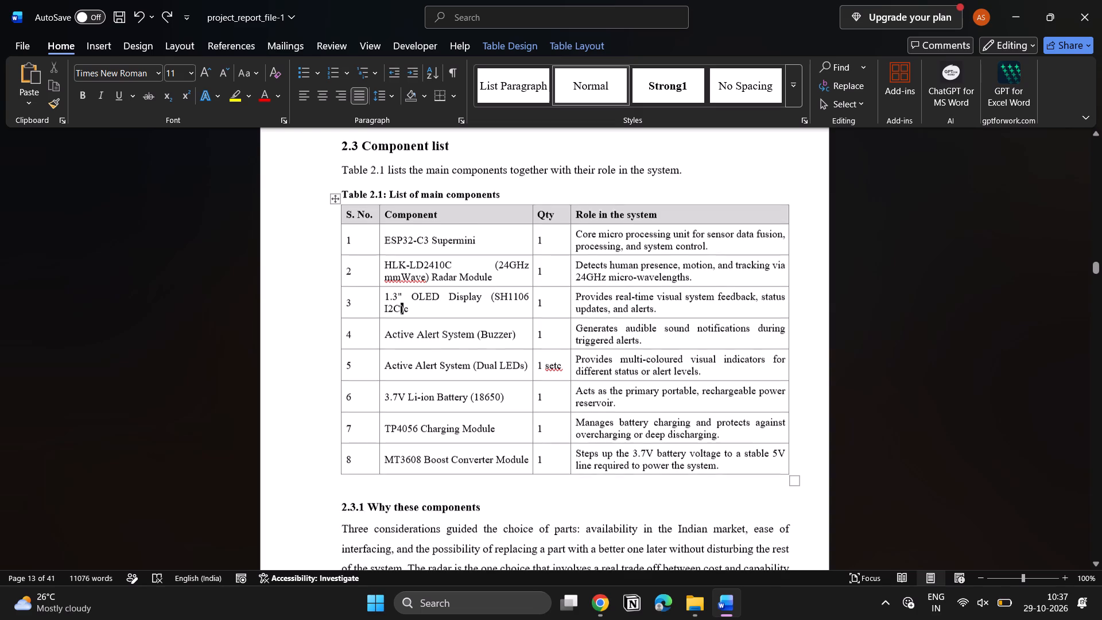
# Replace "mmWave" with the suggestion "mm Wave" in the radar module row of Table 2.1.
pyautogui.rightClick(412, 278)
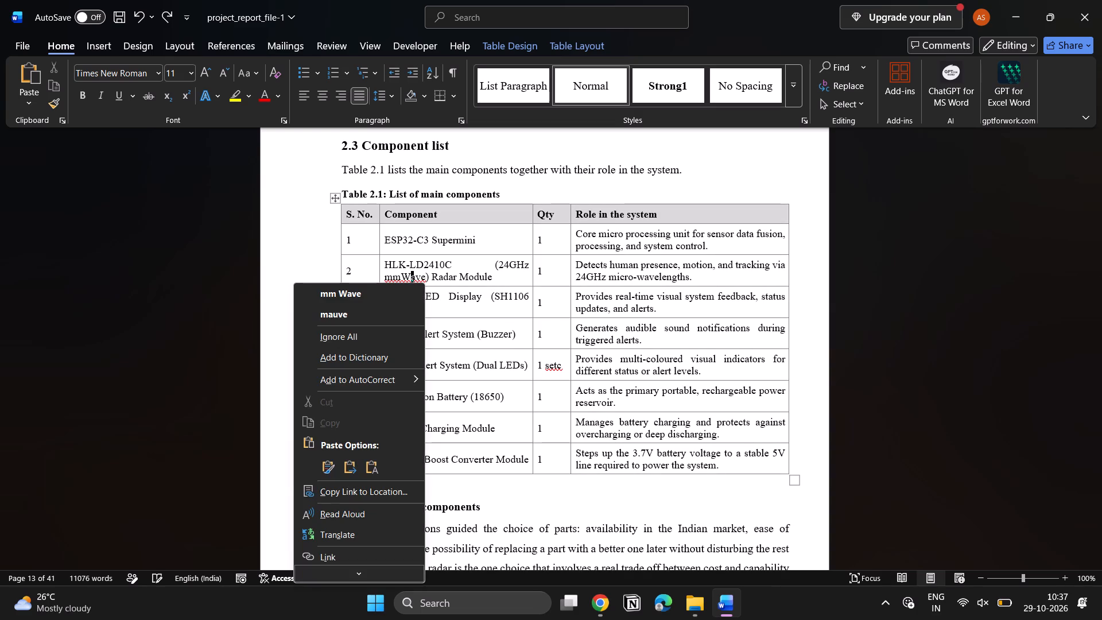
pyautogui.click(350, 287)
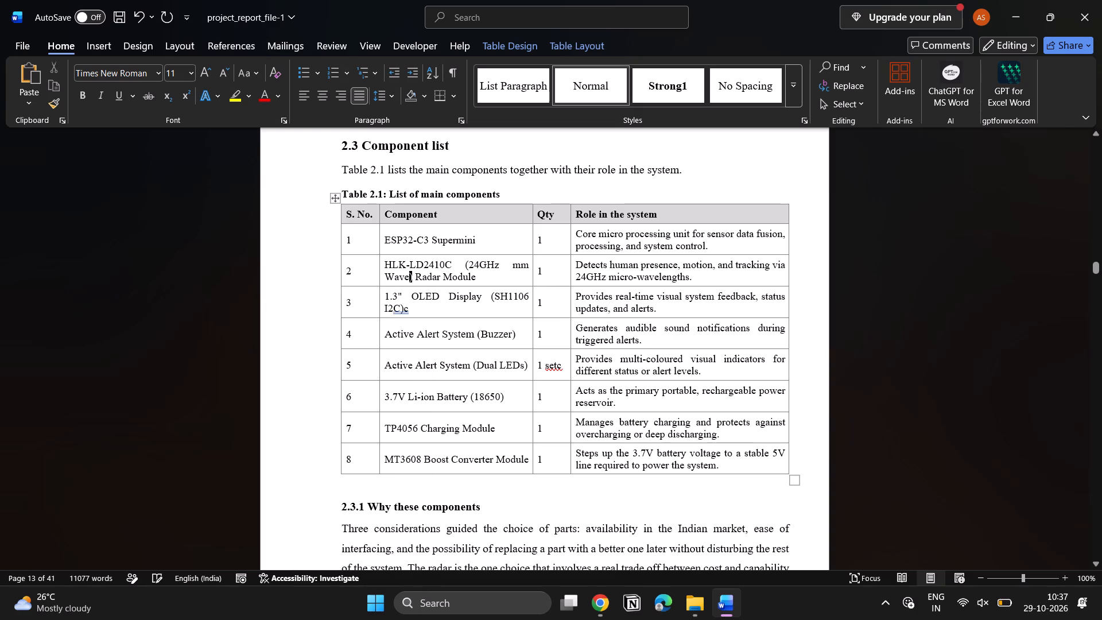
# Apply the plain grid table style with black borders to the whole of Table 2.1.
pyautogui.click(333, 198)
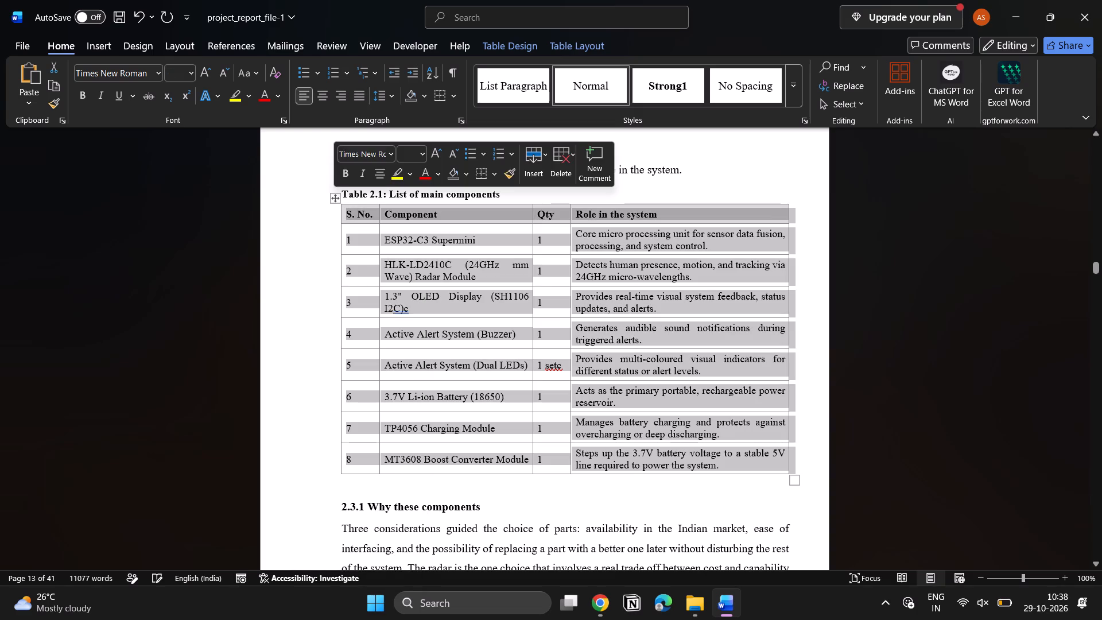
pyautogui.click(499, 40)
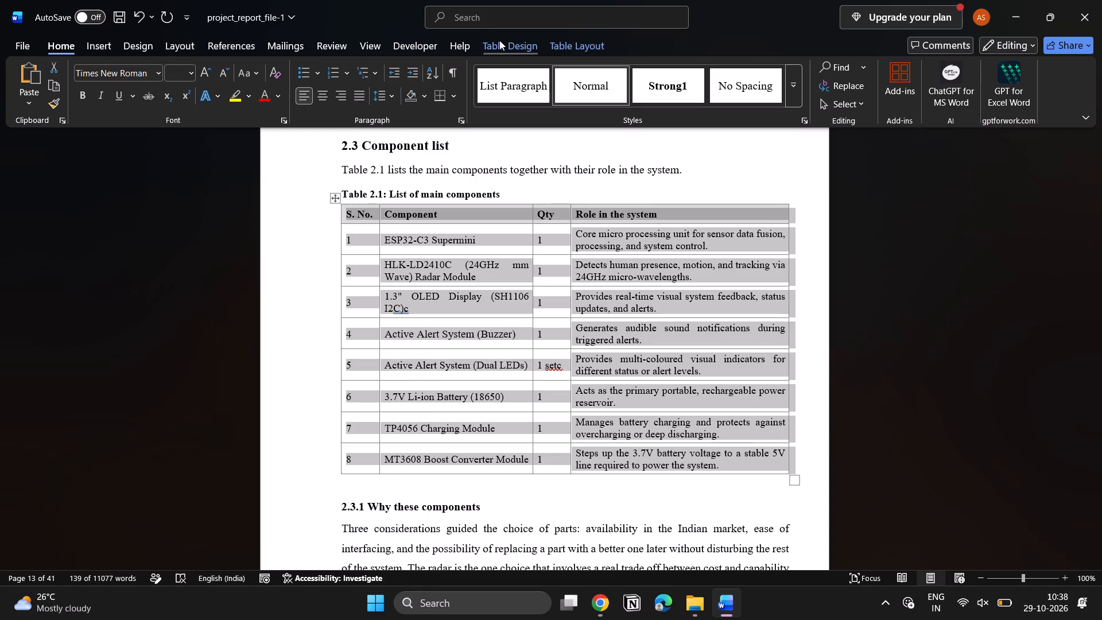
pyautogui.click(199, 88)
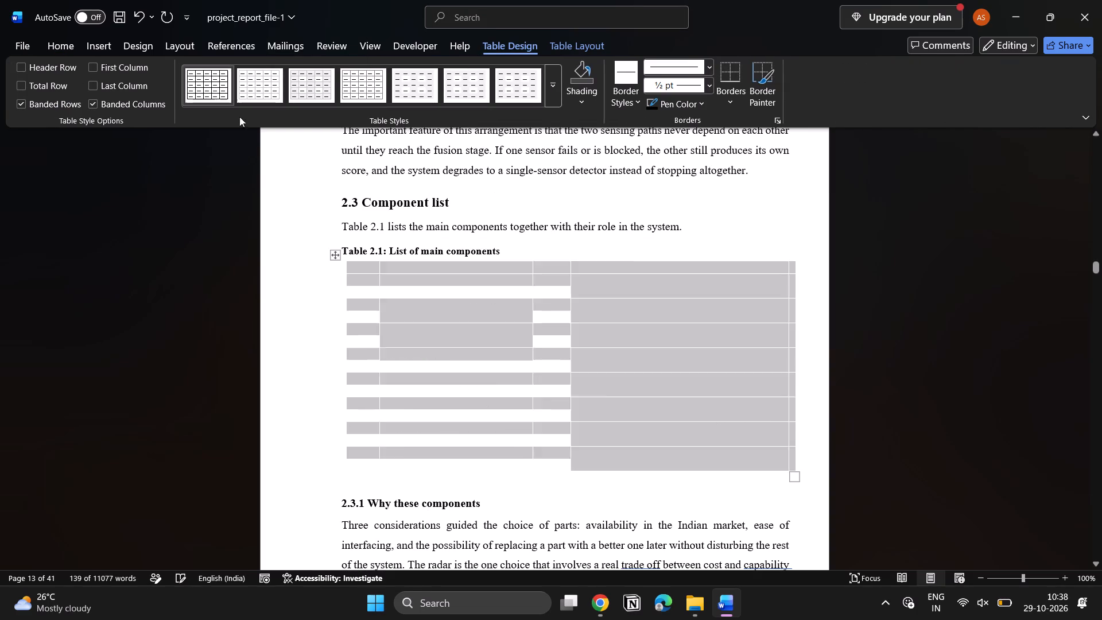
# Correct "trade off" to the suggested "trade-off" in the section 2.3.1 paragraph.
pyautogui.scroll(-1, 497, 518)
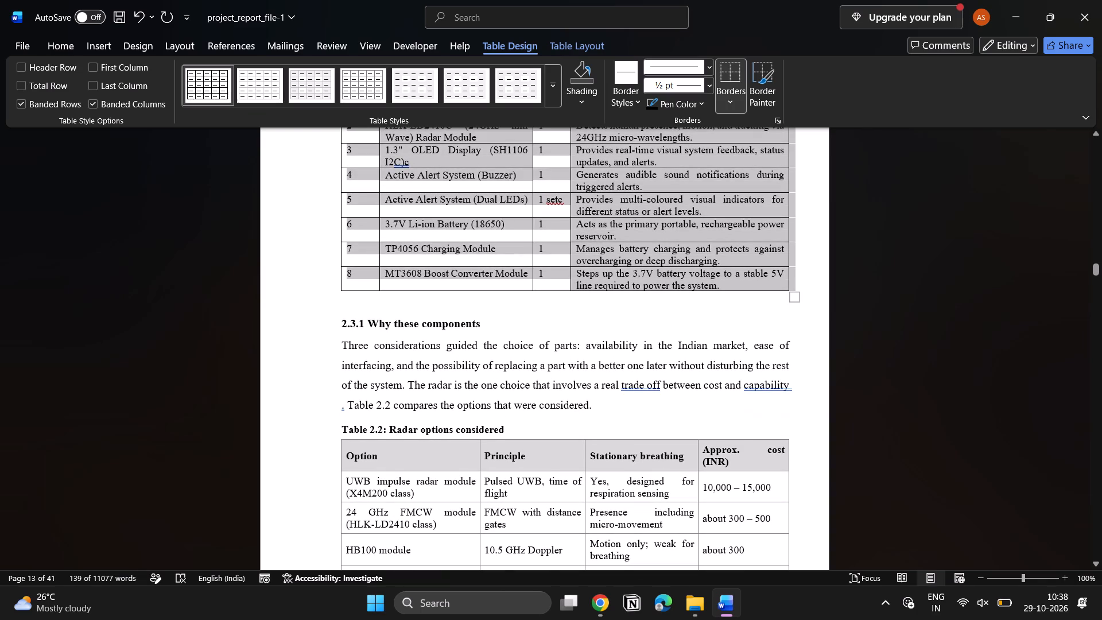
pyautogui.rightClick(638, 390)
pyautogui.click(593, 152)
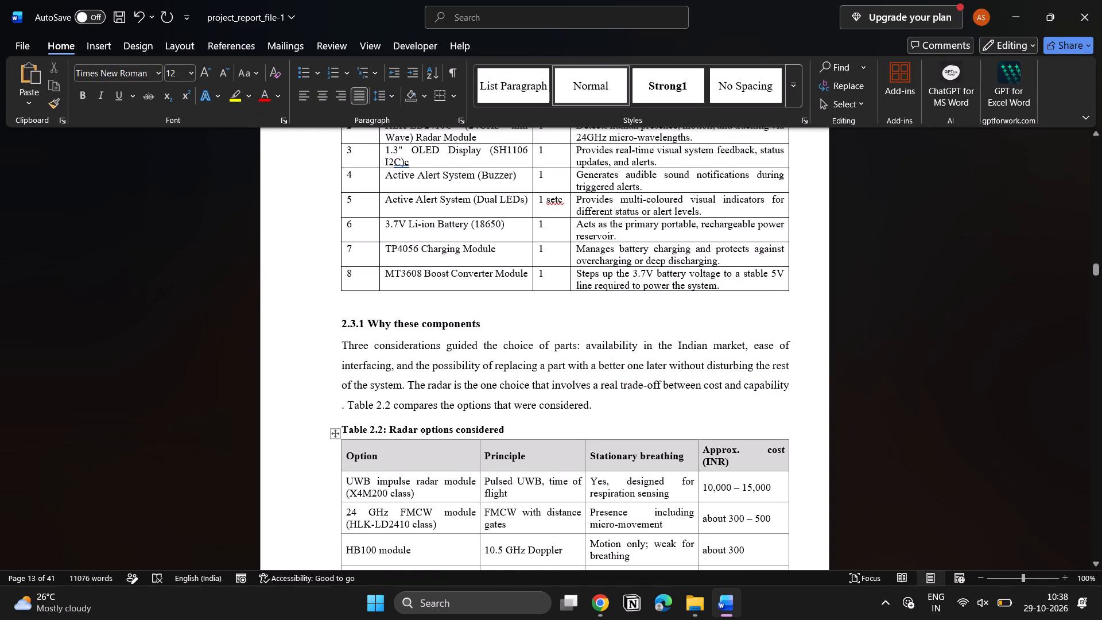
# Apply the same plain grid table style with black borders to the whole of Table 2.2, Radar options considered.
pyautogui.scroll(-1, 527, 445)
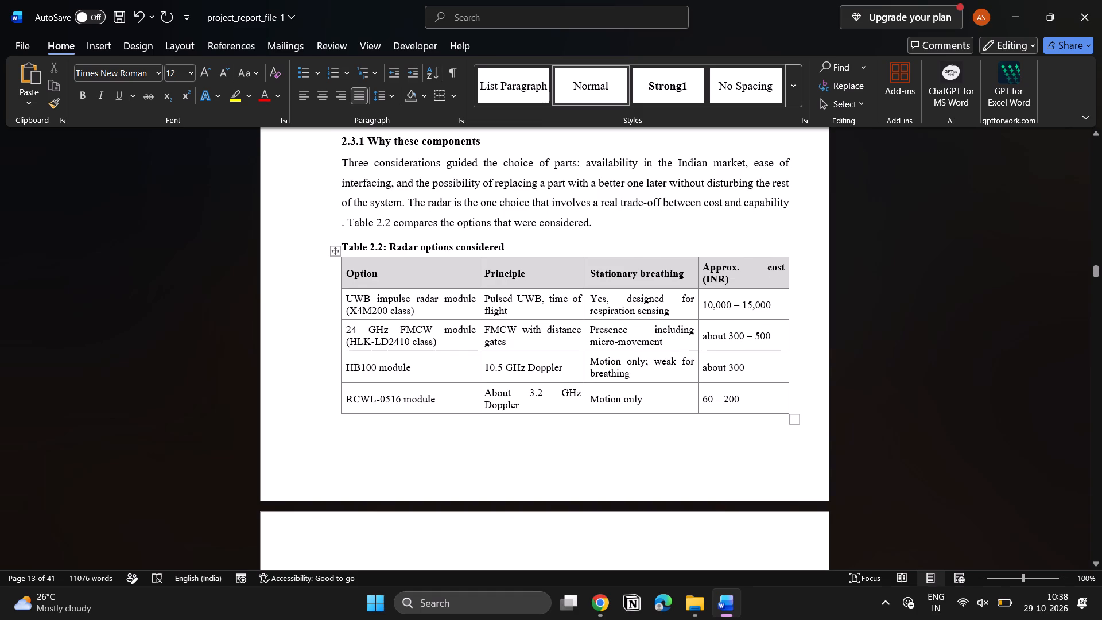
pyautogui.click(336, 246)
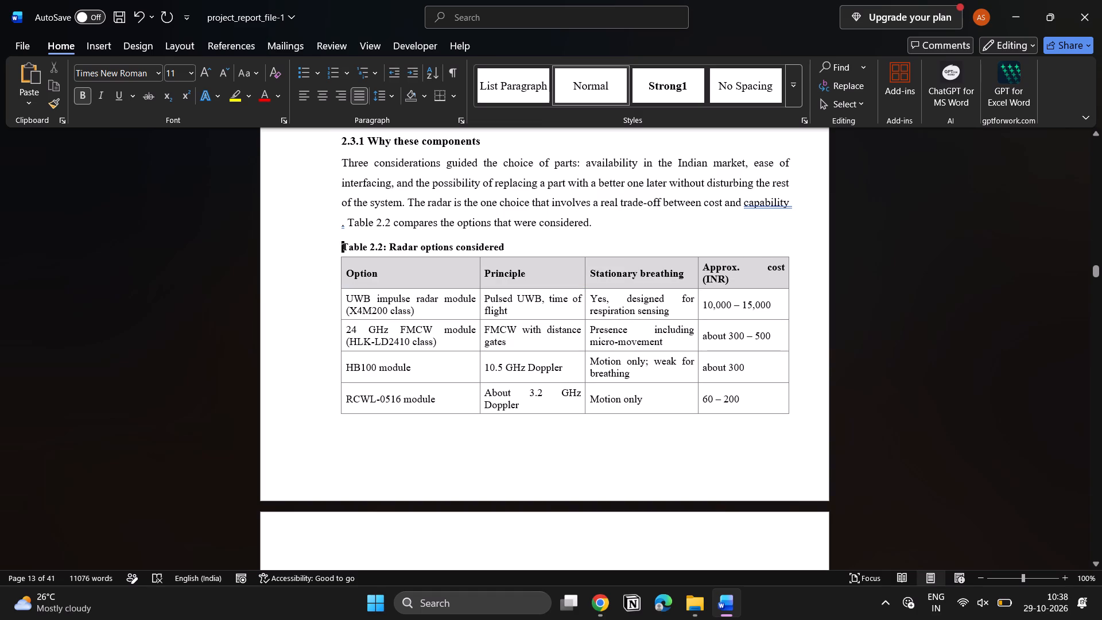
pyautogui.click(356, 259)
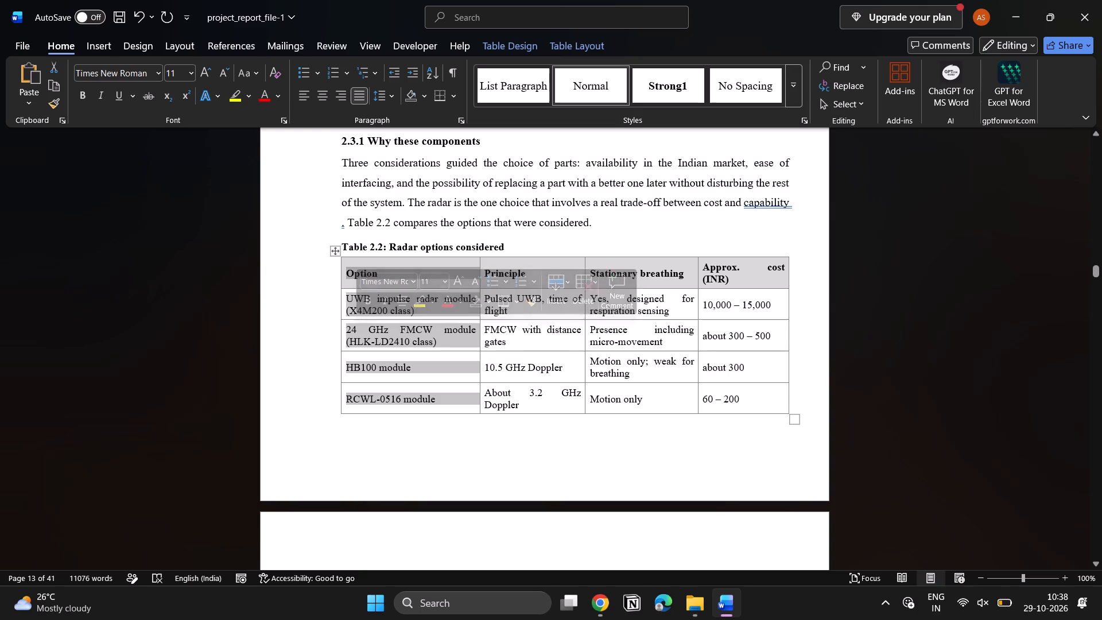
pyautogui.click(302, 242)
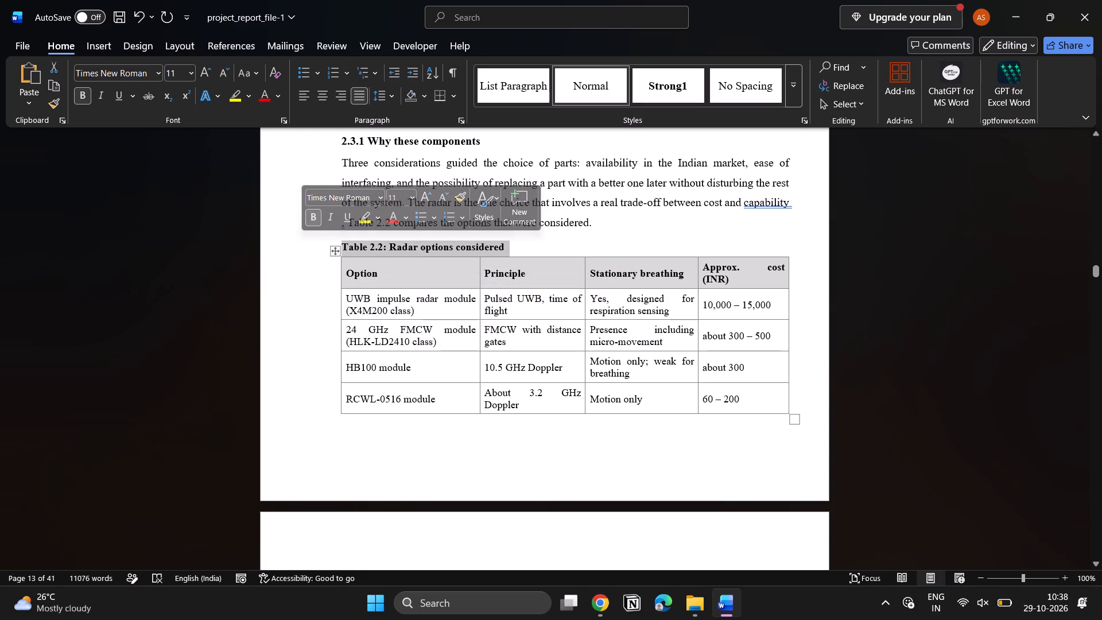
pyautogui.click(336, 258)
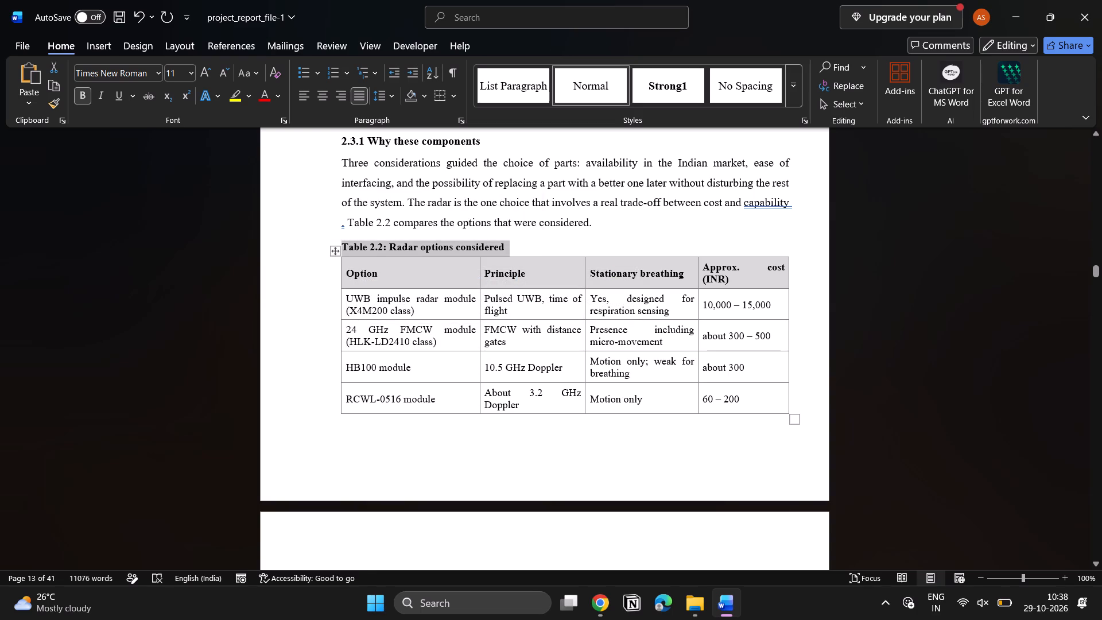
pyautogui.click(331, 248)
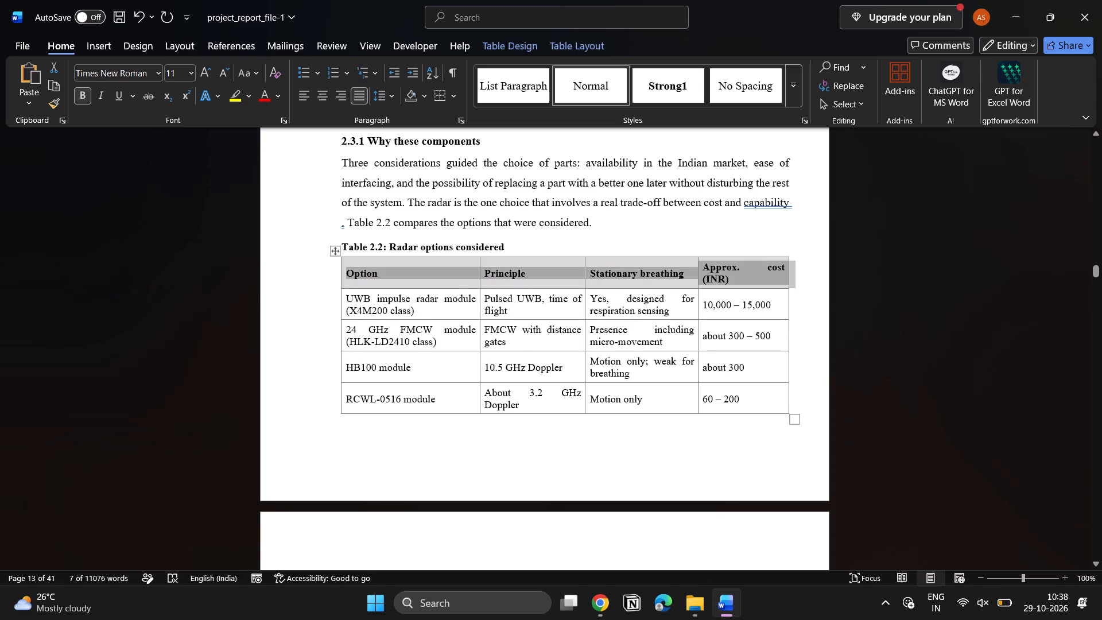
pyautogui.click(488, 52)
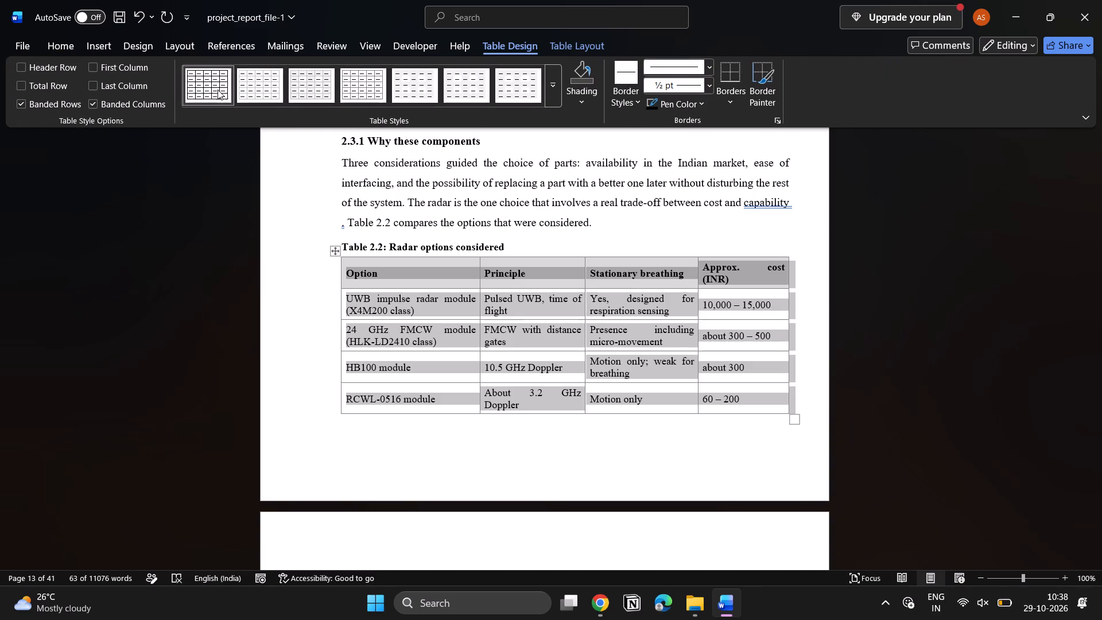
pyautogui.click(217, 90)
pyautogui.click(519, 454)
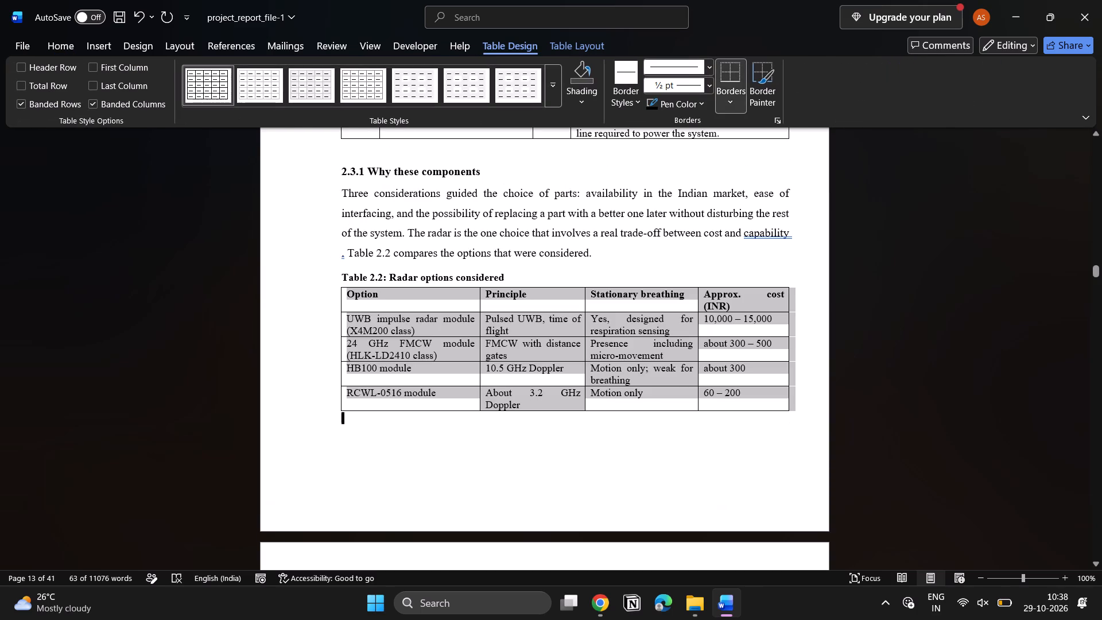
# Correct "module" to "modules" in the paragraph about the two Doppler modules above section 2.4.
pyautogui.scroll(-3, 519, 454)
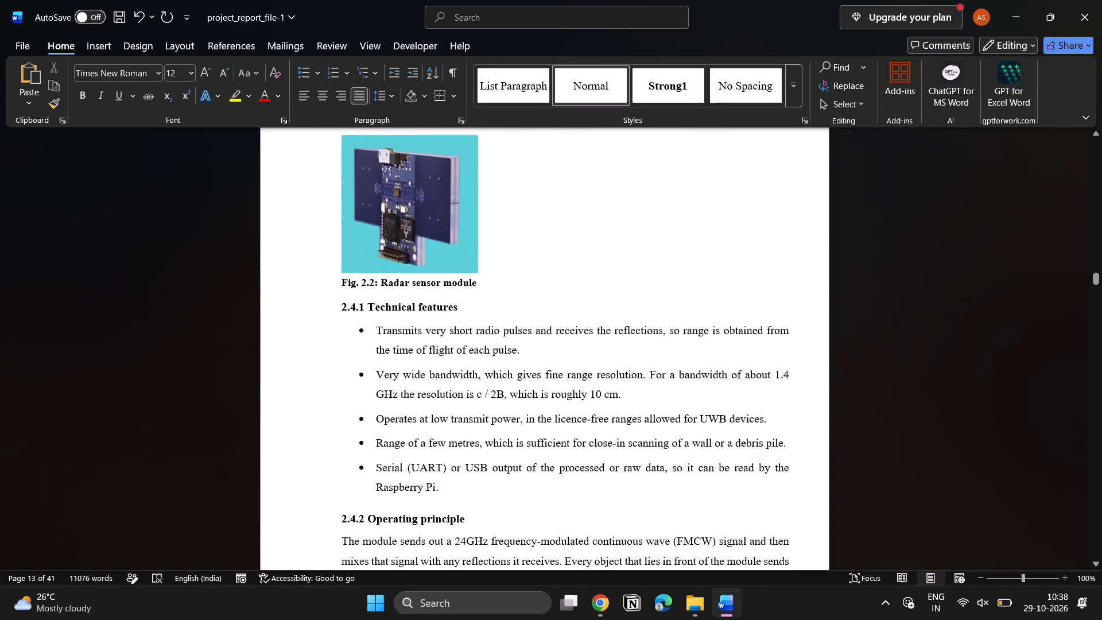
pyautogui.scroll(1, 519, 454)
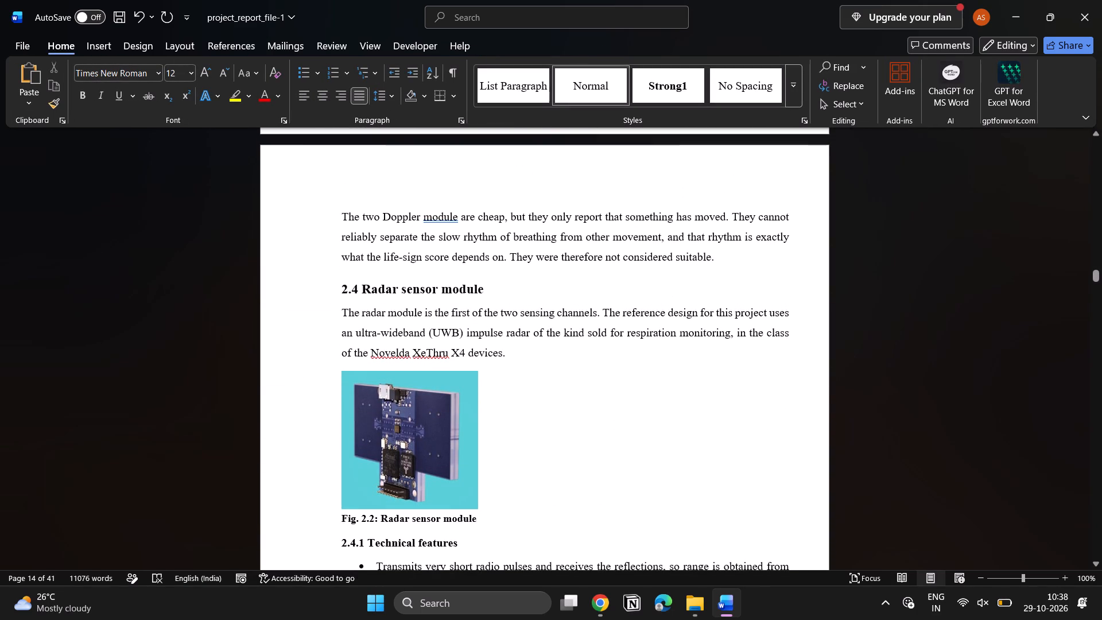
pyautogui.rightClick(444, 220)
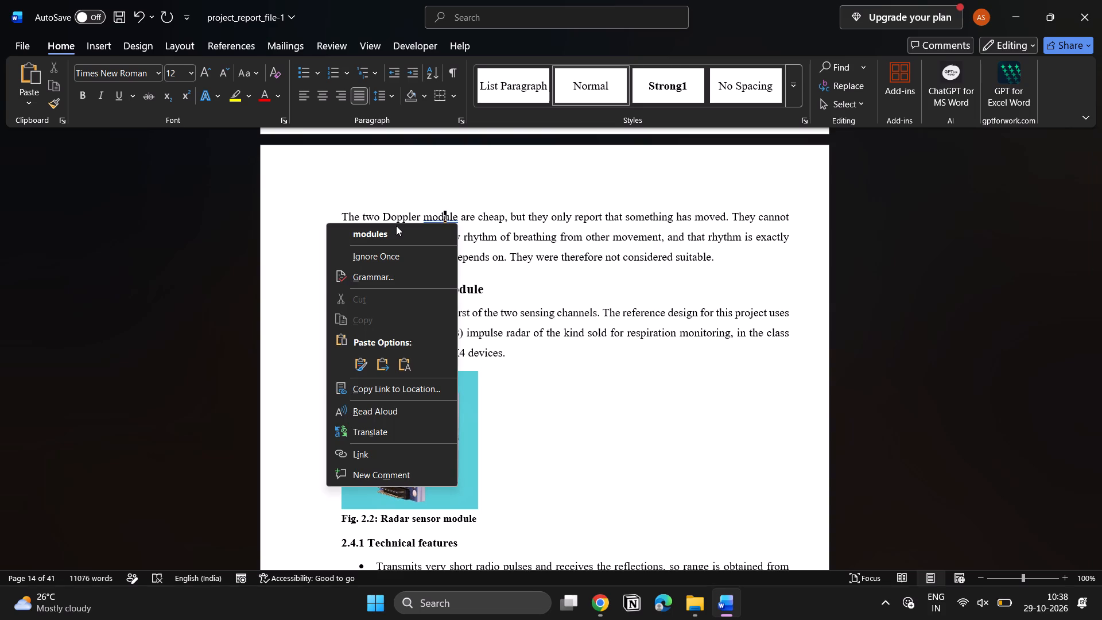
pyautogui.click(396, 226)
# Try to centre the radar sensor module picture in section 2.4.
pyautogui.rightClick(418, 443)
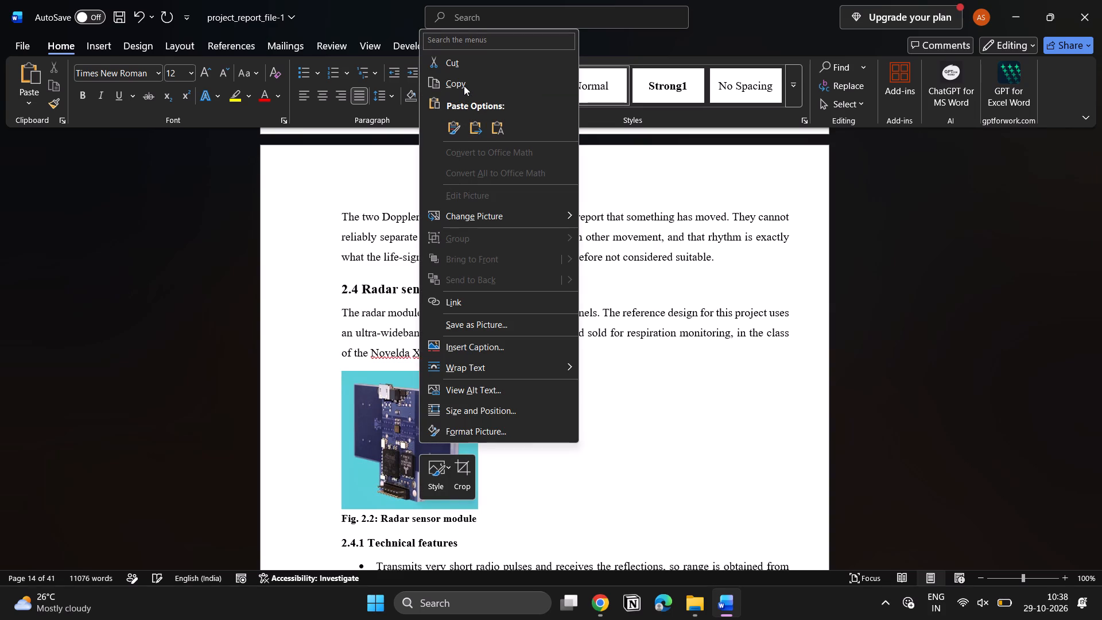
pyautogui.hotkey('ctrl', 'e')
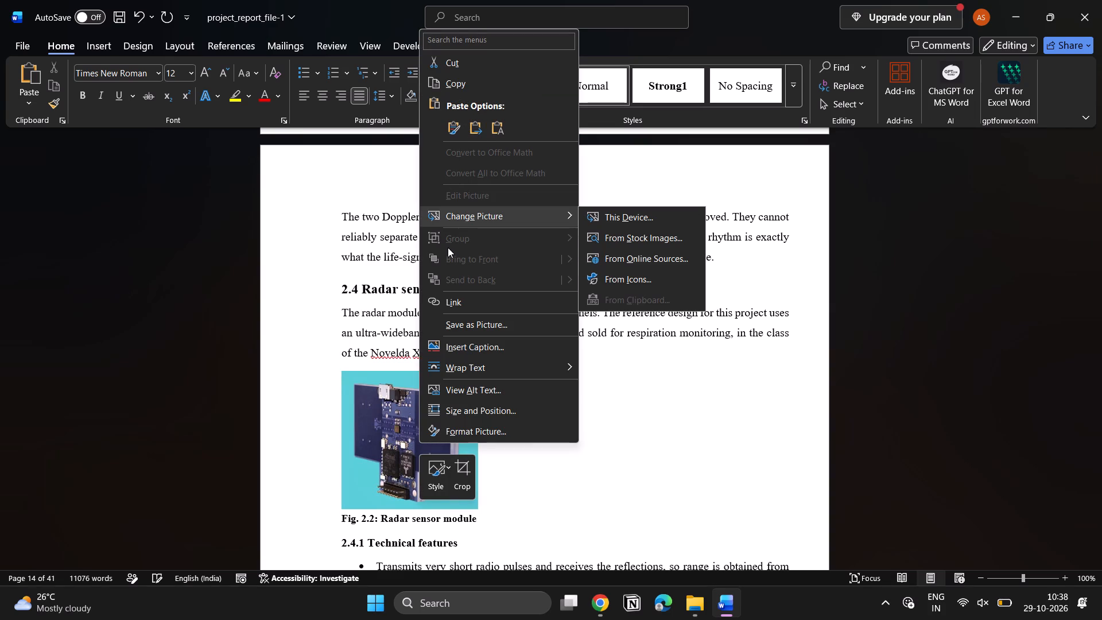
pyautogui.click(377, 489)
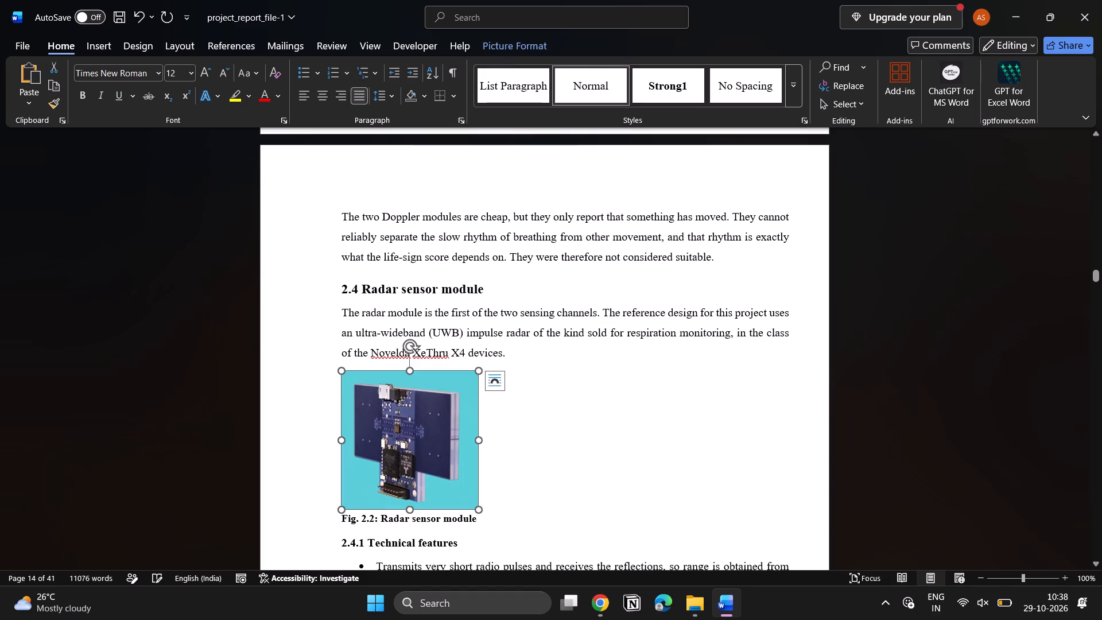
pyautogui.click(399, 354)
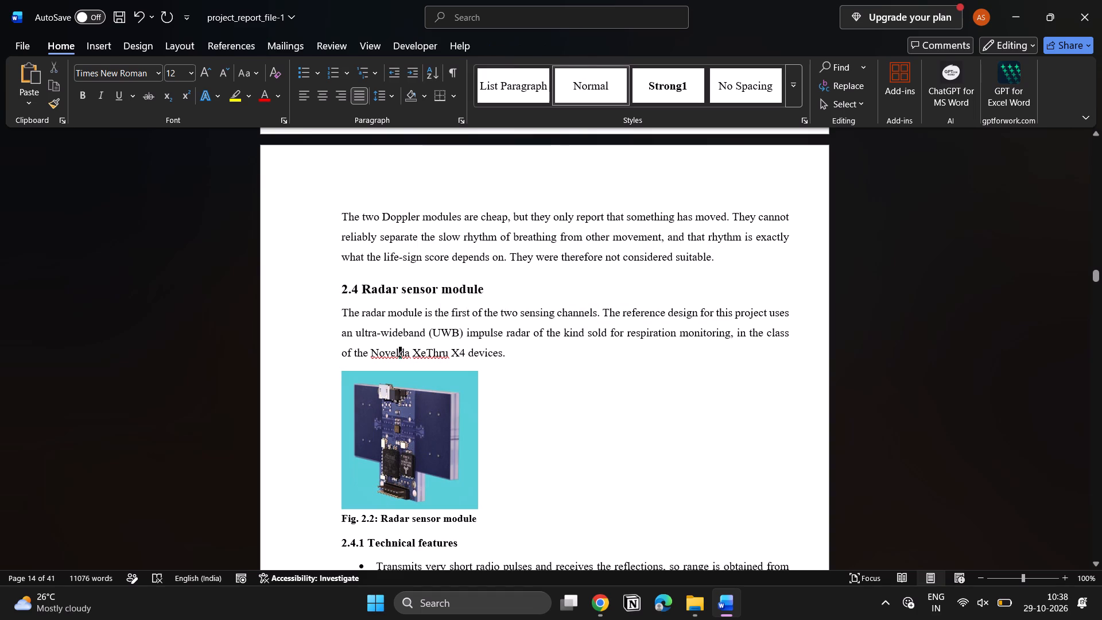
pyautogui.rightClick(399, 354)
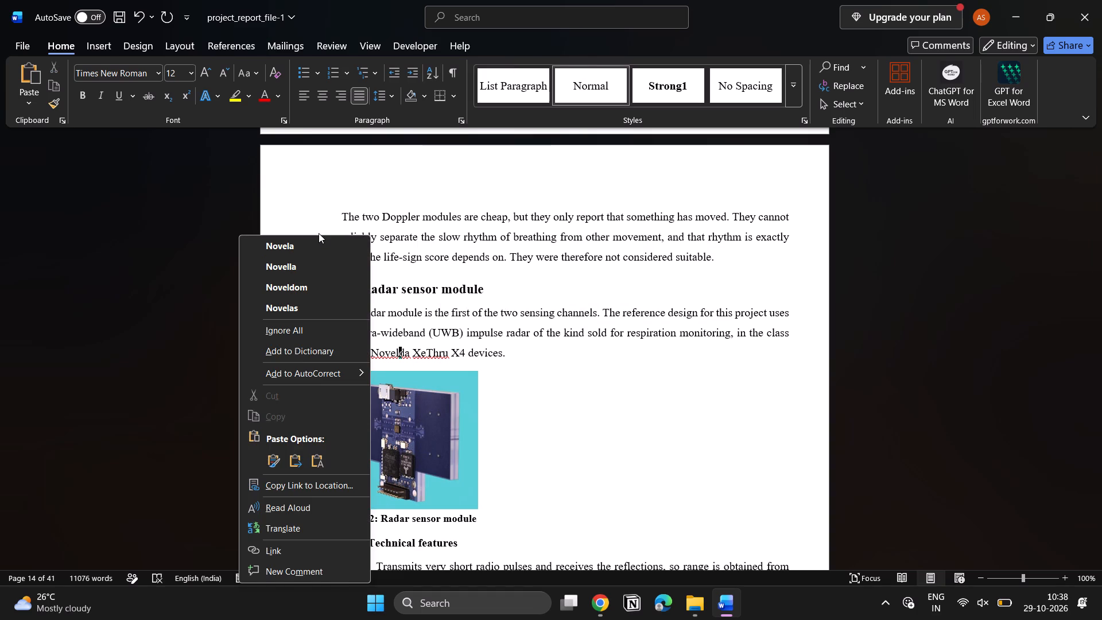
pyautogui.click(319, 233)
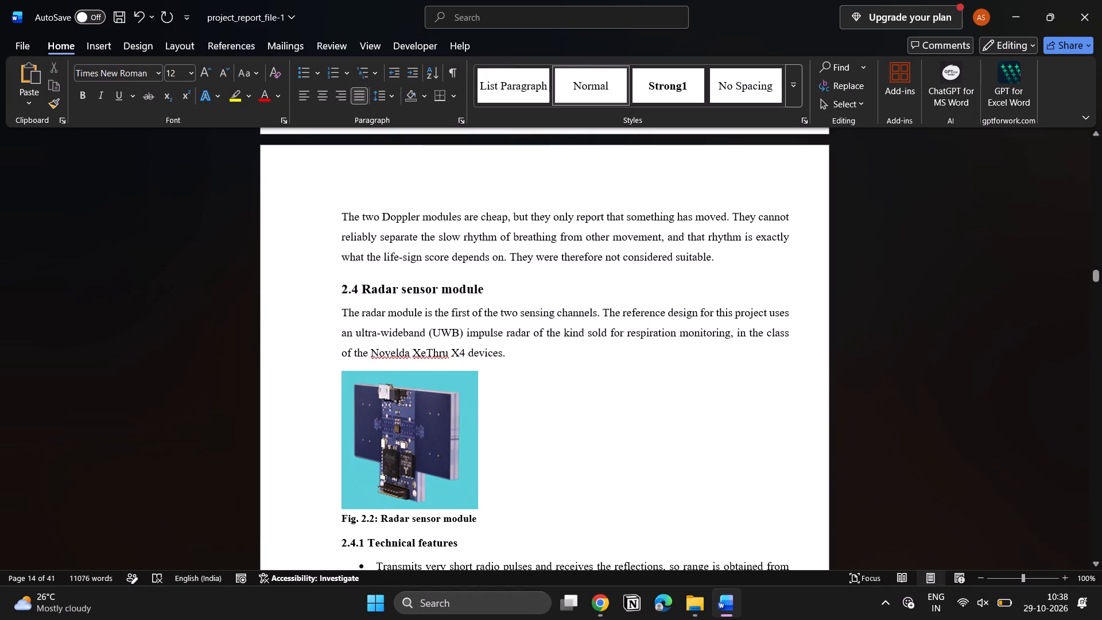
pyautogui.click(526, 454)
# Centre the radar sensor module picture in section 2.4.
pyautogui.scroll(-1, 526, 454)
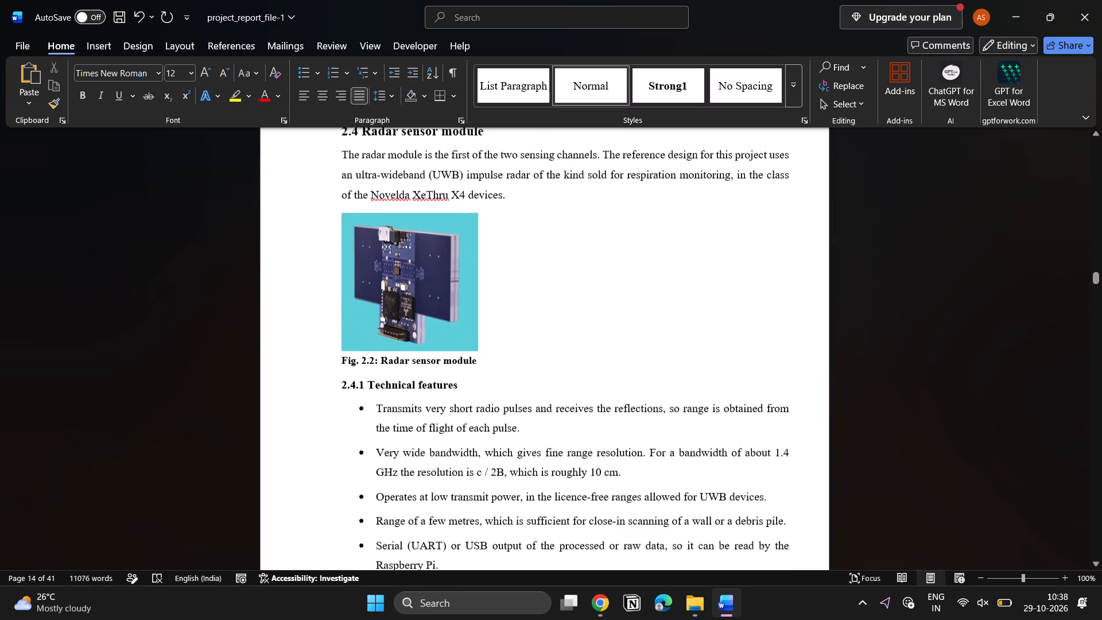
pyautogui.scroll(-1, 526, 454)
pyautogui.click(426, 294)
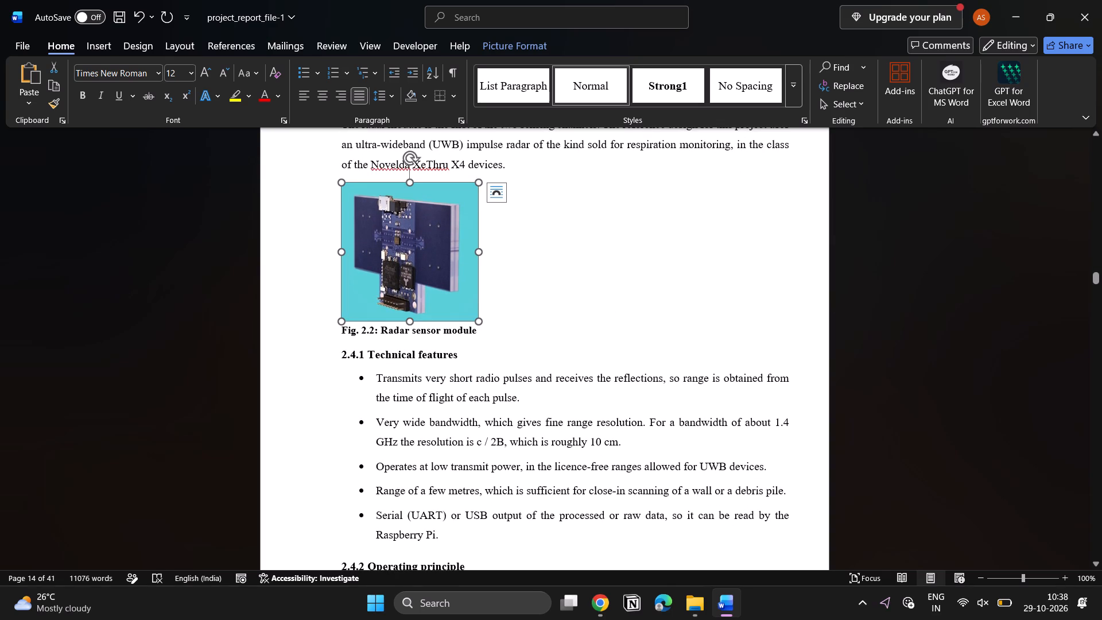
pyautogui.hotkey('ctrl', 'e')
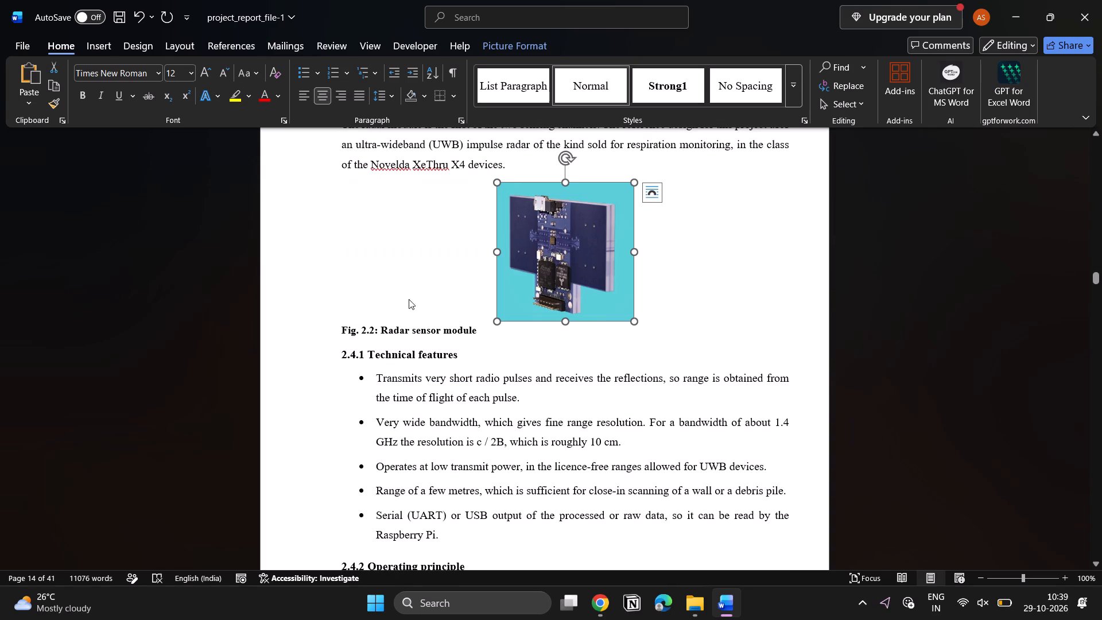
# Centre the Fig. 2.2 caption beneath the radar sensor module picture.
pyautogui.click(337, 325)
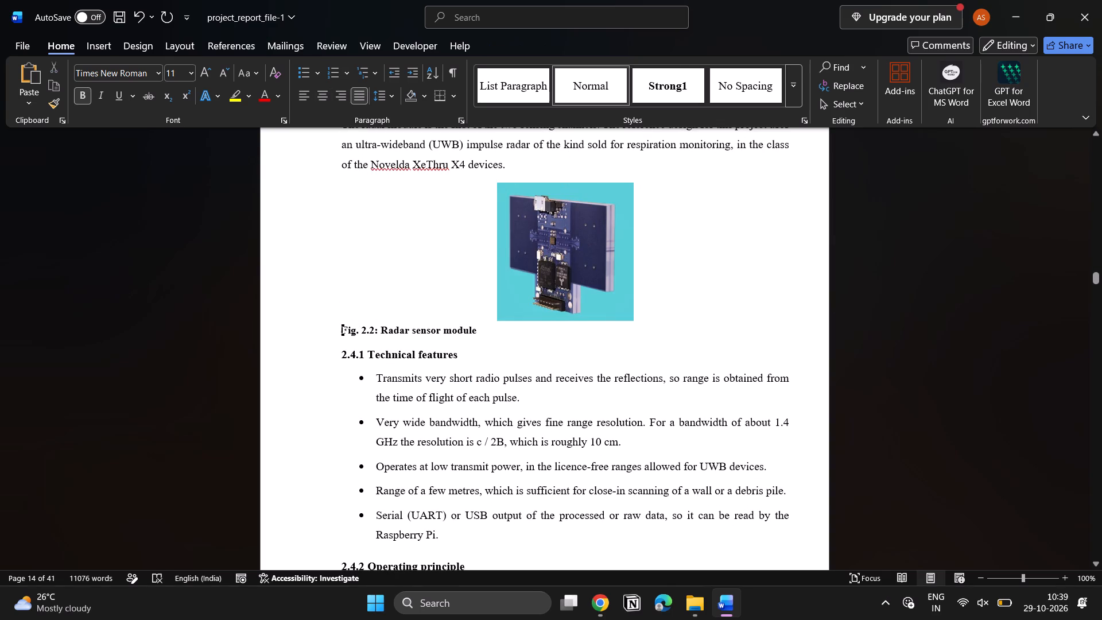
pyautogui.hotkey('ctrl', 'e')
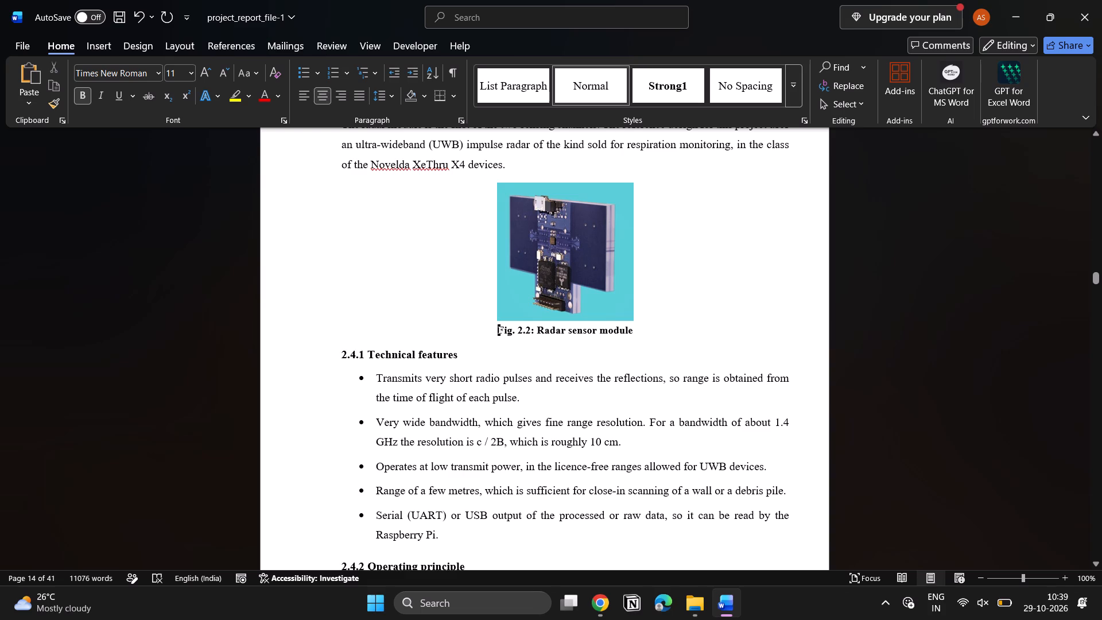
# Add eight blank lines above the 2.5 TP4056 Charging Module heading to push it onto the page with its picture.
pyautogui.scroll(-2, 611, 509)
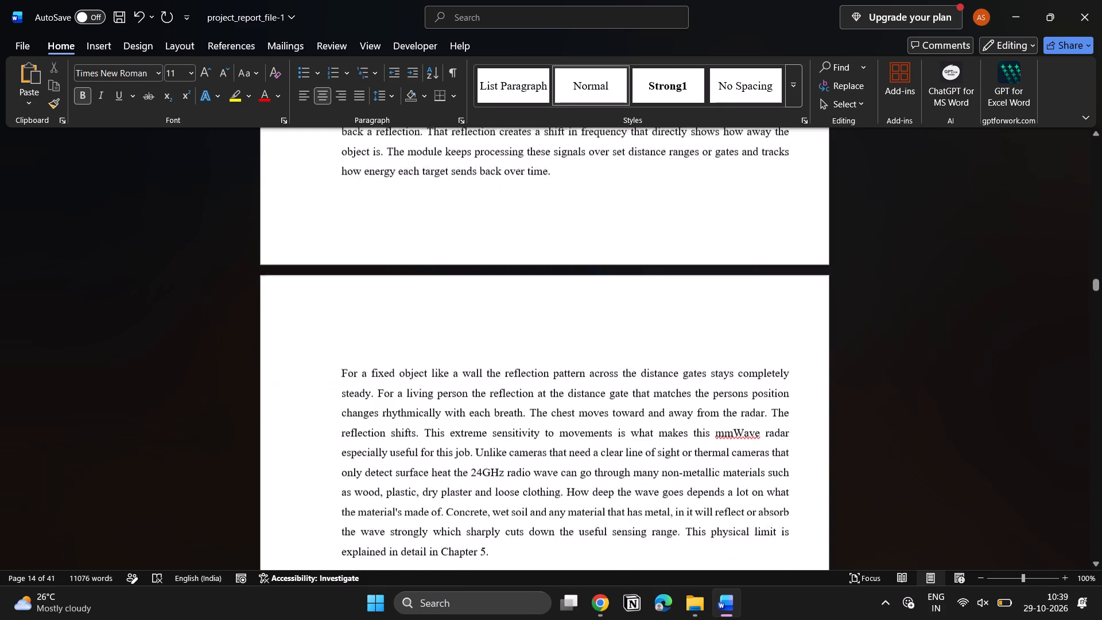
pyautogui.scroll(-1, 611, 509)
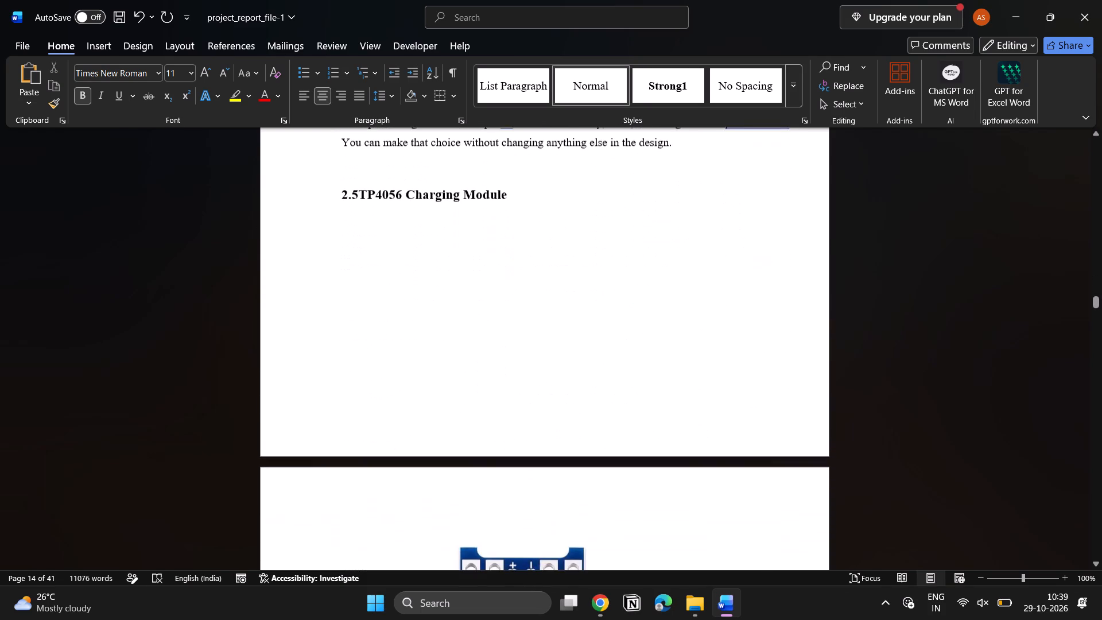
pyautogui.scroll(-1, 611, 509)
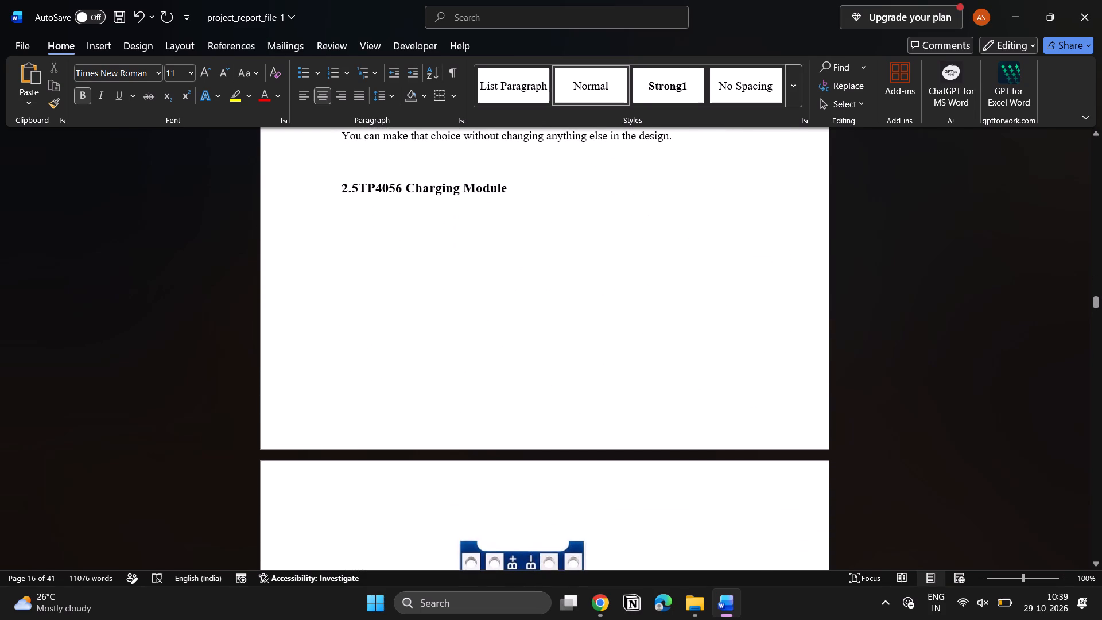
pyautogui.click(630, 150)
pyautogui.click(697, 141)
pyautogui.press('Return')
pyautogui.press('Return')
pyautogui.press('Return')
pyautogui.press('Return')
pyautogui.press('Return')
pyautogui.press('Return')
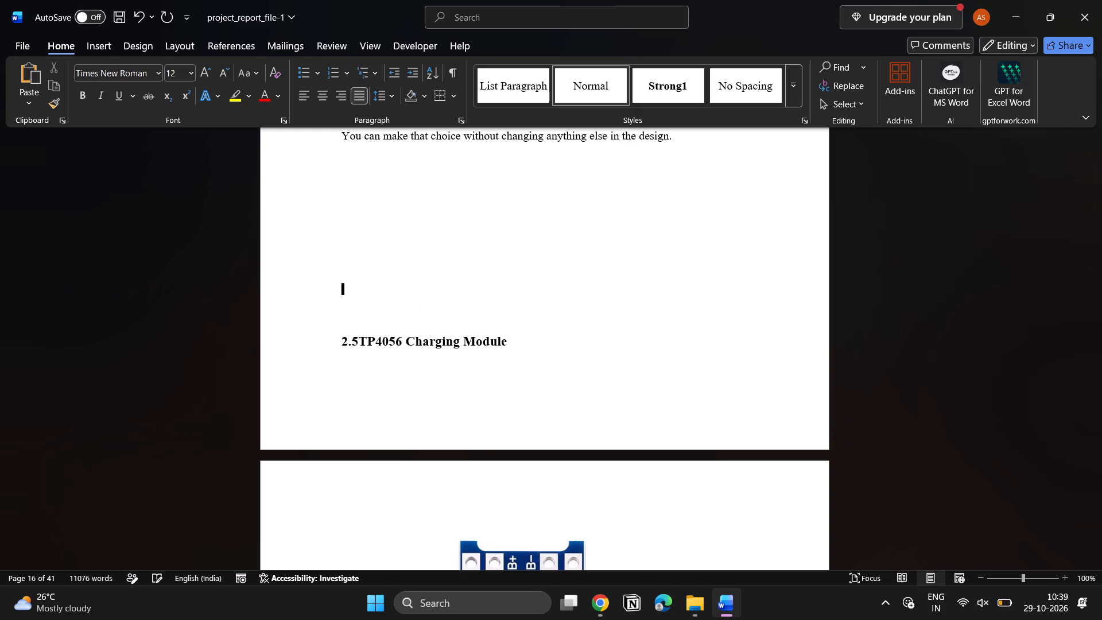
pyautogui.press('Return')
pyautogui.press('Return')
# Remove the stray space before the colon after IN-, B- and OUT- in section 2.5.3 Pin description.
pyautogui.scroll(-1, 697, 141)
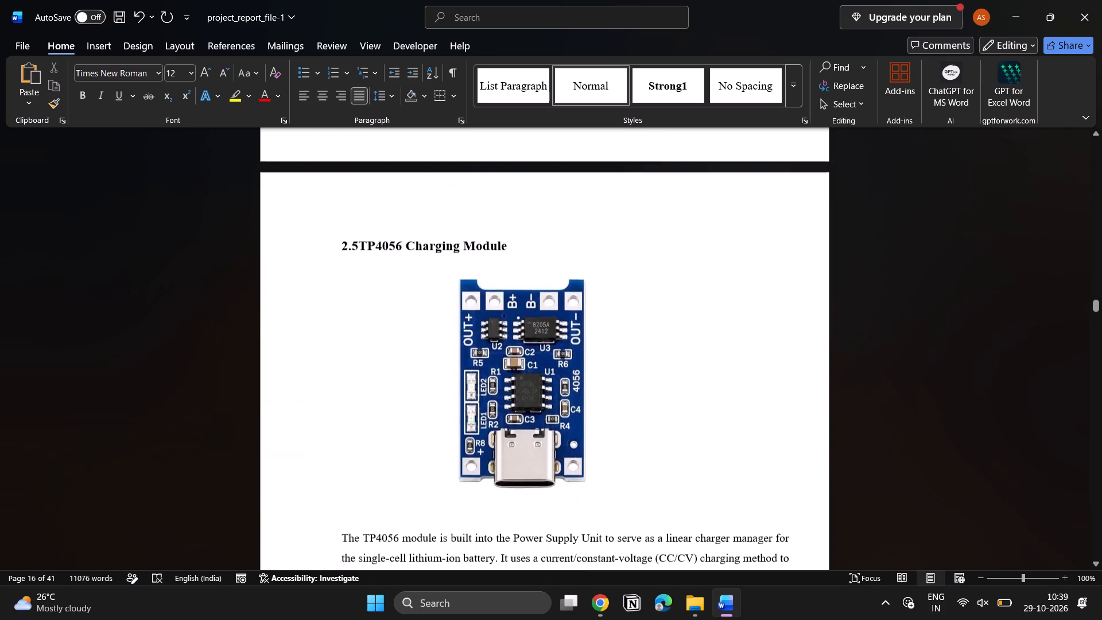
pyautogui.scroll(-1, 697, 141)
pyautogui.scroll(-1, 435, 471)
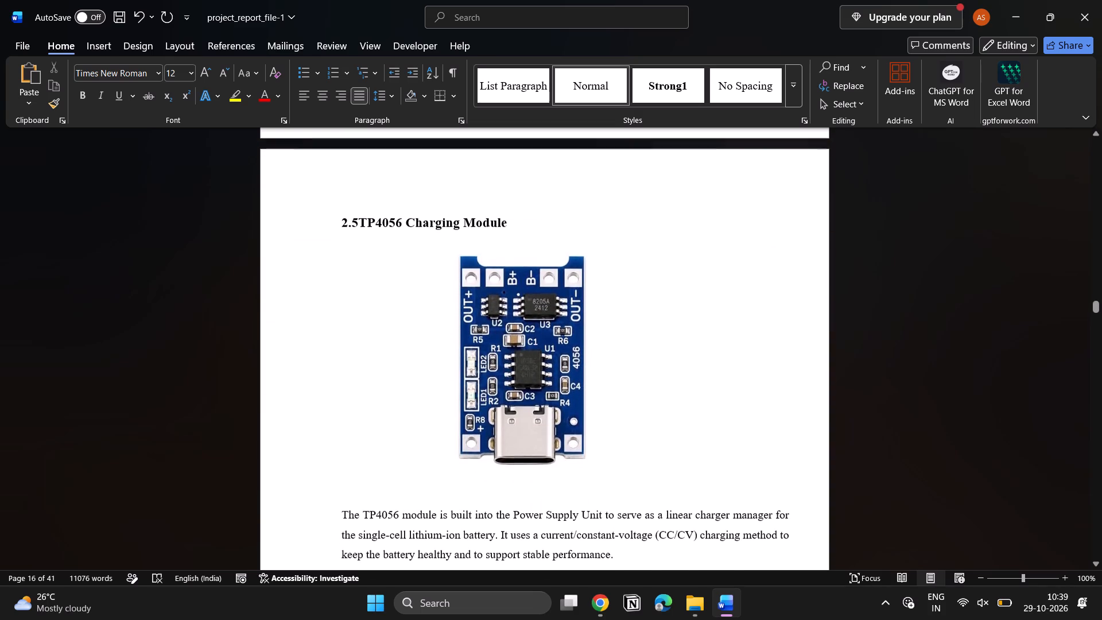
pyautogui.scroll(-2, 435, 471)
pyautogui.scroll(1, 435, 471)
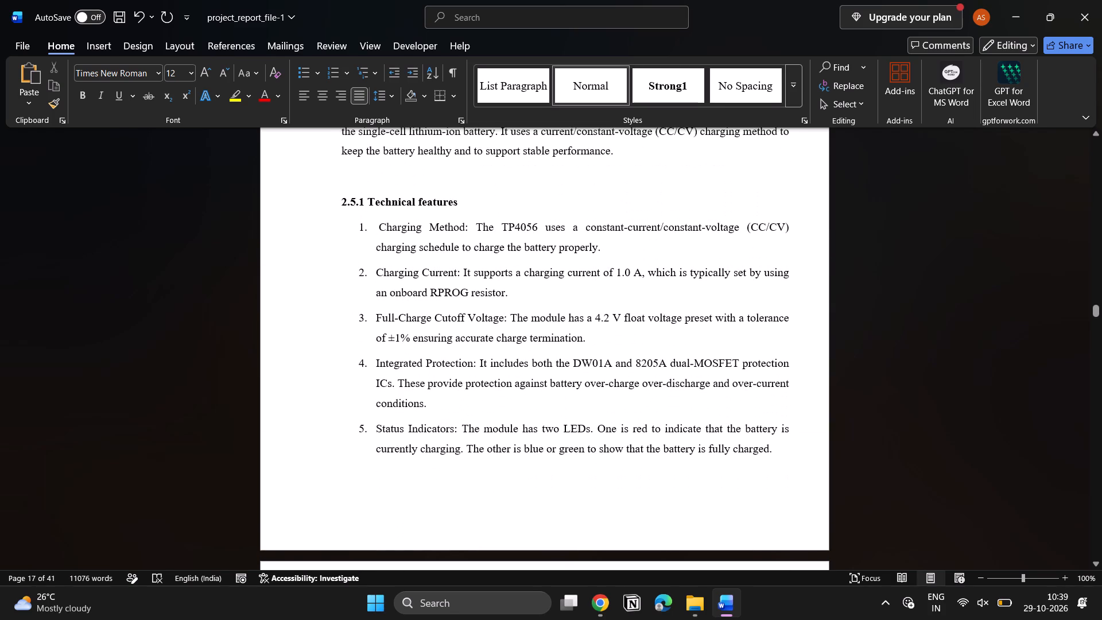
pyautogui.scroll(1, 435, 471)
pyautogui.scroll(-1, 435, 471)
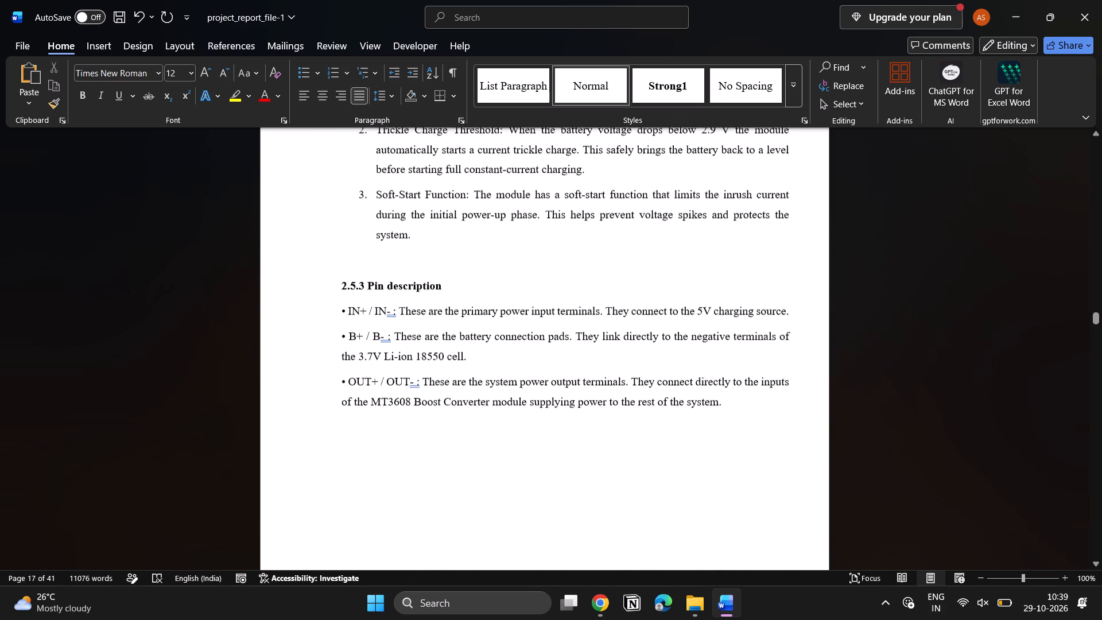
pyautogui.rightClick(388, 308)
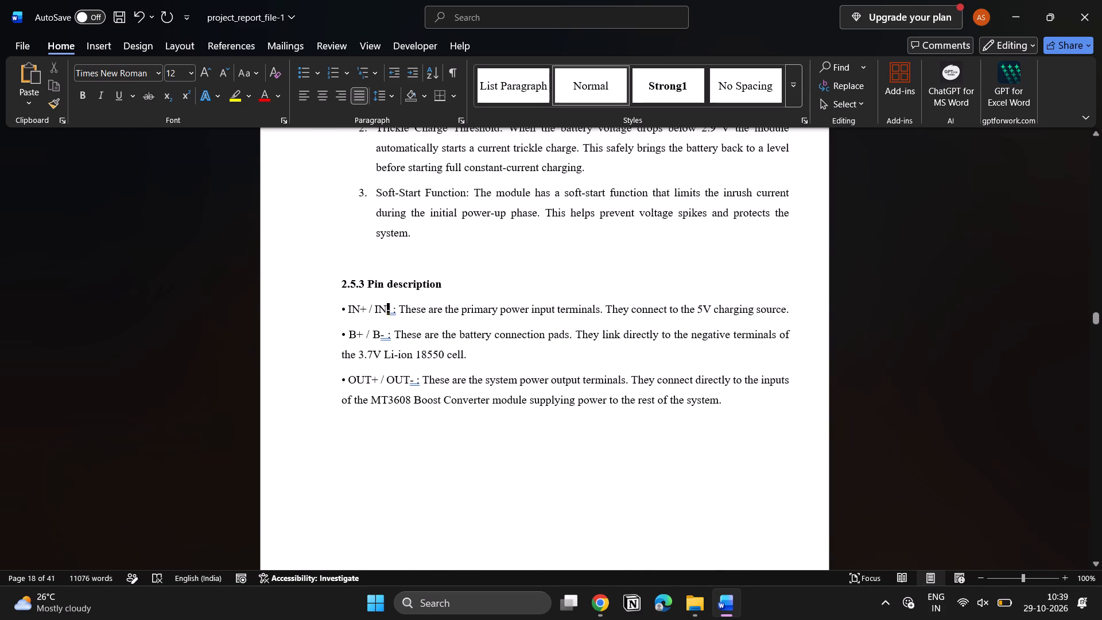
pyautogui.click(337, 334)
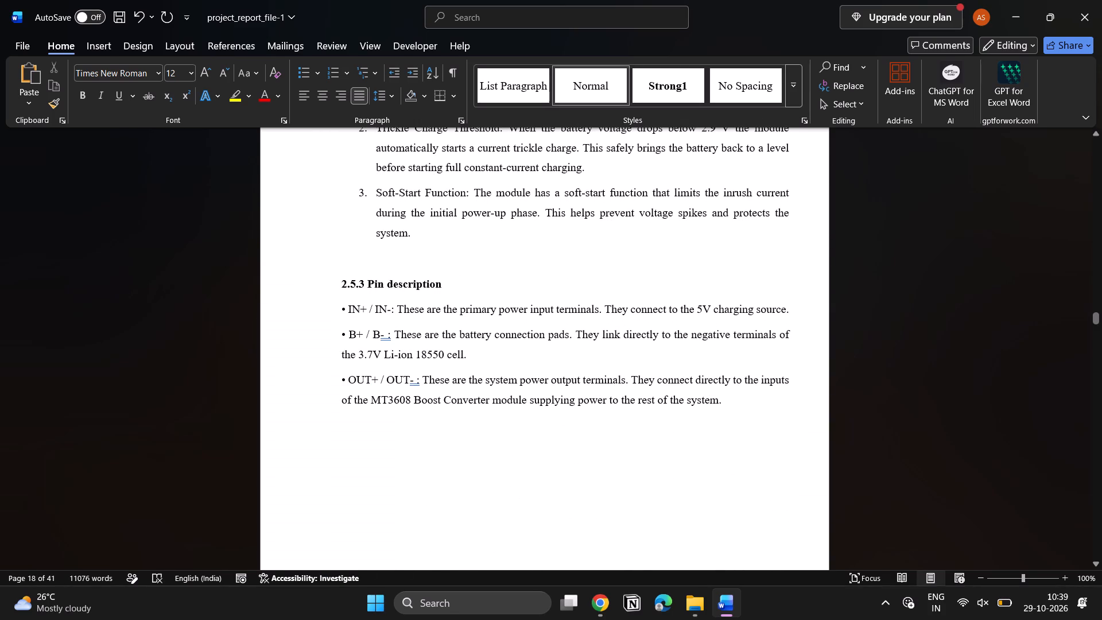
pyautogui.rightClick(387, 339)
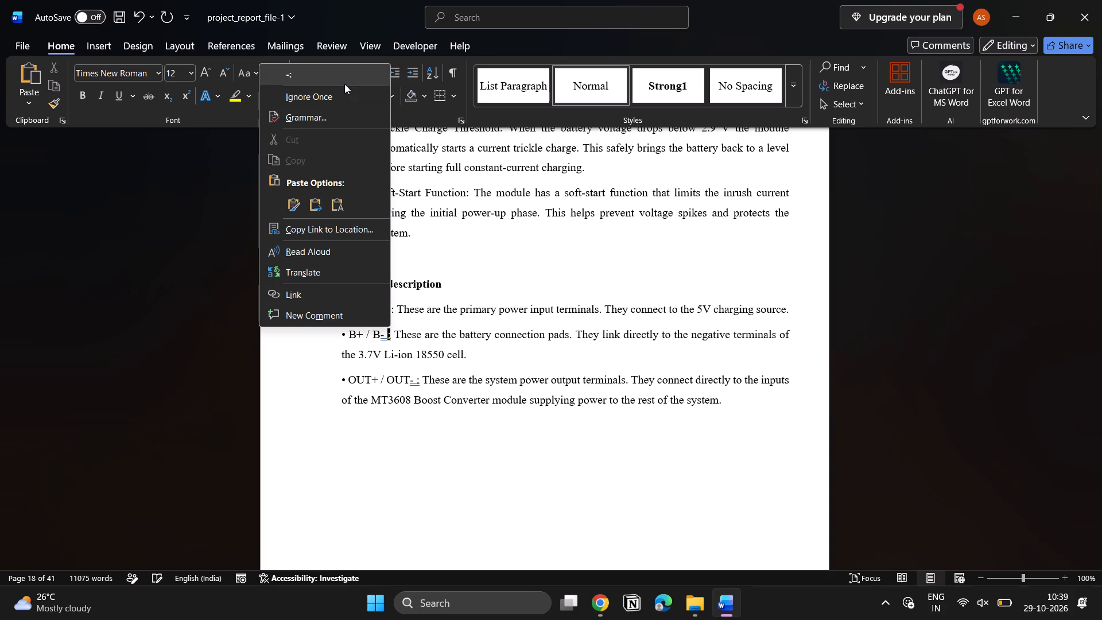
pyautogui.click(344, 77)
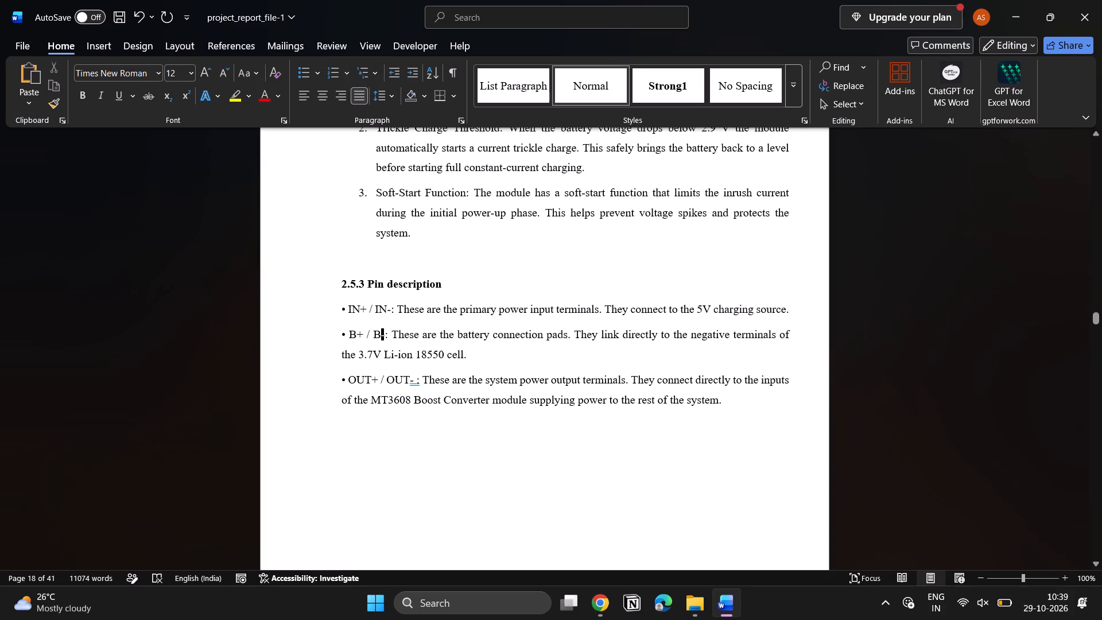
pyautogui.rightClick(413, 382)
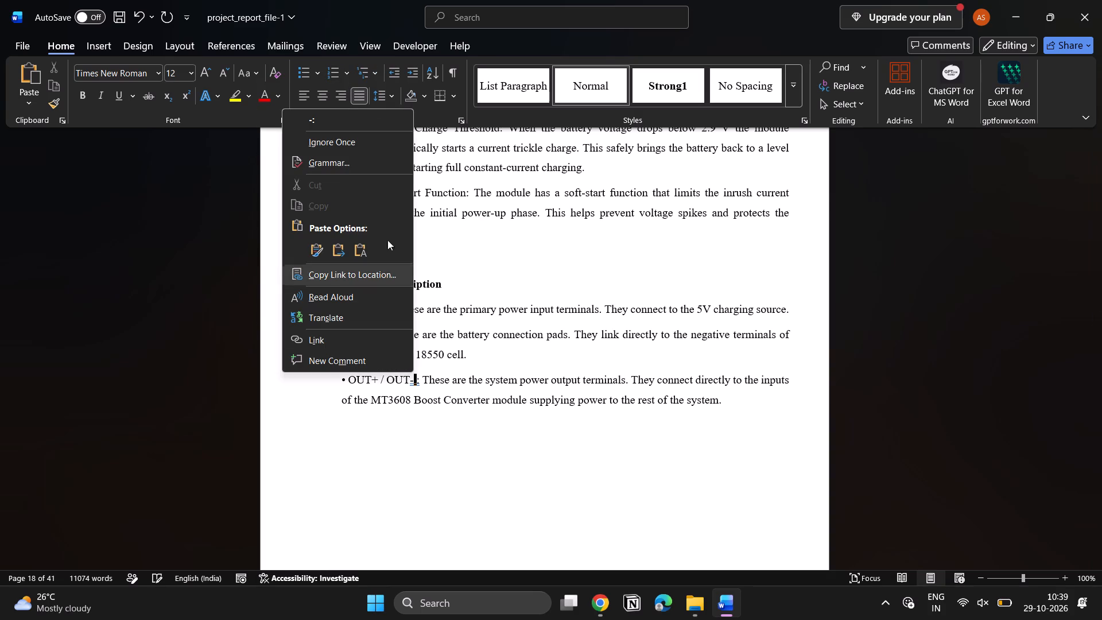
# Apply the suggested correction that removes the space before the colon after OUT+ / OUT- in the pin description.
pyautogui.click(343, 118)
# Look through section 2.7 ESP 32 3C and check the spelling suggestions for the flagged words TinyML and Espressif.
pyautogui.scroll(-1, 520, 356)
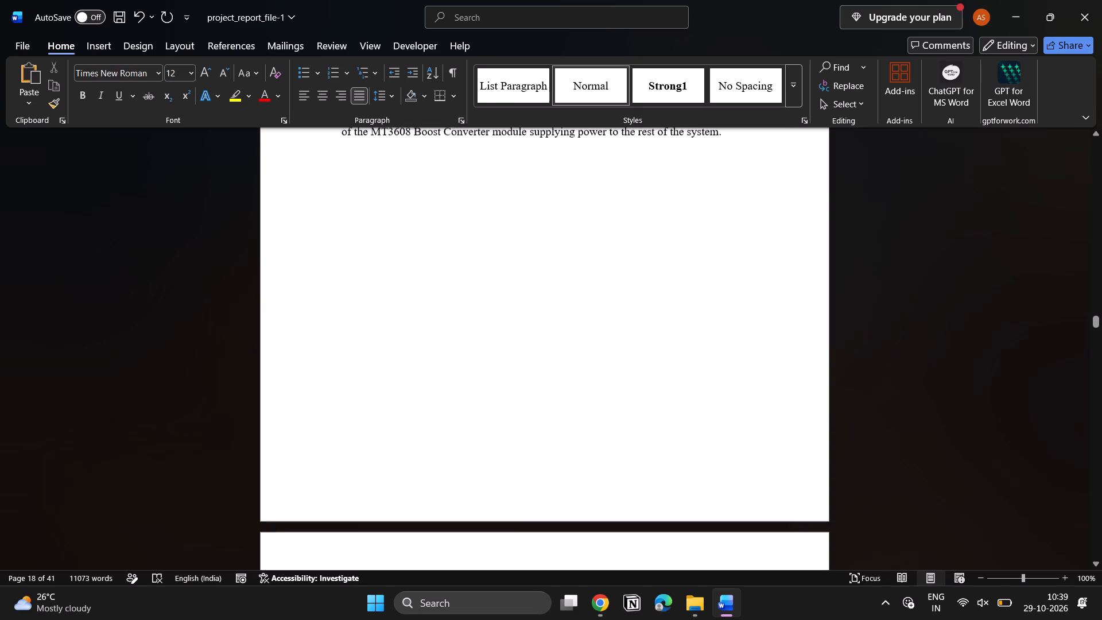
pyautogui.scroll(-2, 520, 356)
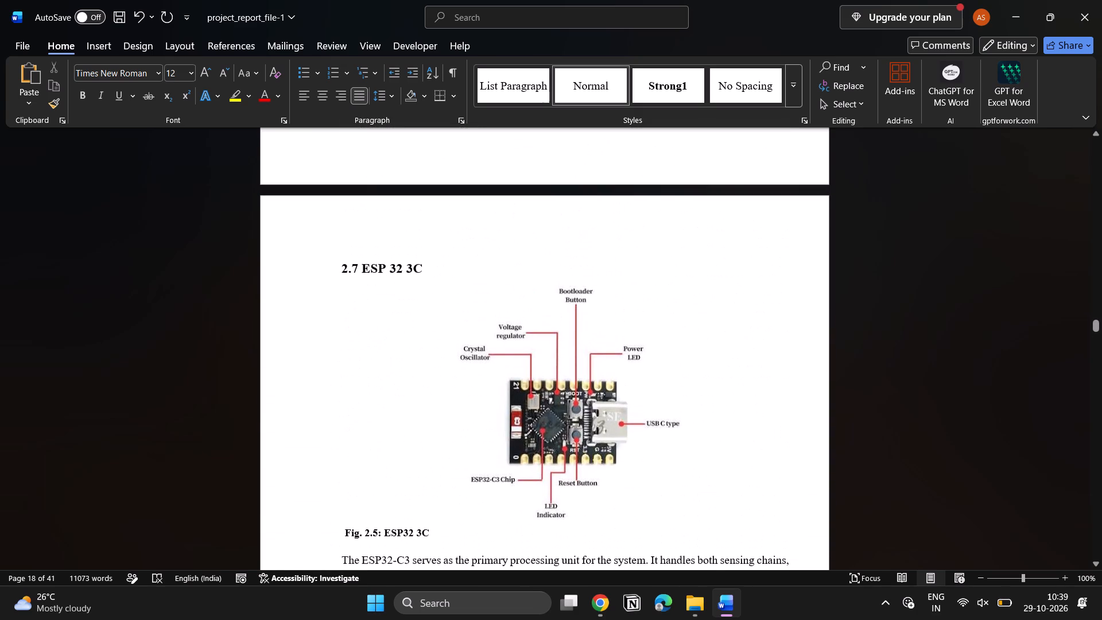
pyautogui.scroll(-1, 548, 399)
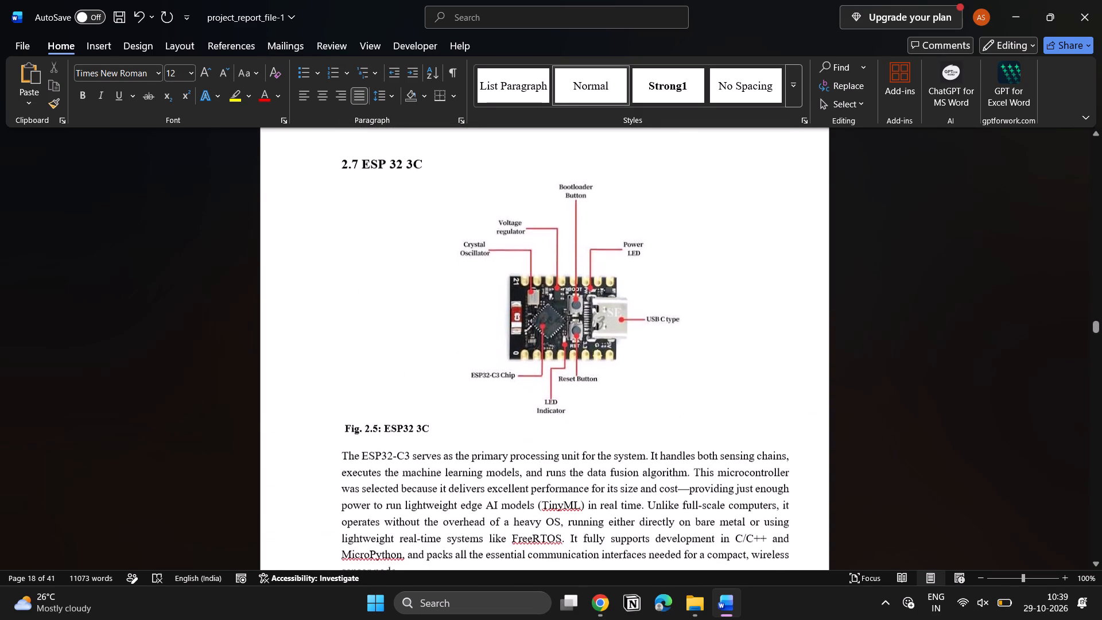
pyautogui.scroll(-1, 548, 399)
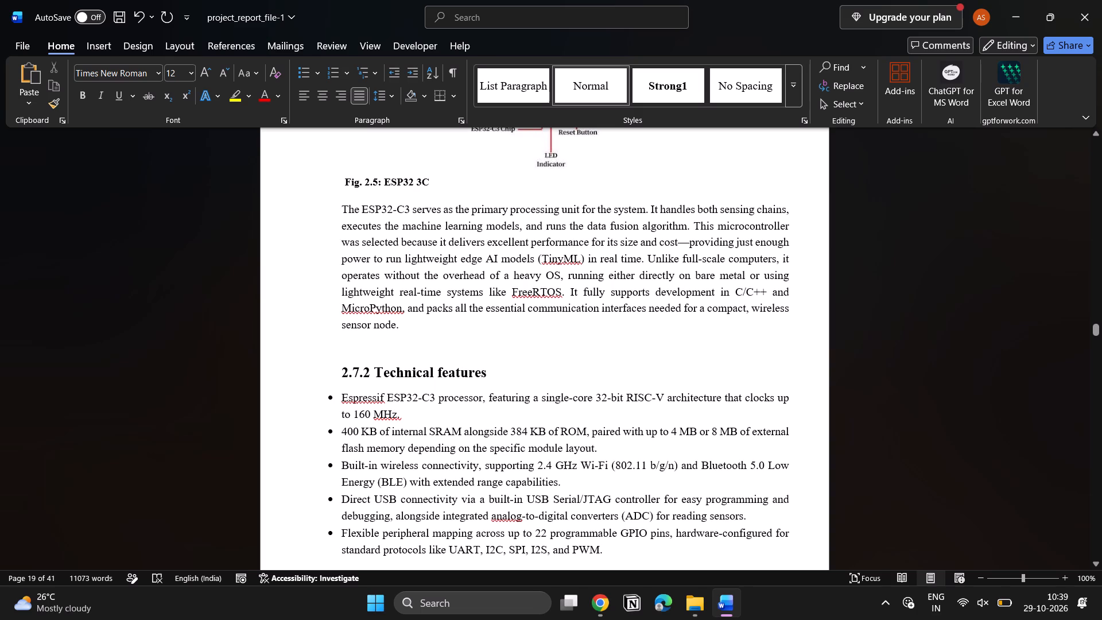
pyautogui.rightClick(560, 259)
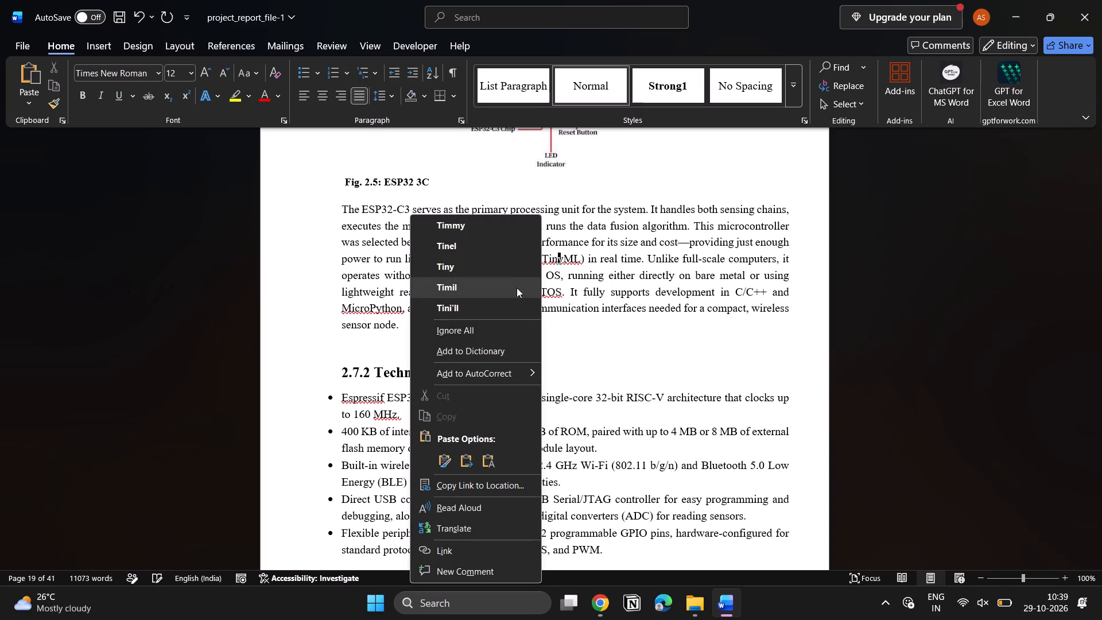
pyautogui.click(597, 365)
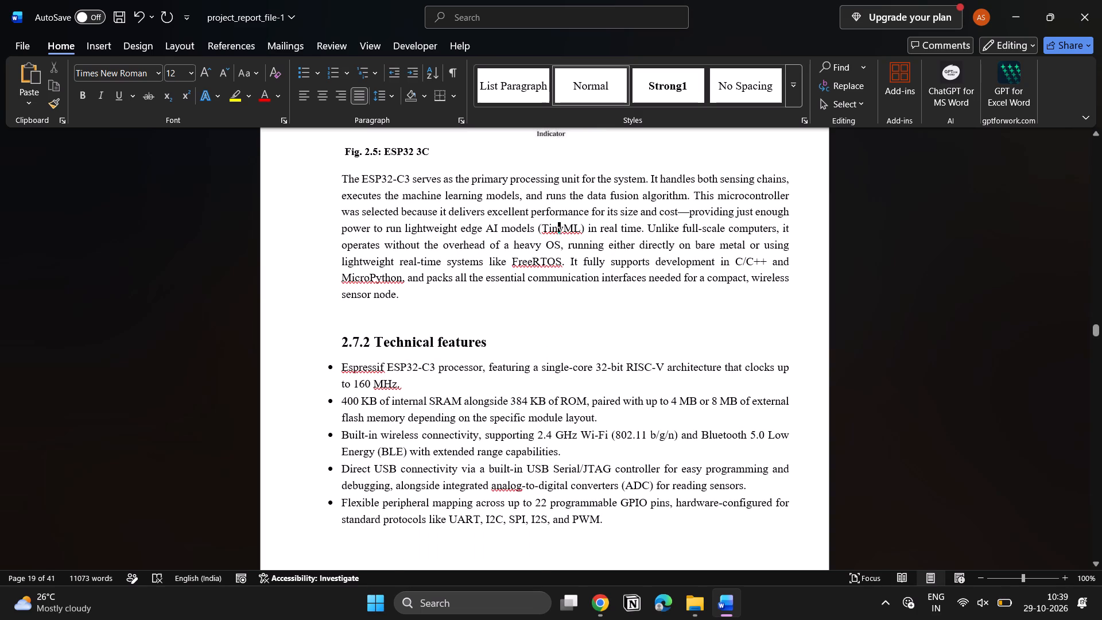
pyautogui.scroll(-1, 551, 371)
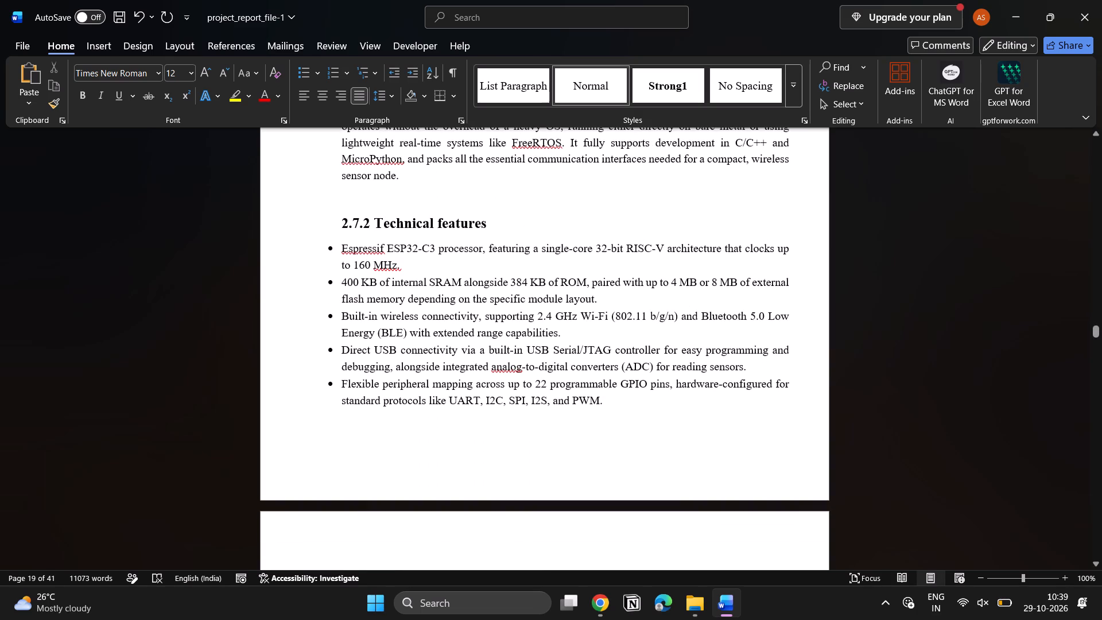
pyautogui.rightClick(360, 249)
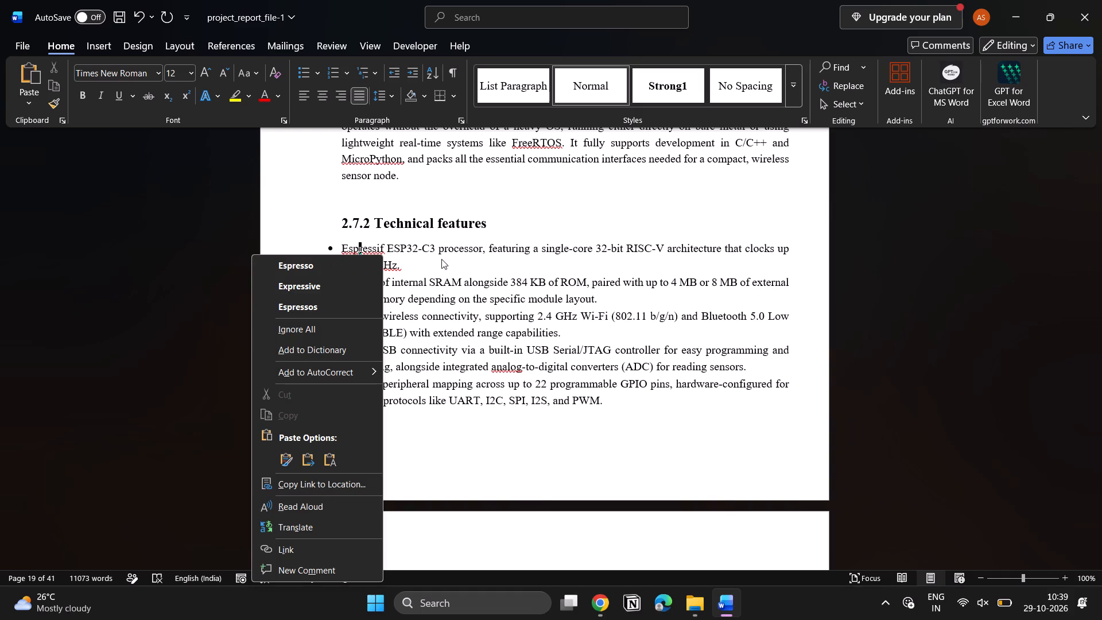
pyautogui.click(490, 255)
pyautogui.scroll(-1, 490, 255)
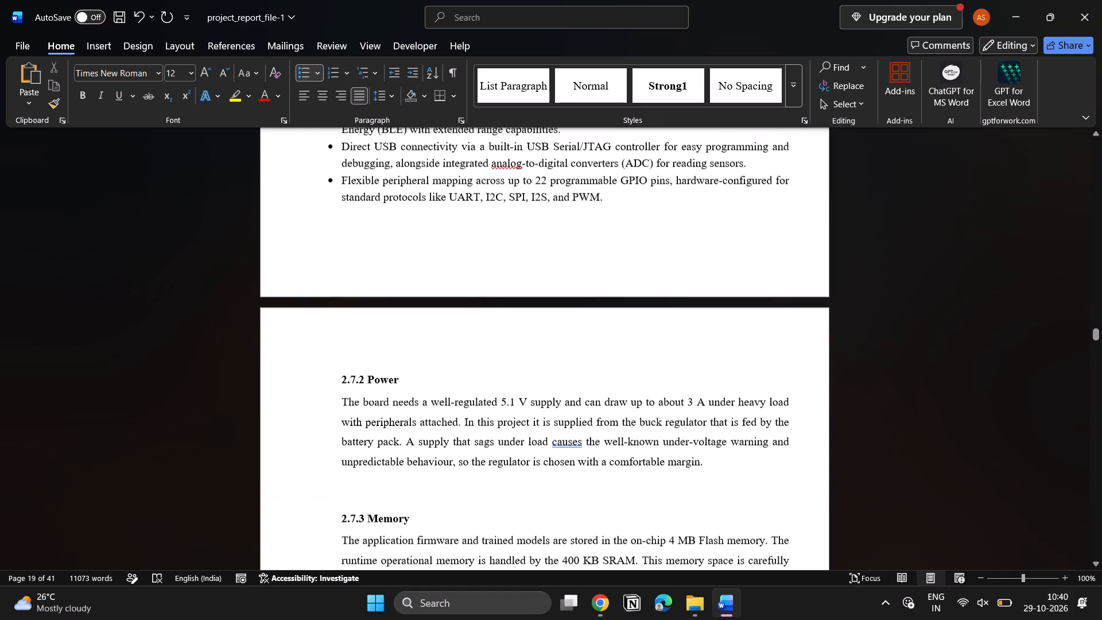
# Check the spelling suggestions for "analog" in the USB connectivity bullet above section 2.7.2.
pyautogui.rightClick(507, 164)
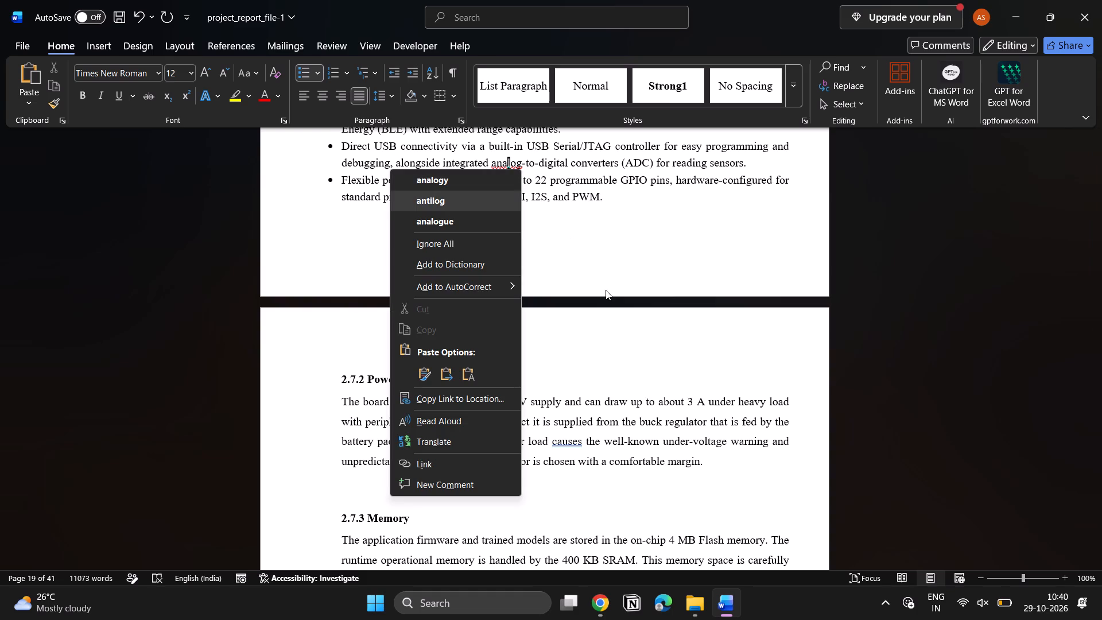
pyautogui.click(606, 290)
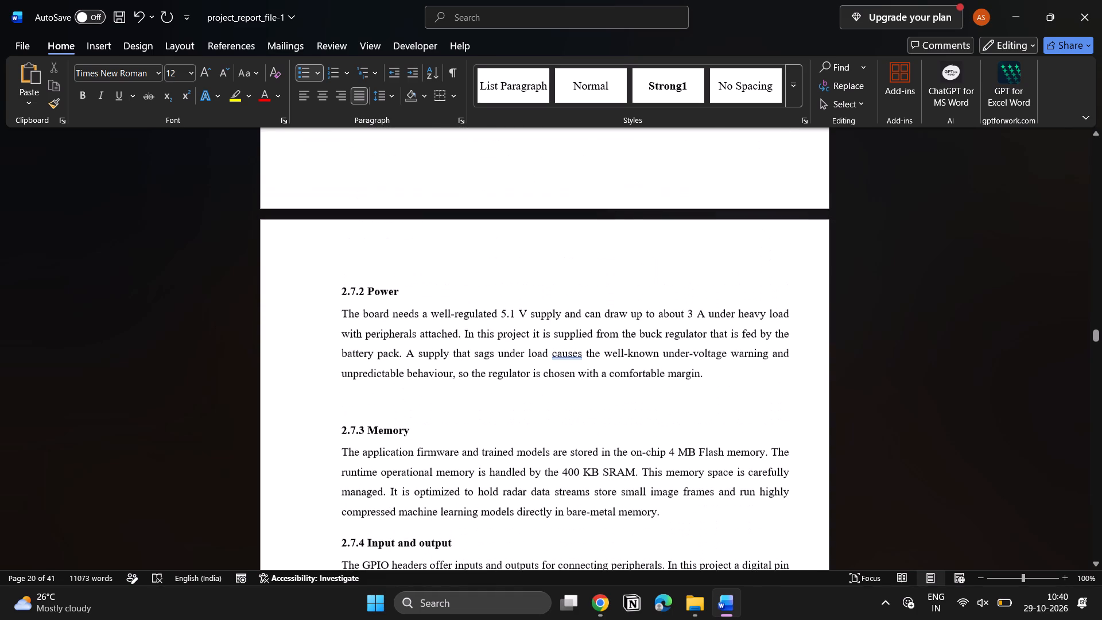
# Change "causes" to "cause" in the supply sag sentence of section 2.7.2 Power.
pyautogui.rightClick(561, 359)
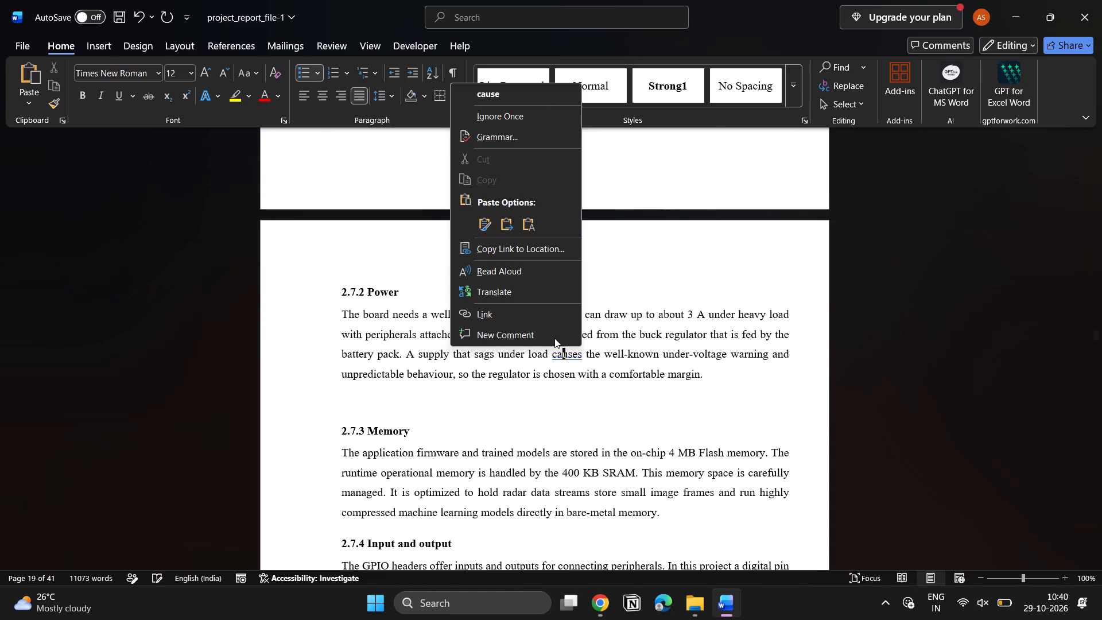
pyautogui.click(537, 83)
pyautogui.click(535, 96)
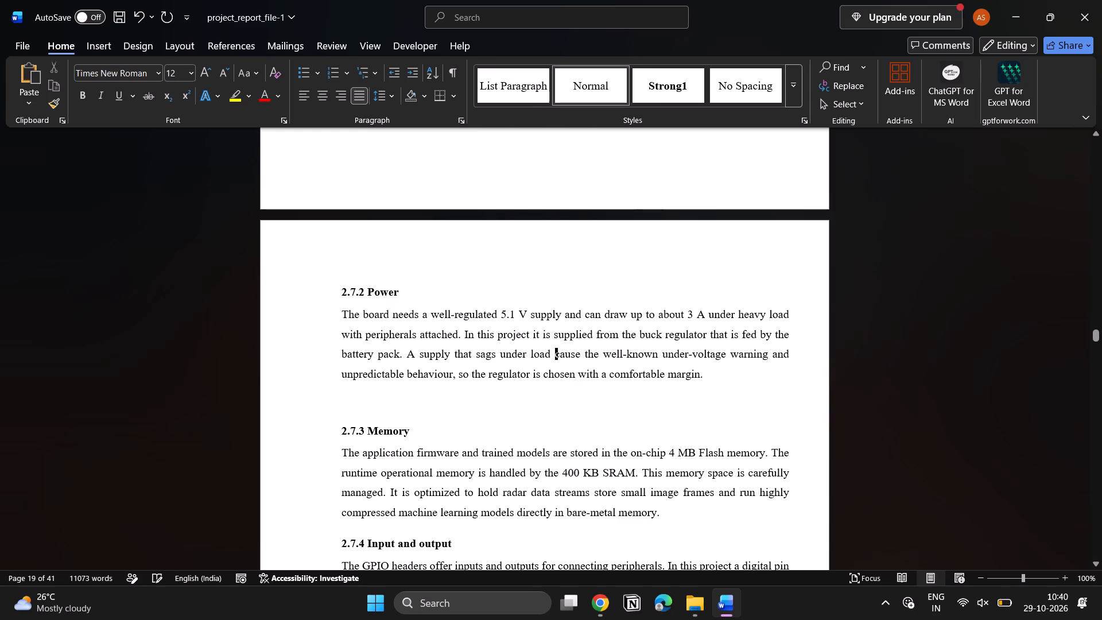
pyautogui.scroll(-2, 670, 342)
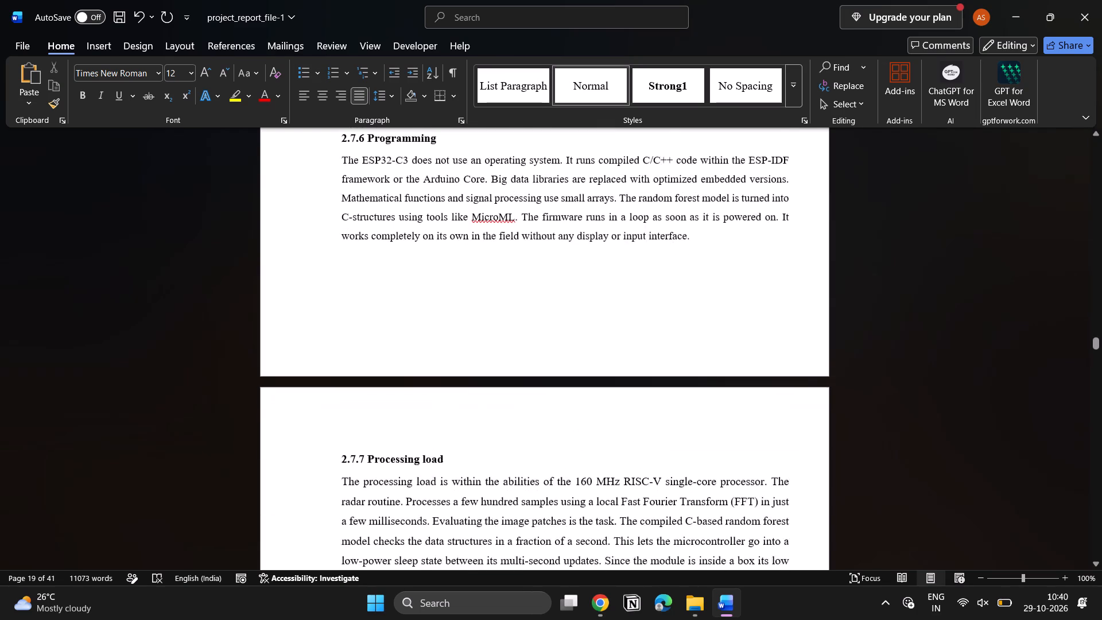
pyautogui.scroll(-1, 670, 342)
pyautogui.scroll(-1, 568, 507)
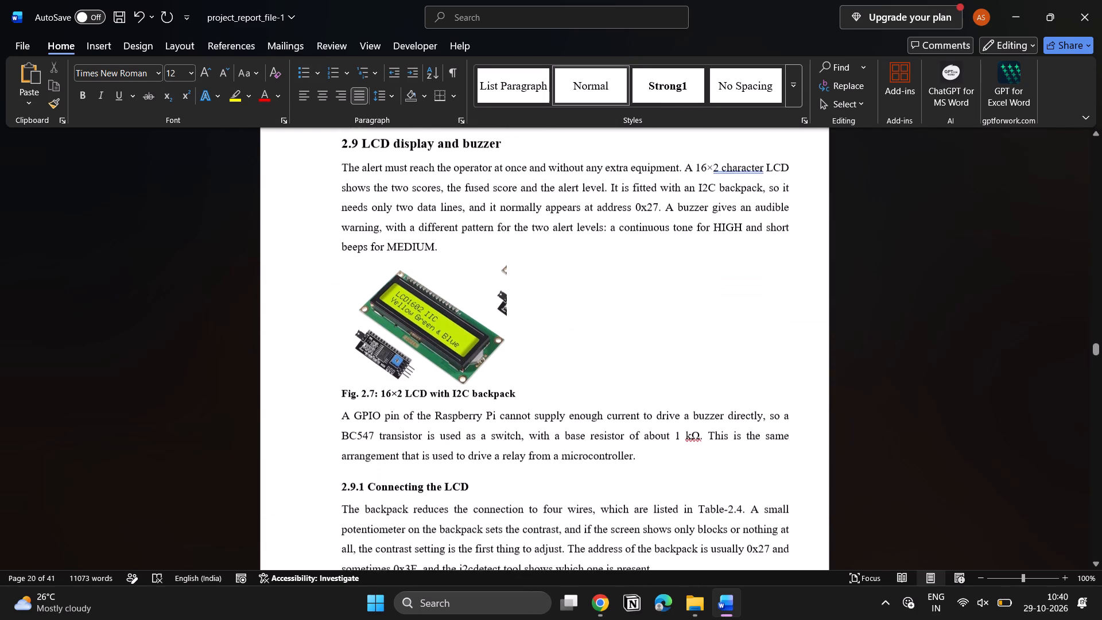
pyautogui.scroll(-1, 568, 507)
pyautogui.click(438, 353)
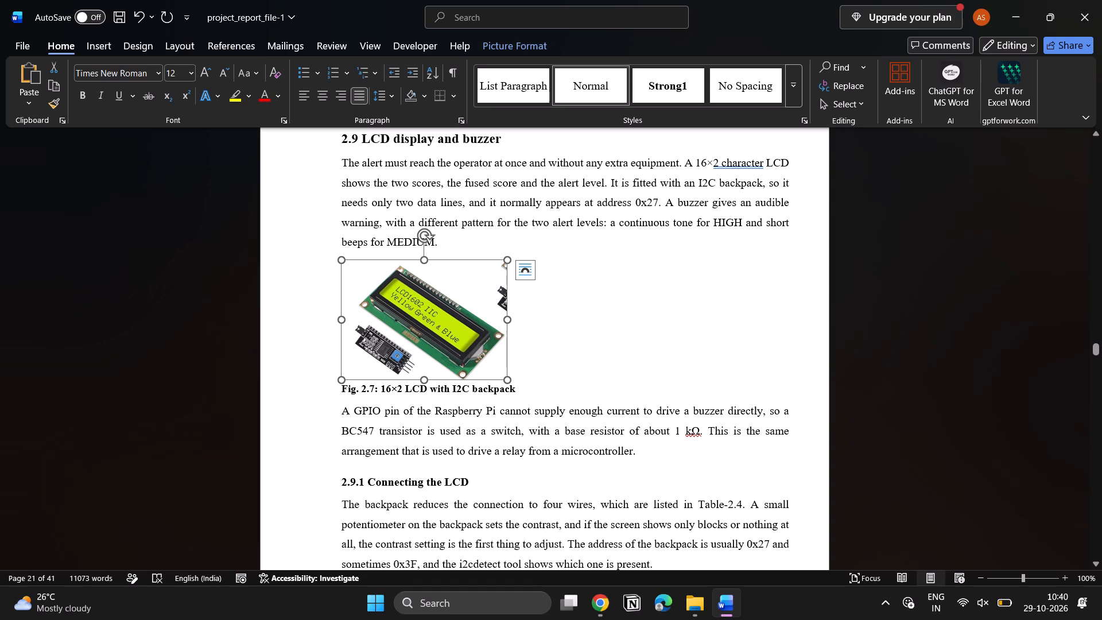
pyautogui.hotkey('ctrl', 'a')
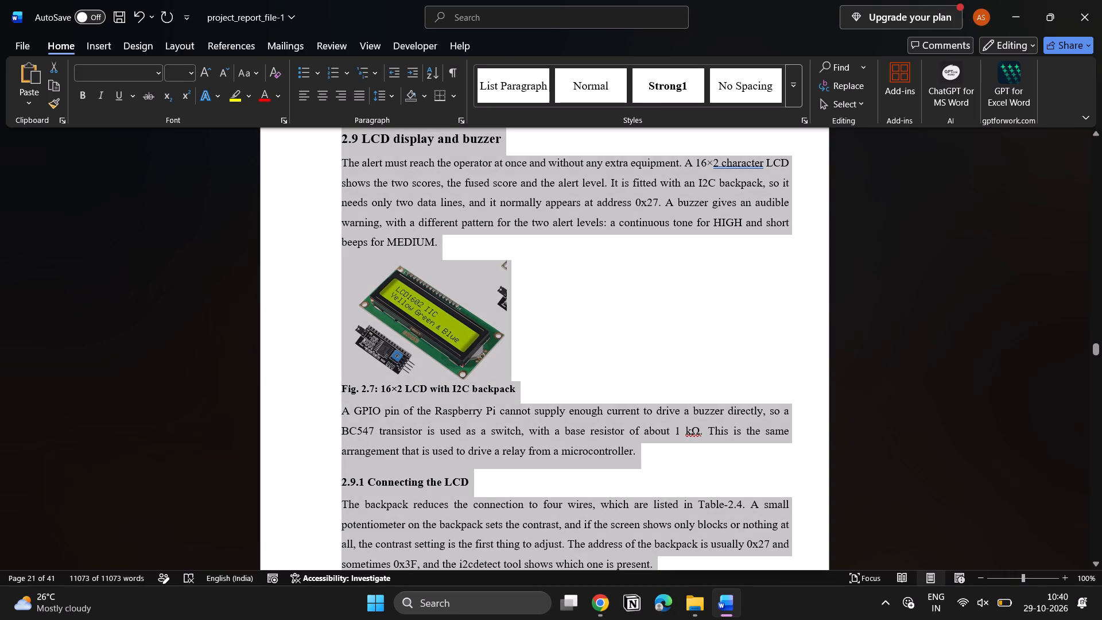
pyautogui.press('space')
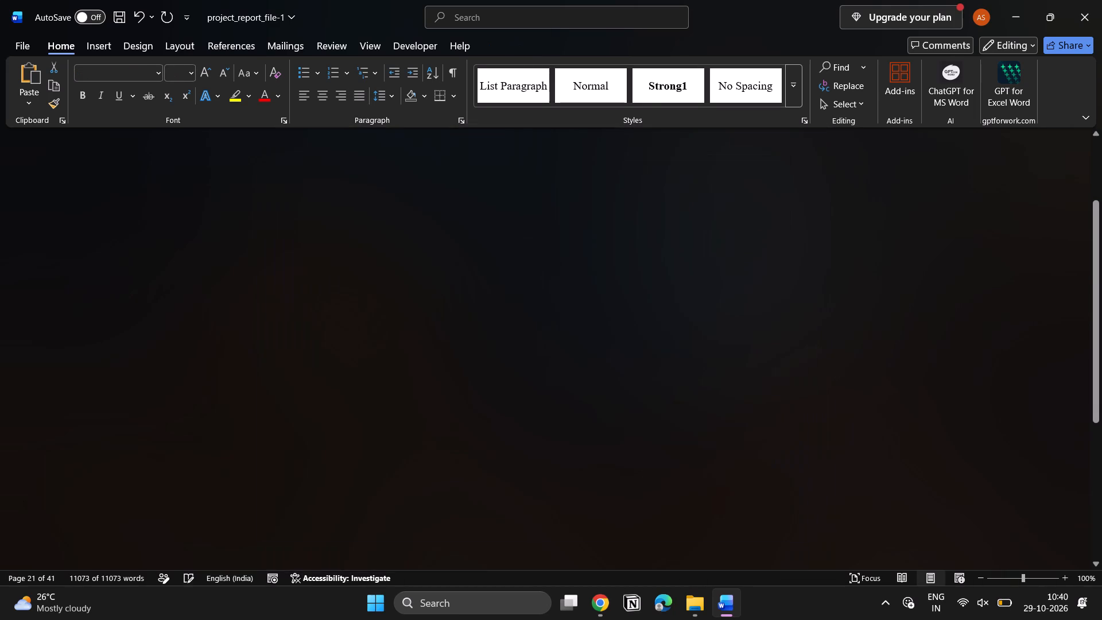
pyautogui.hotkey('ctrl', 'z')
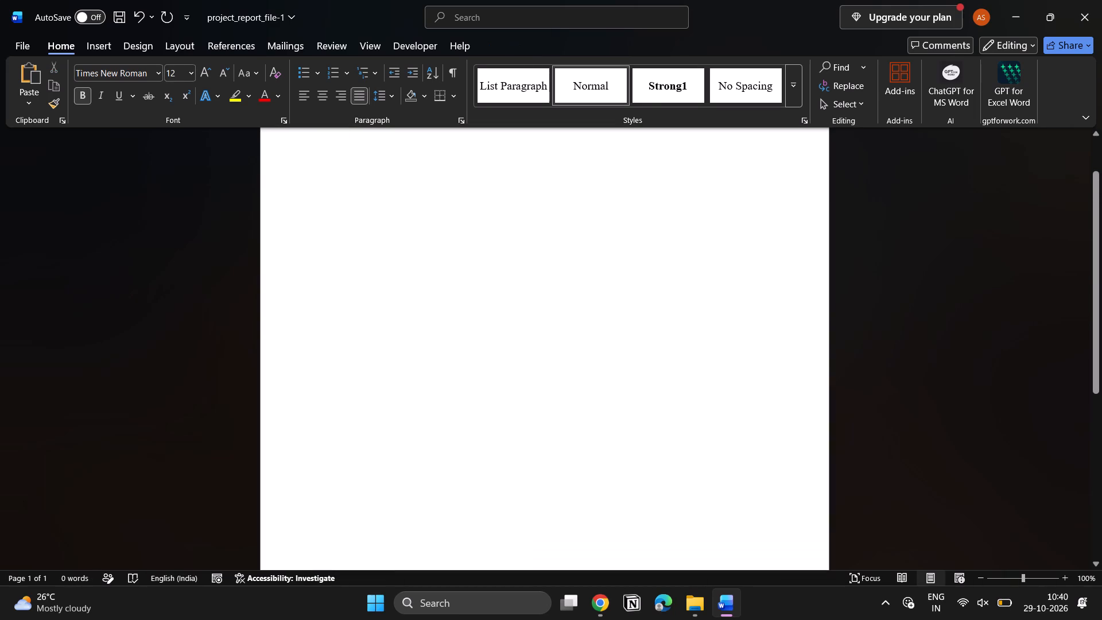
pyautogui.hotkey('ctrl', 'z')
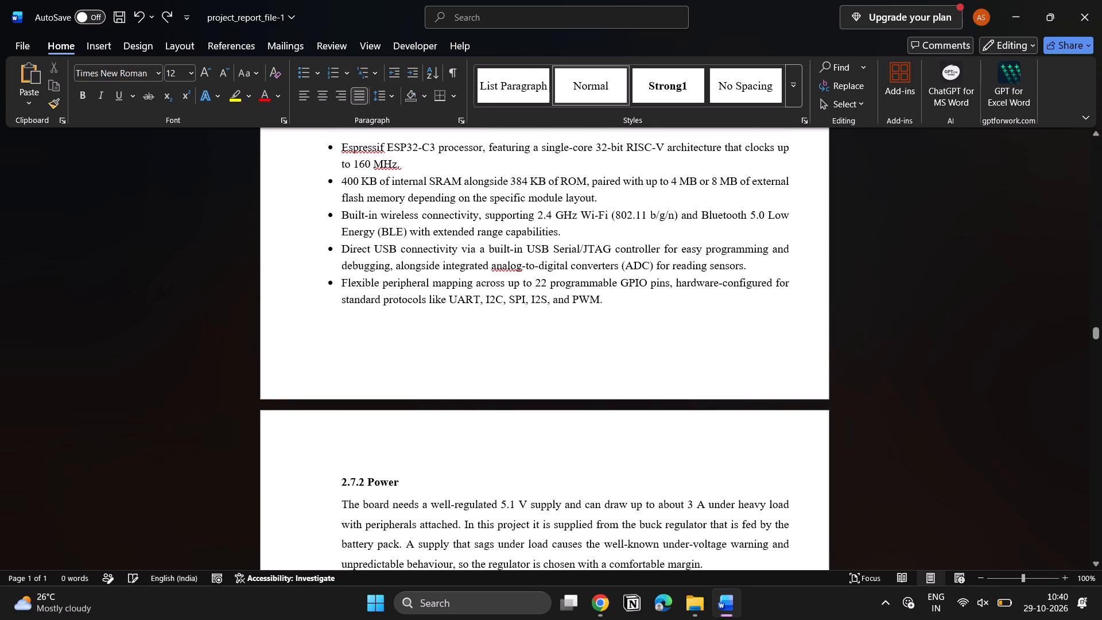
# Centre the 16×2 LCD picture in section 2.9 LCD display and buzzer.
pyautogui.scroll(-2, 433, 343)
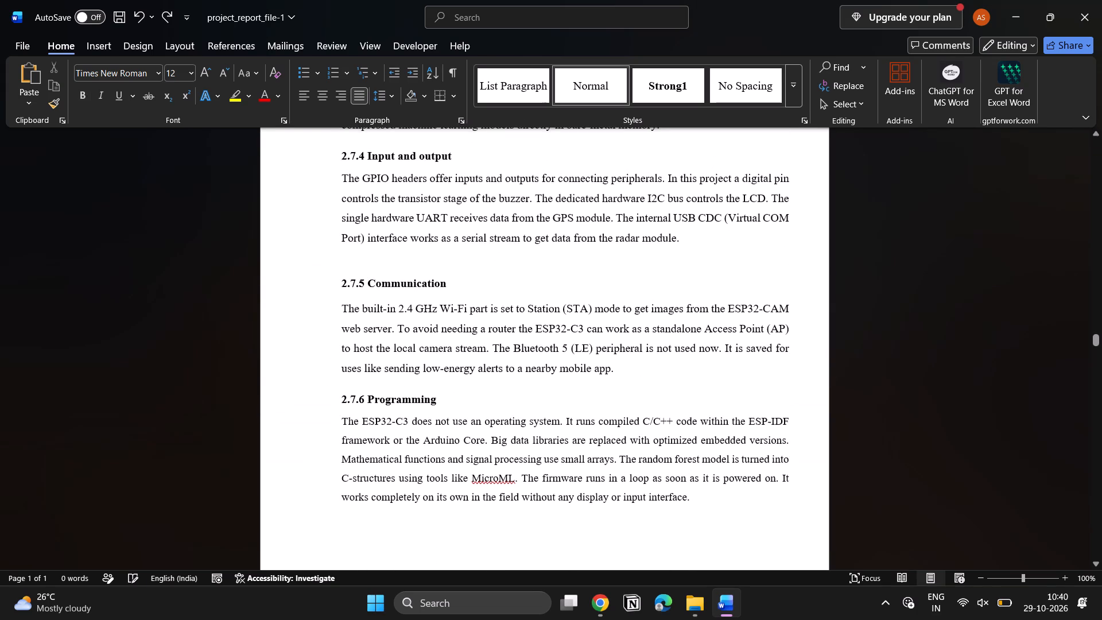
pyautogui.scroll(-1, 433, 343)
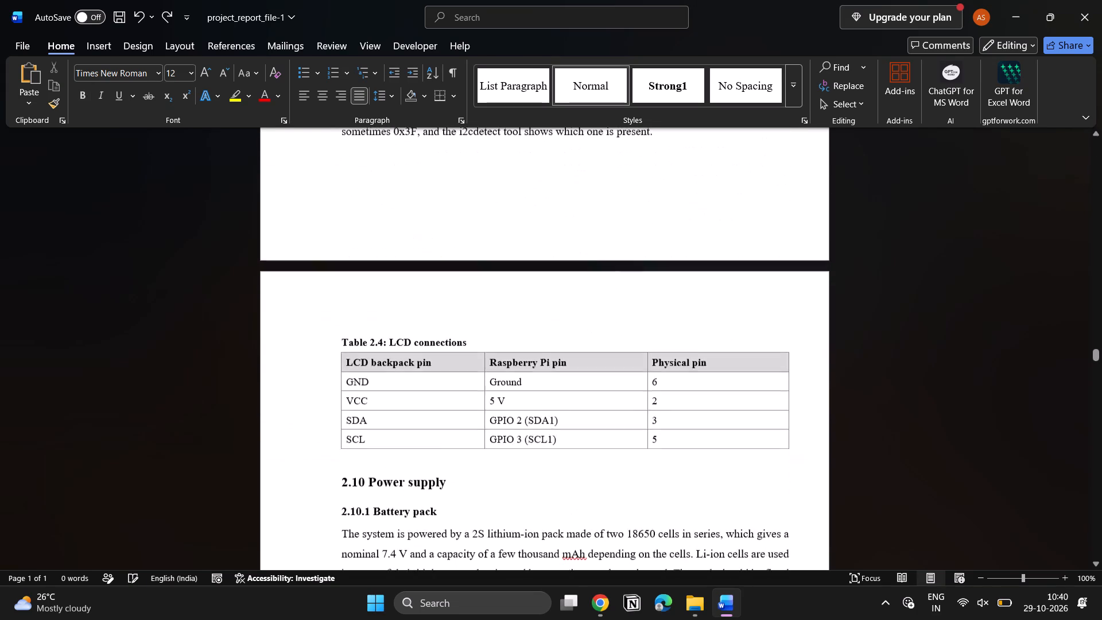
pyautogui.click(415, 245)
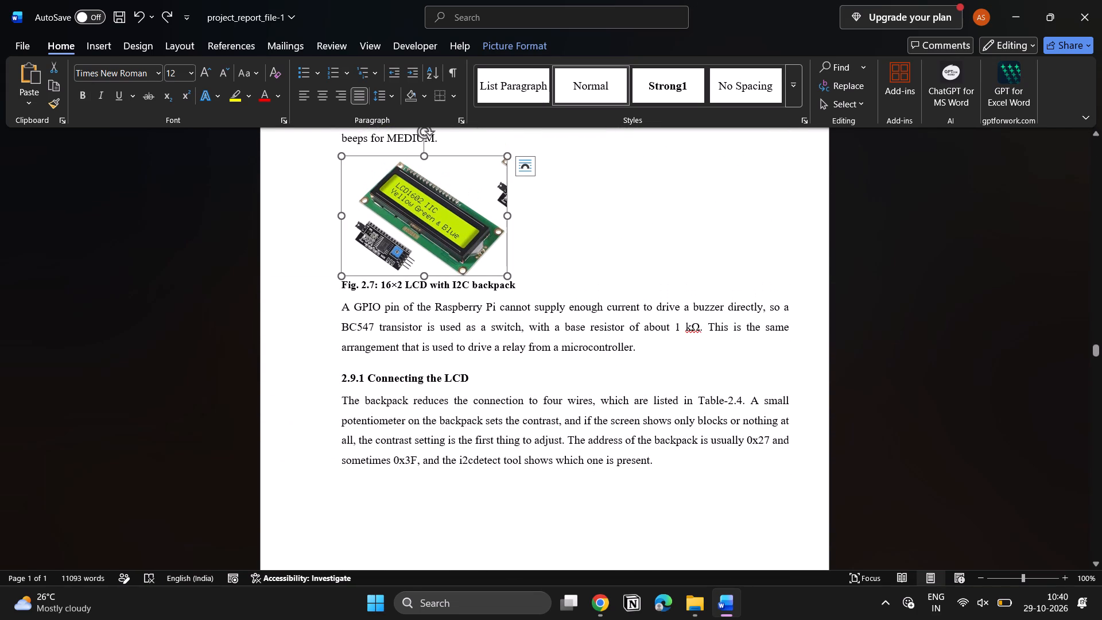
pyautogui.hotkey('ctrl', 'e')
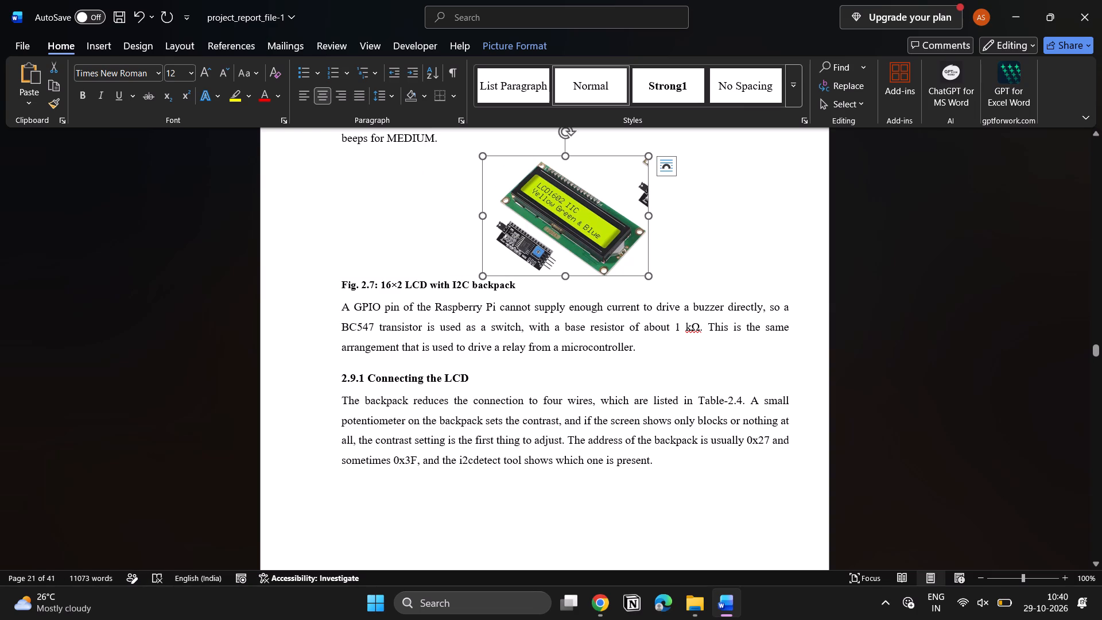
# Centre the Fig. 2.7 caption beneath the LCD picture.
pyautogui.click(334, 282)
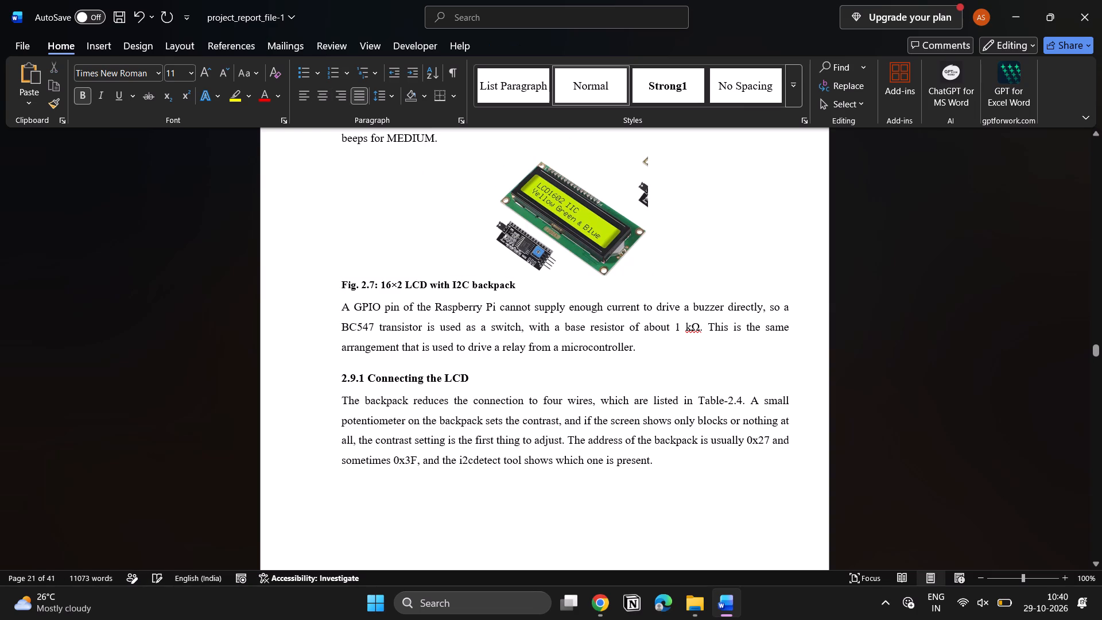
pyautogui.hotkey('ctrl', 'e')
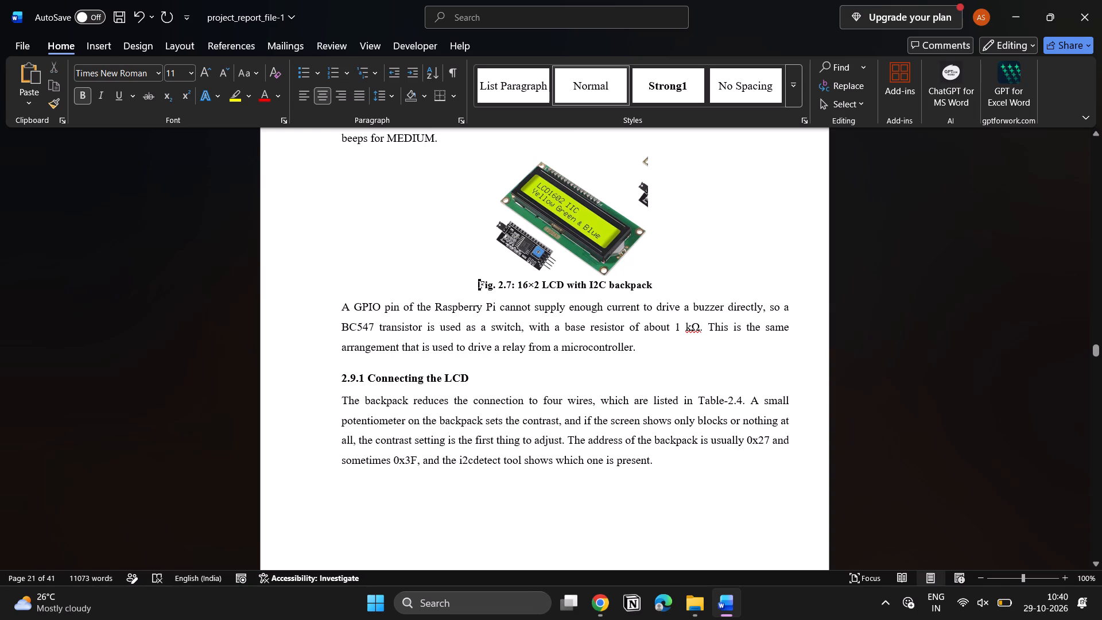
# Check the spelling suggestions for "kΩ" in the buzzer transistor paragraph below Fig. 2.7.
pyautogui.rightClick(693, 329)
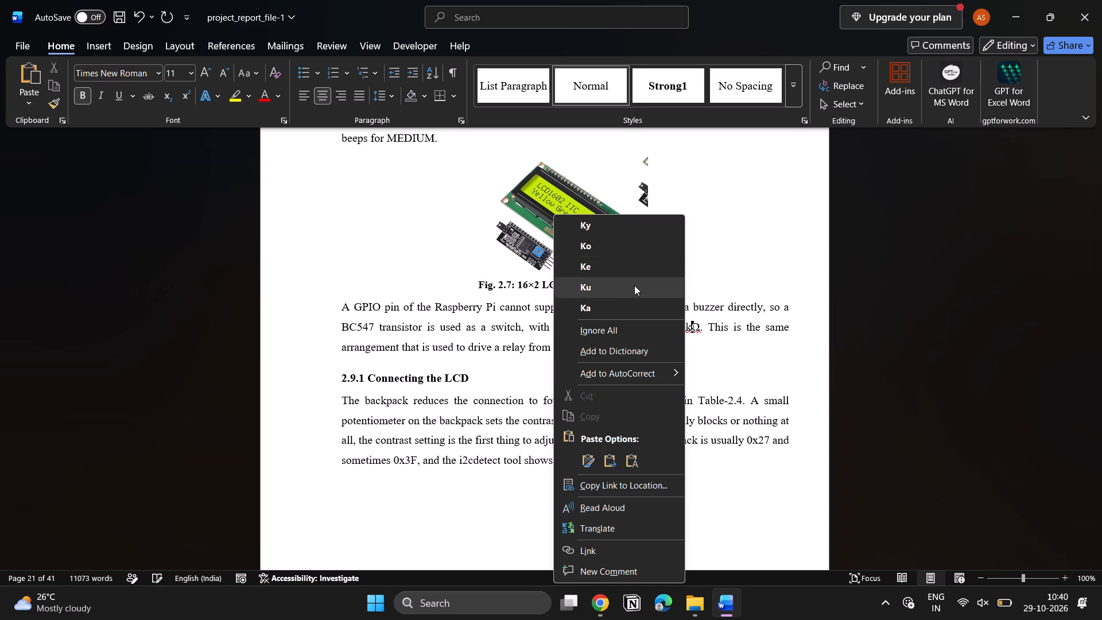
pyautogui.click(737, 495)
pyautogui.scroll(-1, 737, 495)
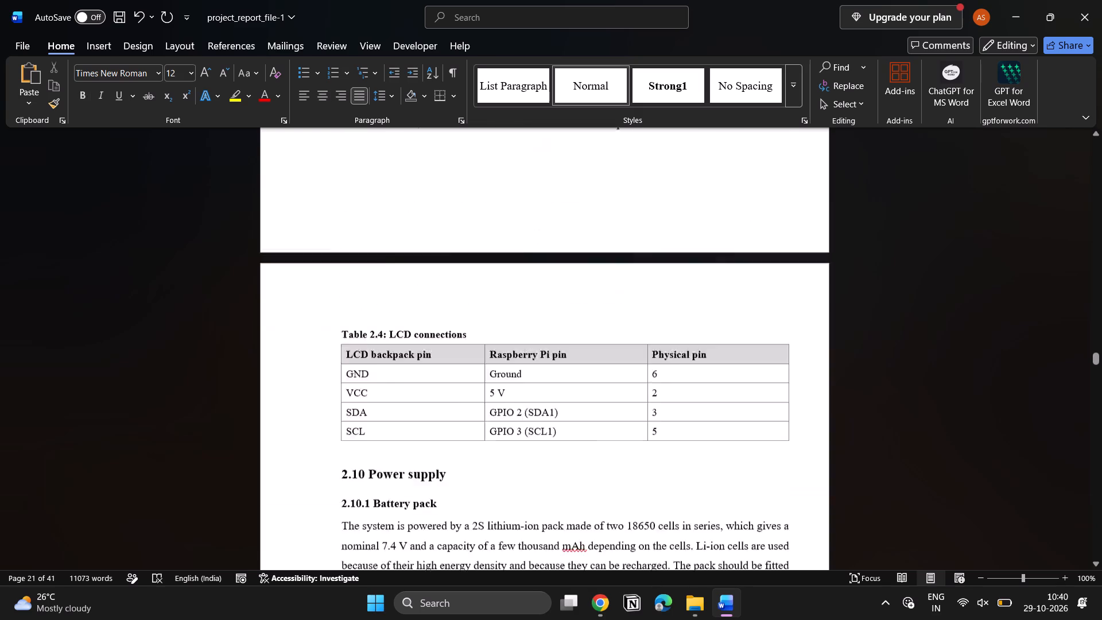
# Apply the plain table style with black grid borders to Table 2.4: LCD connections.
pyautogui.scroll(-1, 737, 495)
pyautogui.scroll(1, 737, 495)
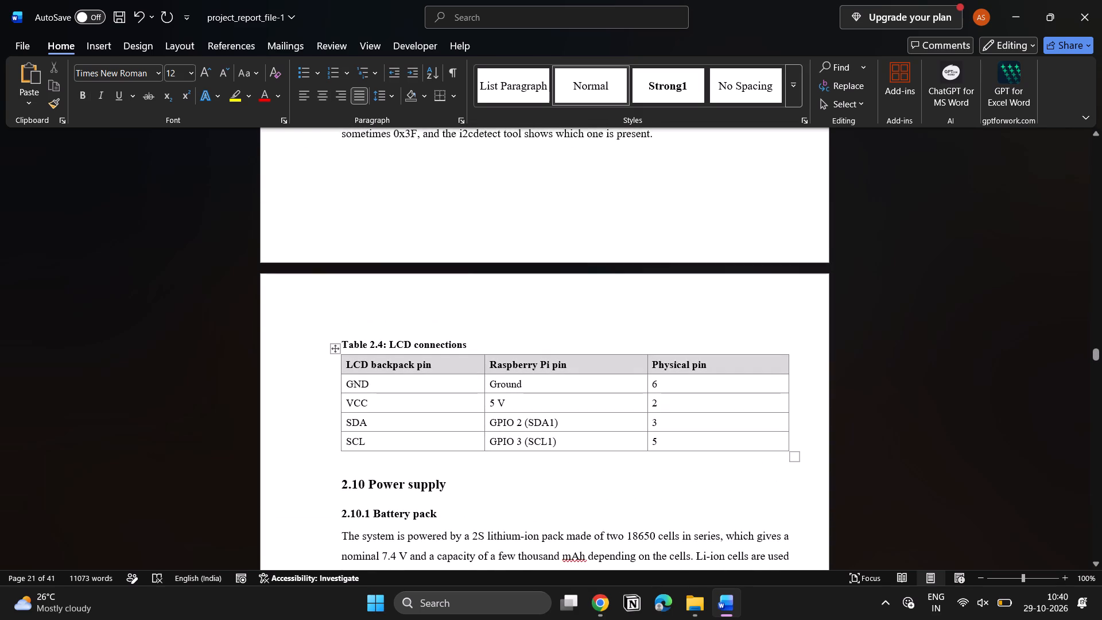
pyautogui.click(334, 352)
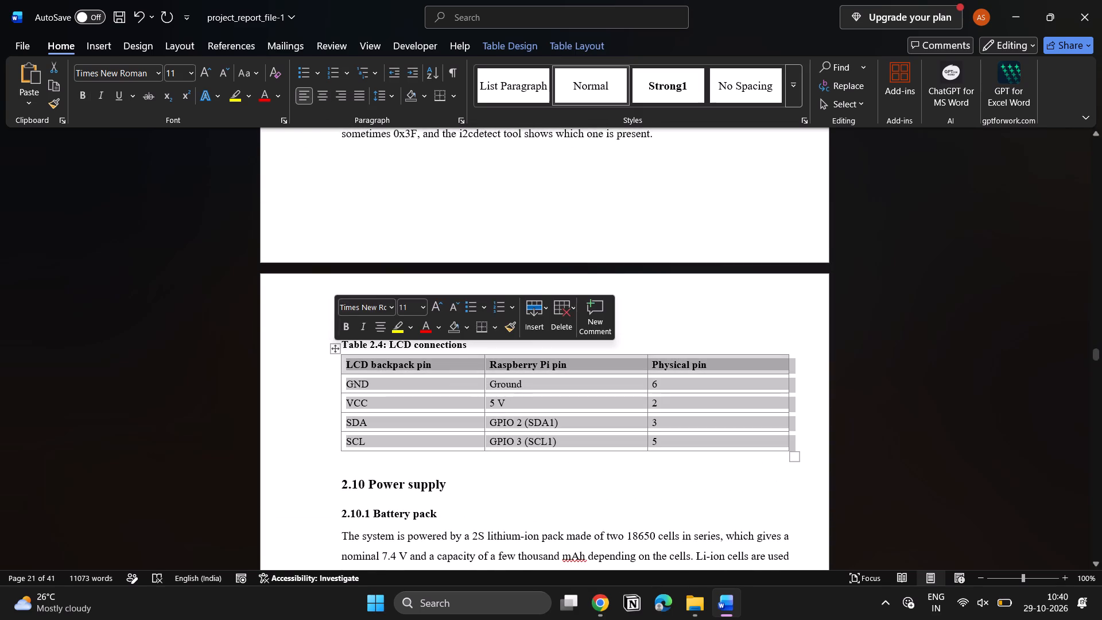
pyautogui.click(492, 44)
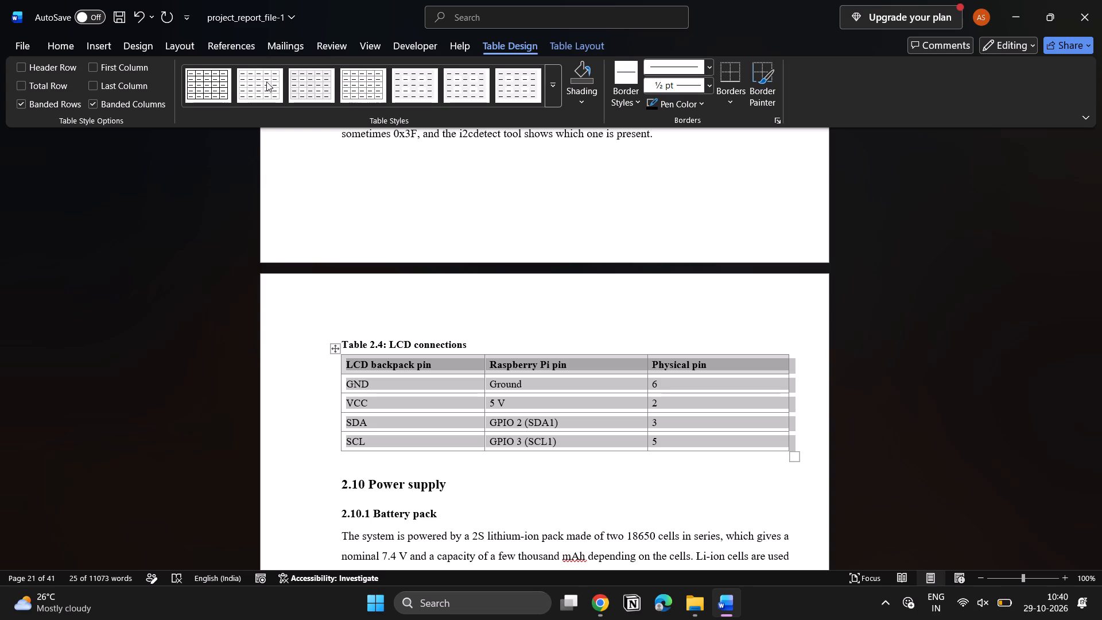
pyautogui.click(247, 84)
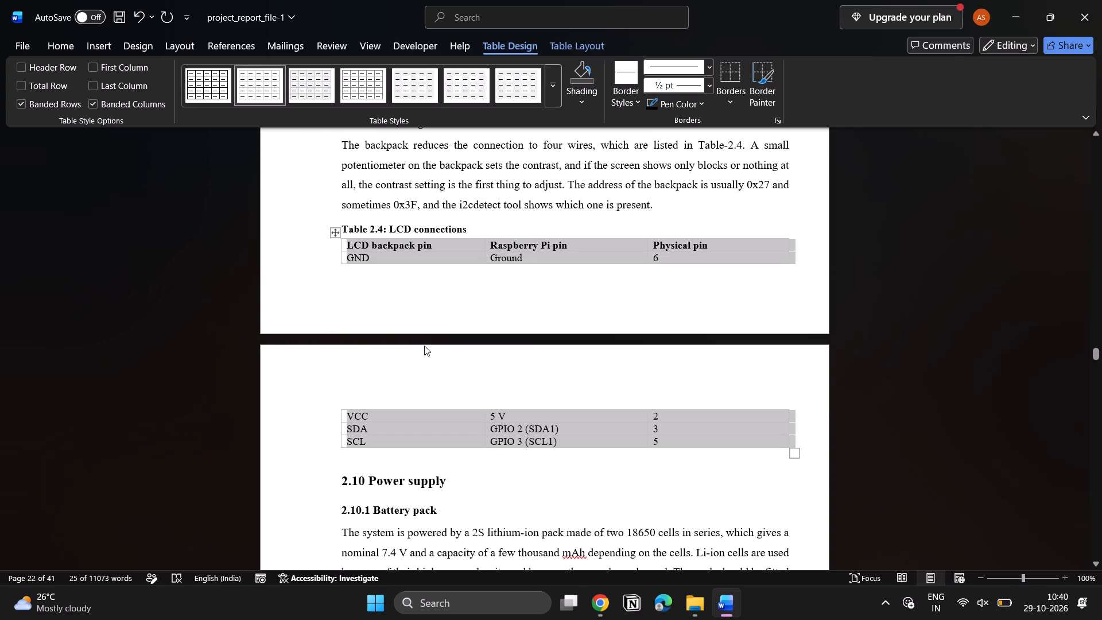
pyautogui.hotkey('ctrl', 'z')
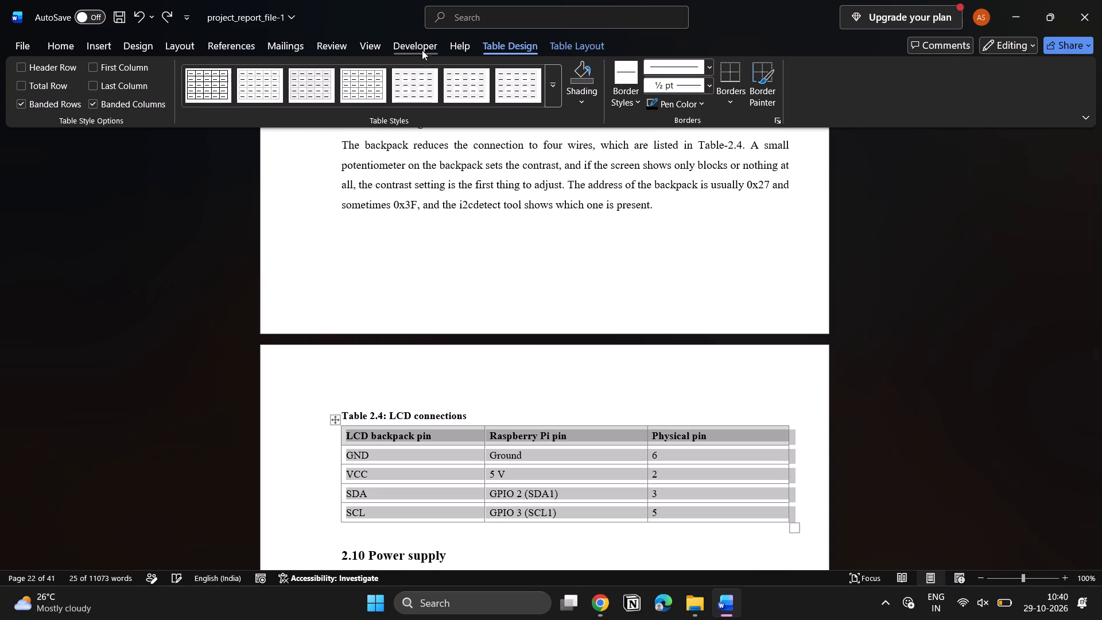
pyautogui.click(186, 88)
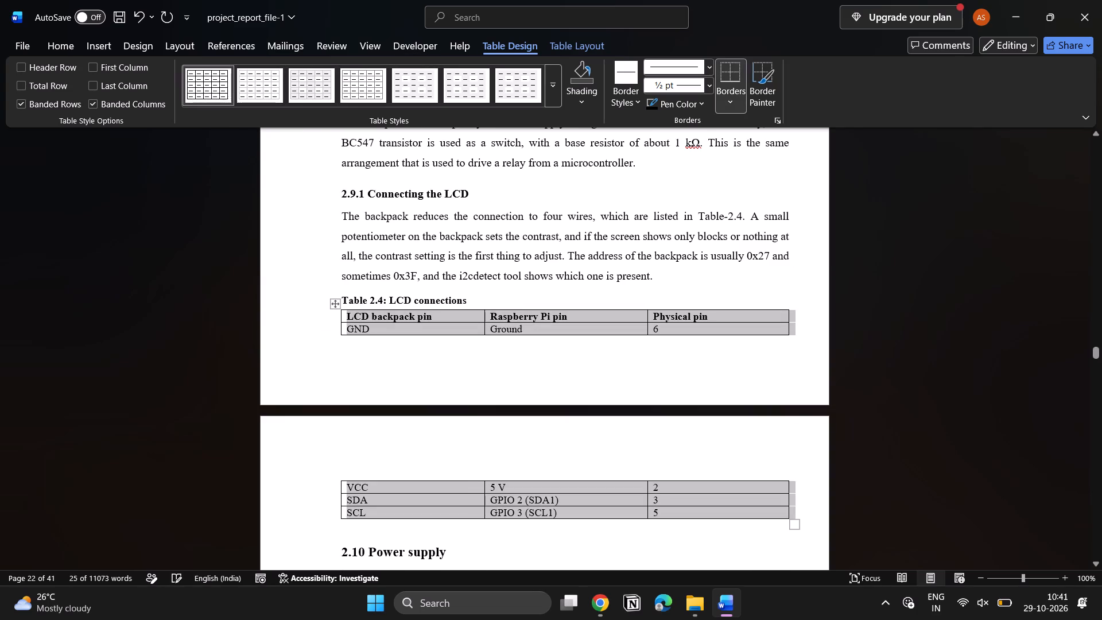
pyautogui.click(461, 389)
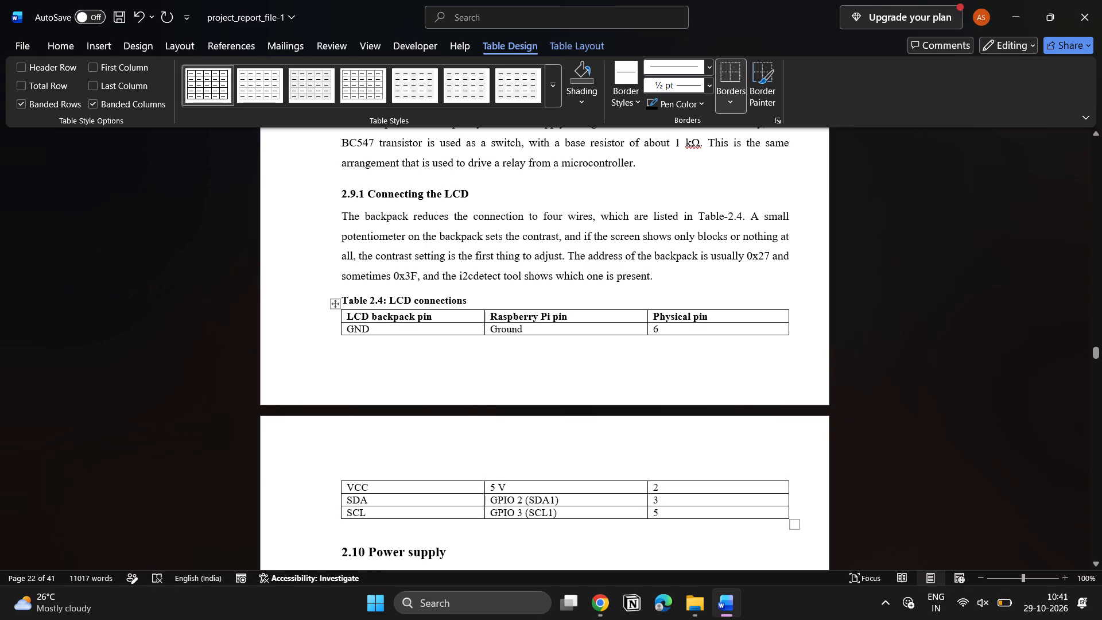
# Insert a blank line after the section 2.9.1 paragraph to move Table 2.4 and its caption onto the following page.
pyautogui.click(686, 273)
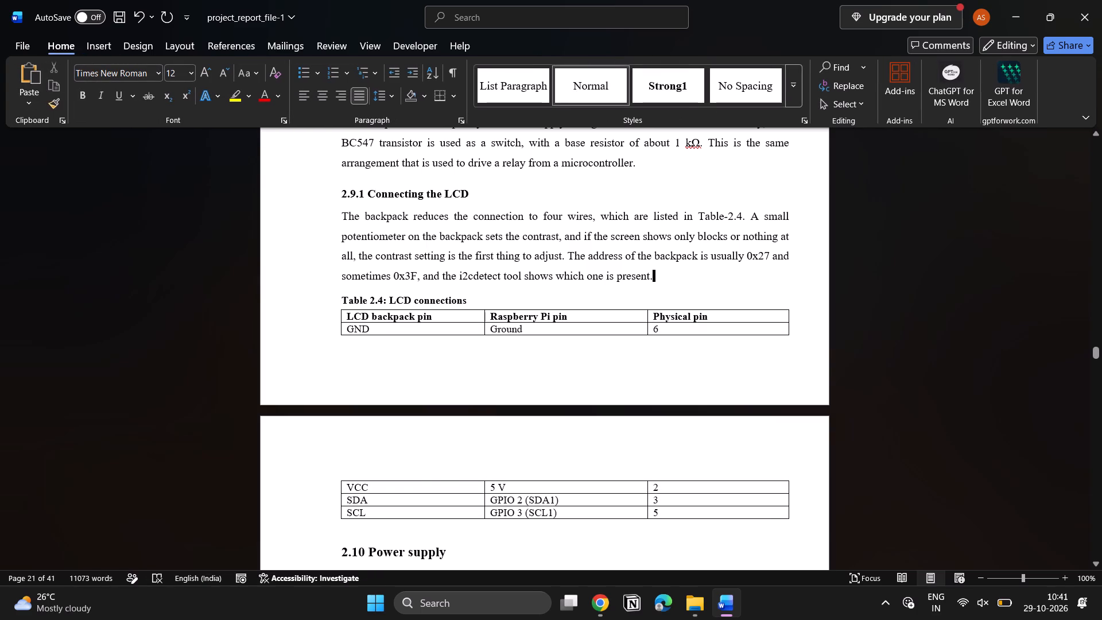
pyautogui.press('Return')
# Centre the Li-ion battery pack picture in section 2.10.1 and its Fig. 2.8 caption.
pyautogui.scroll(-1, 750, 410)
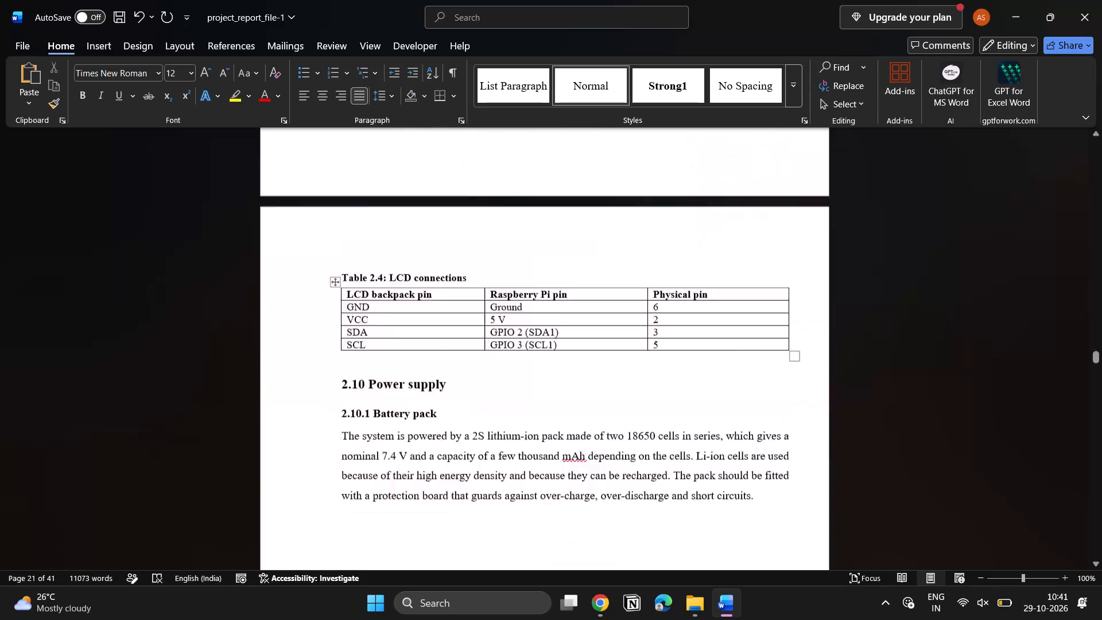
pyautogui.scroll(-1, 750, 410)
pyautogui.click(367, 435)
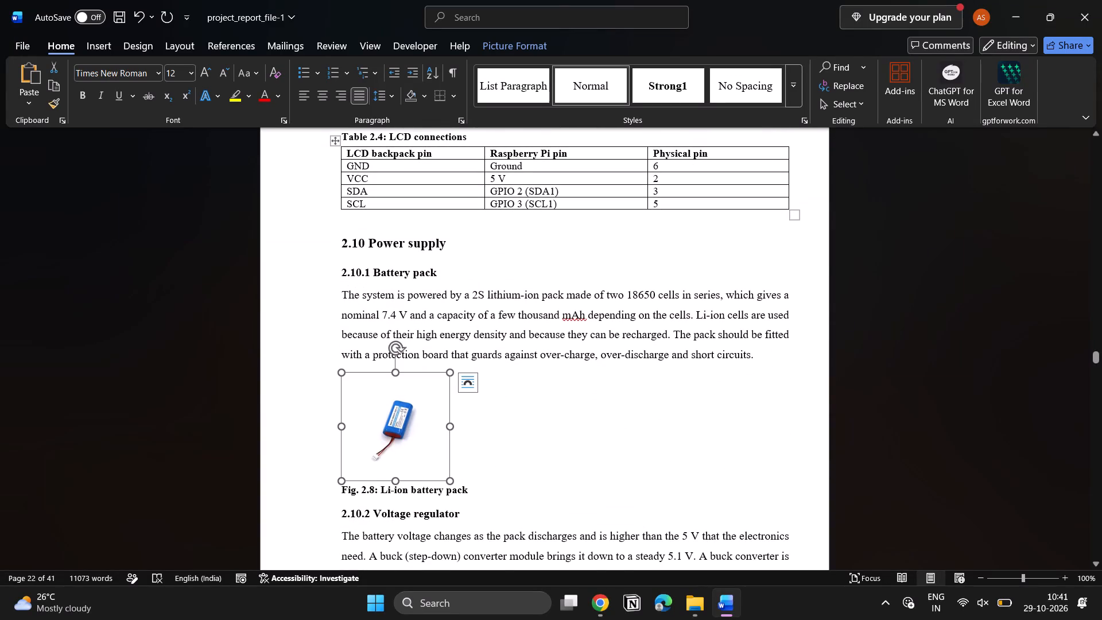
pyautogui.hotkey('ctrl', 'e')
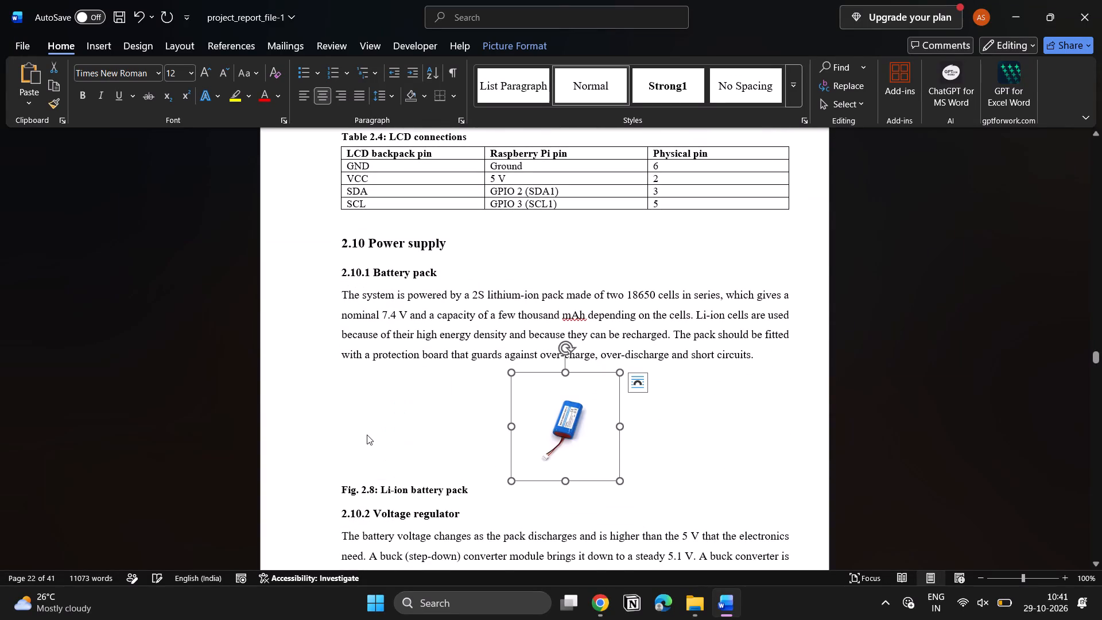
pyautogui.click(342, 483)
pyautogui.hotkey('ctrl', 'e')
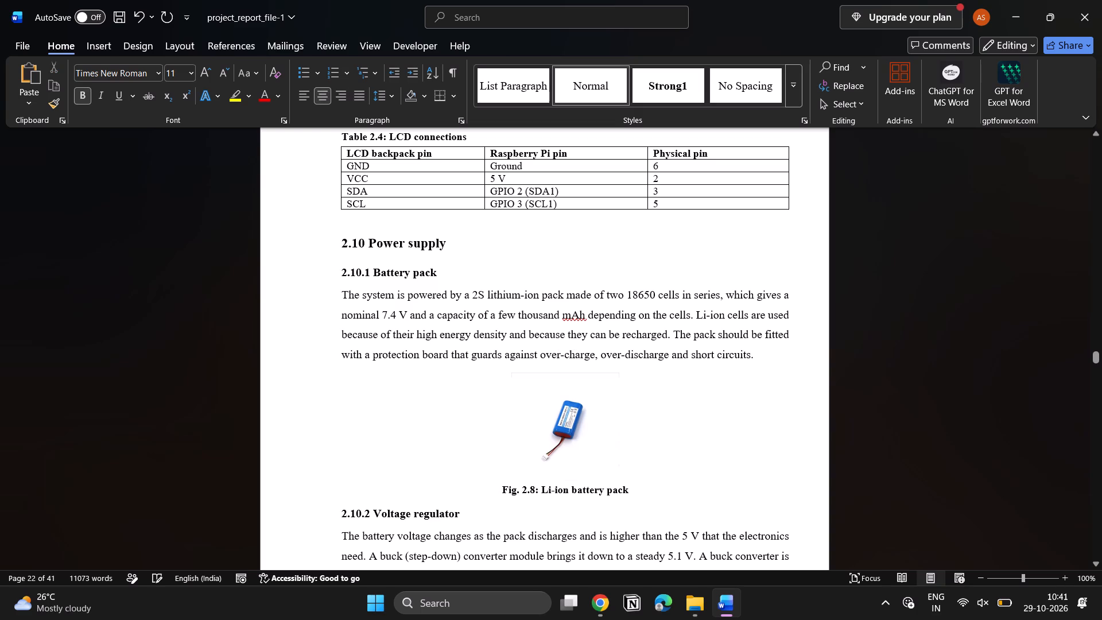
# Apply the plain table style with black grid borders to Table 2.5: Estimated current consumption at 5 V.
pyautogui.scroll(-1, 495, 532)
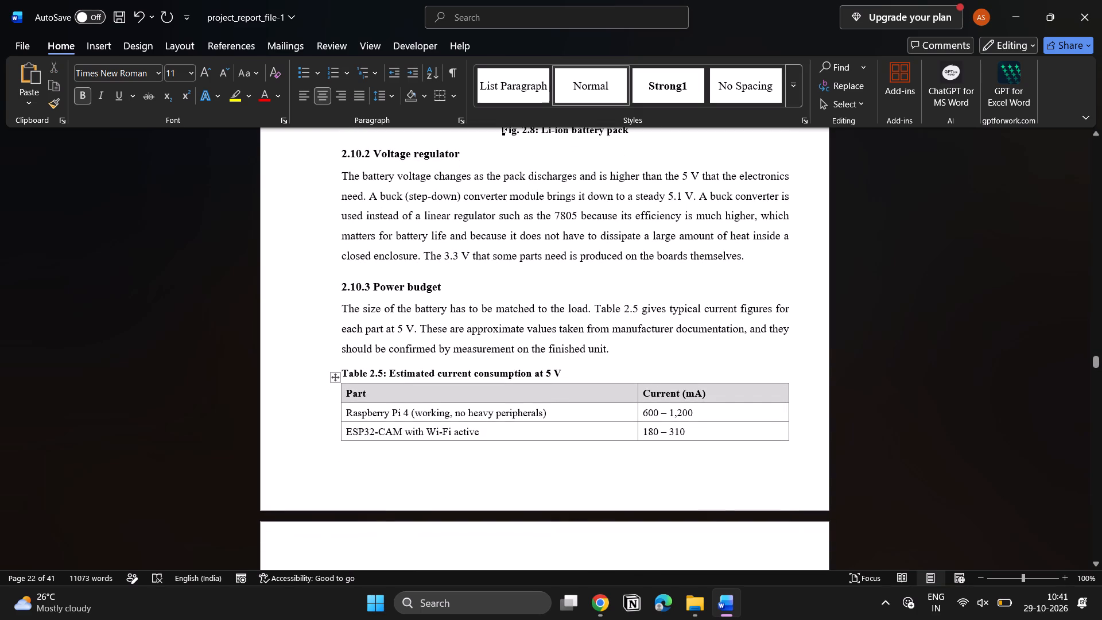
pyautogui.click(335, 378)
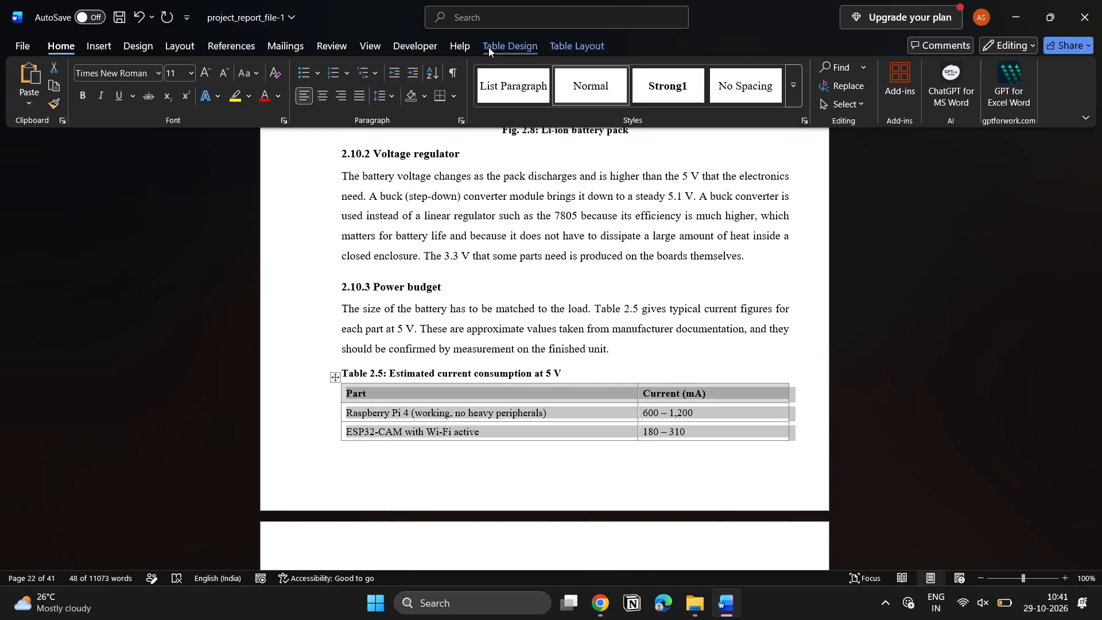
pyautogui.click(488, 47)
pyautogui.click(182, 87)
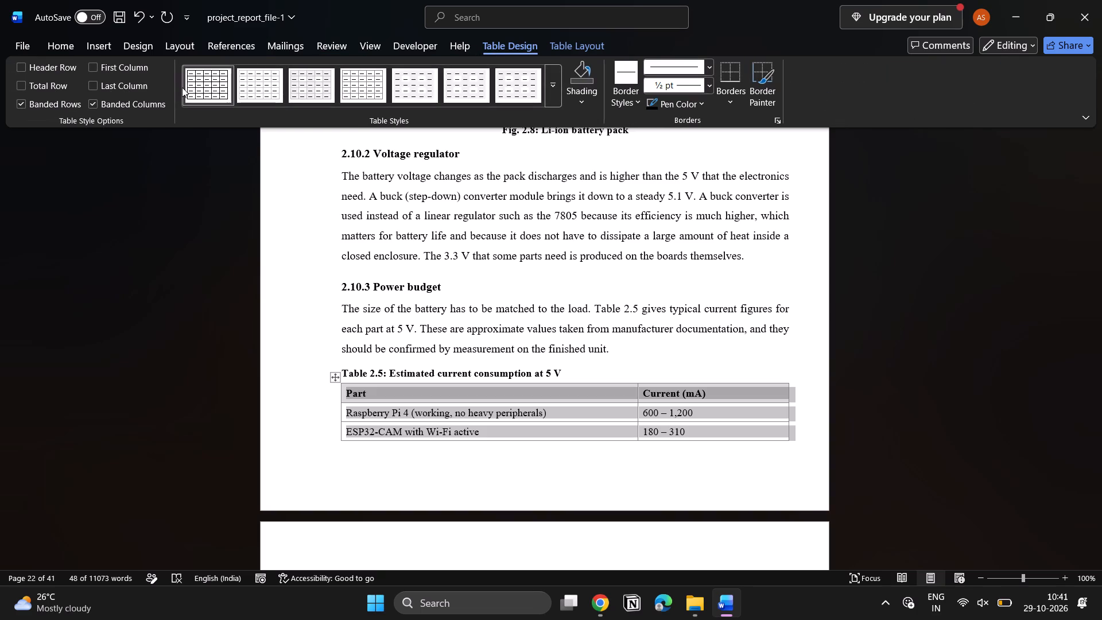
pyautogui.click(203, 86)
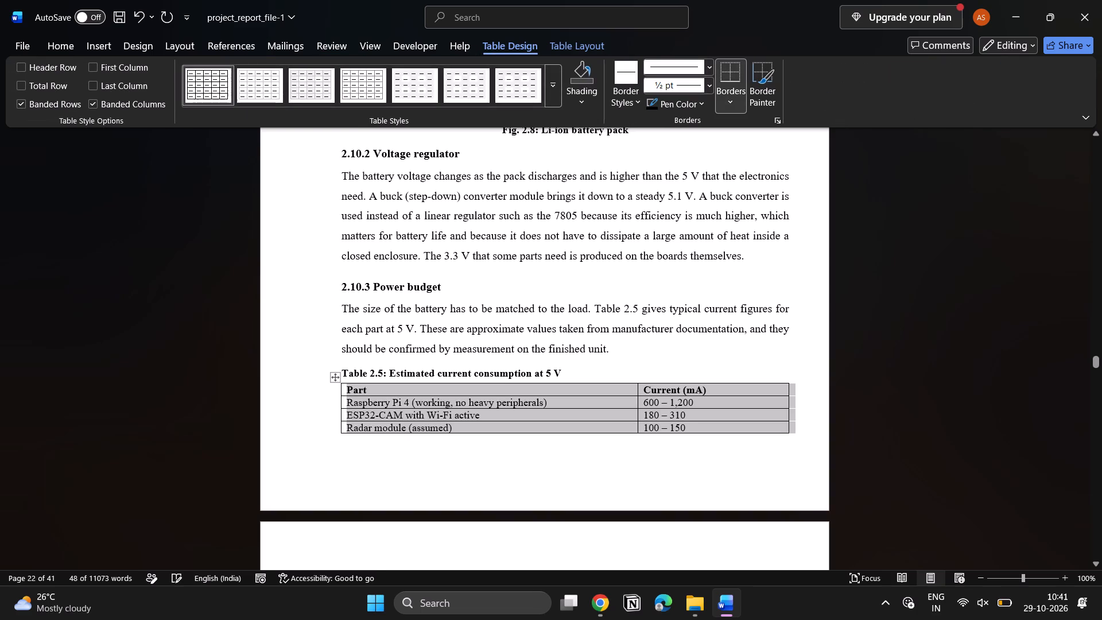
# Insert two blank lines after the section 2.10.3 Power budget paragraph to keep Table 2.5 whole on the following page.
pyautogui.scroll(-1, 451, 389)
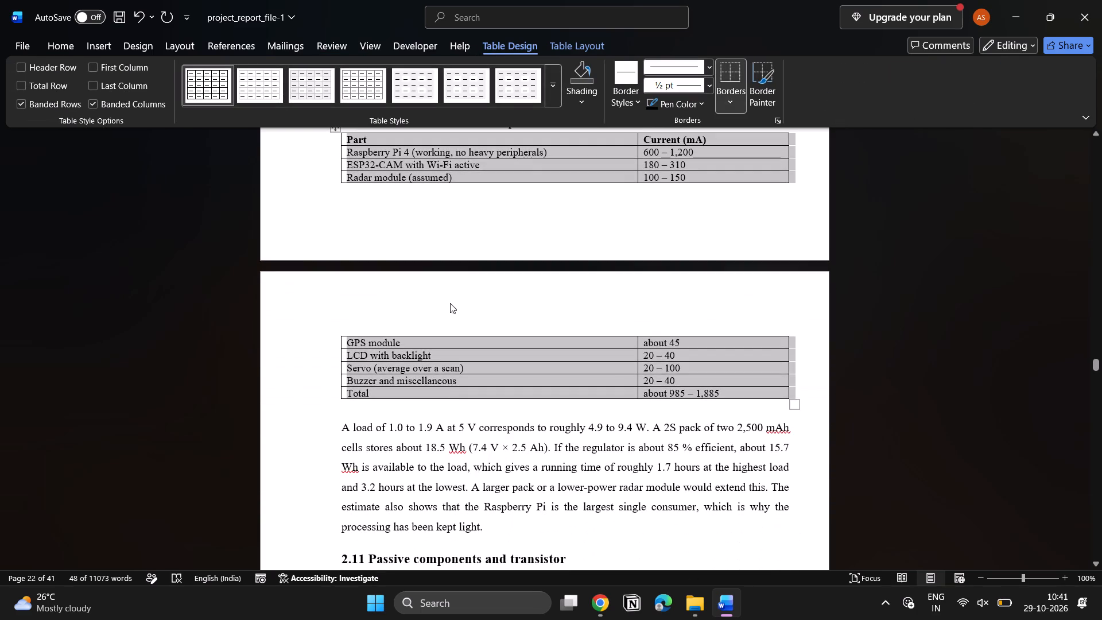
pyautogui.scroll(1, 452, 219)
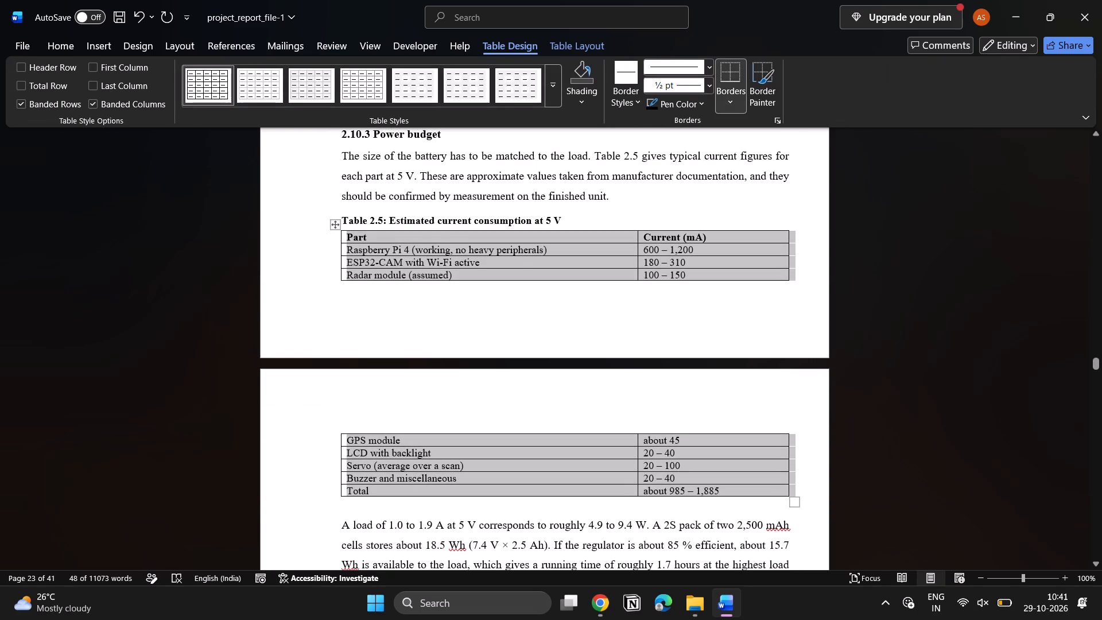
pyautogui.click(620, 194)
pyautogui.press('Return')
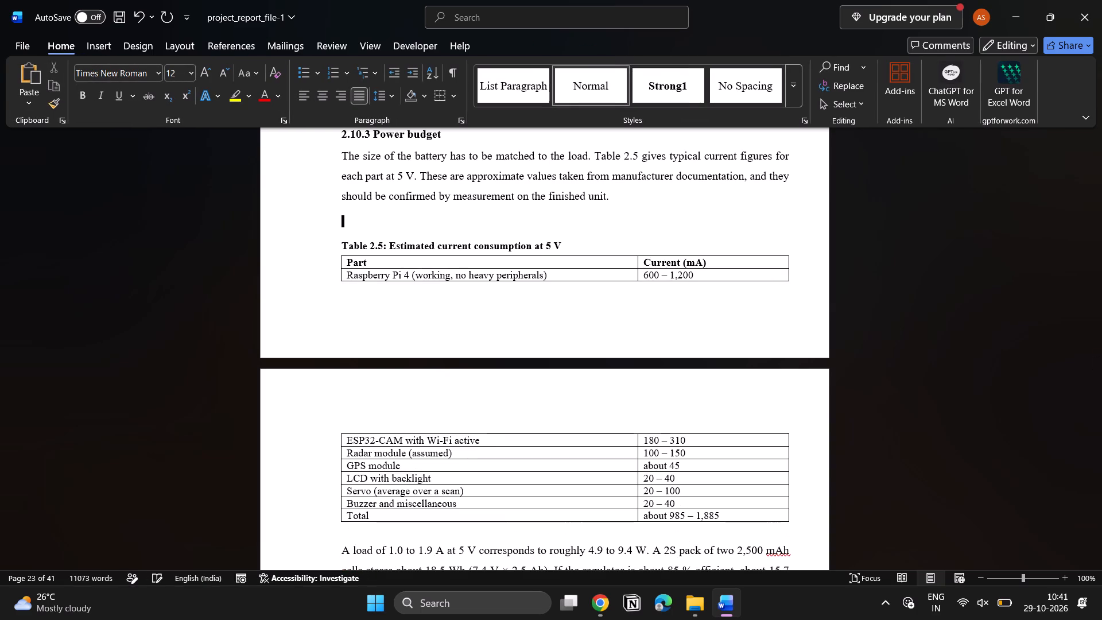
pyautogui.press('Return')
# Centre the weatherproof enclosure picture in section 2.12 and its Fig. 2.9 caption.
pyautogui.scroll(-1, 620, 194)
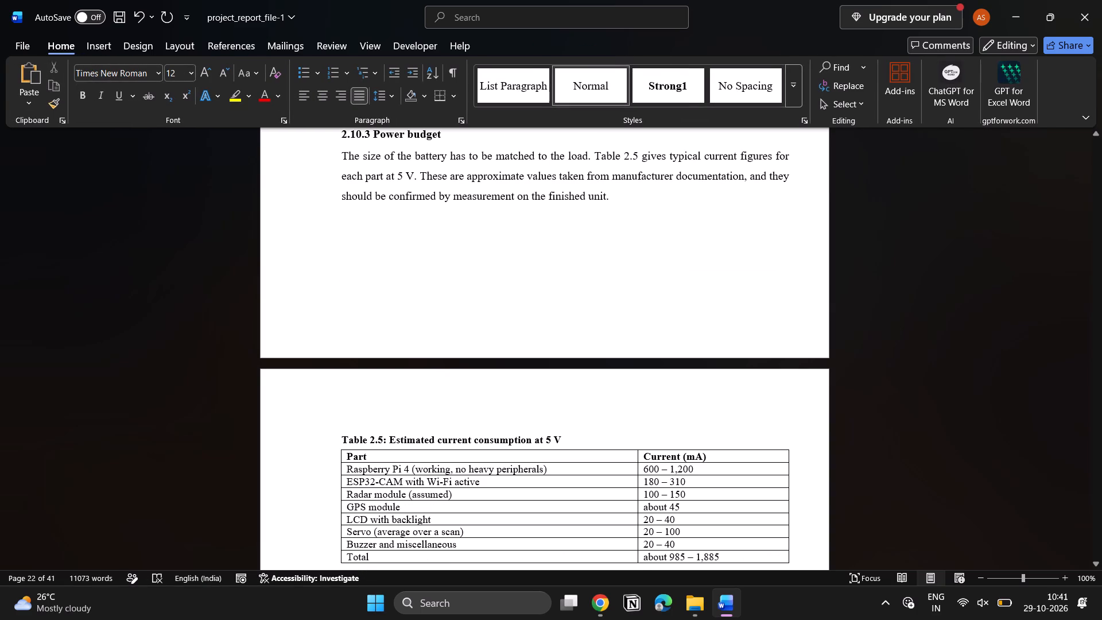
pyautogui.scroll(-2, 620, 194)
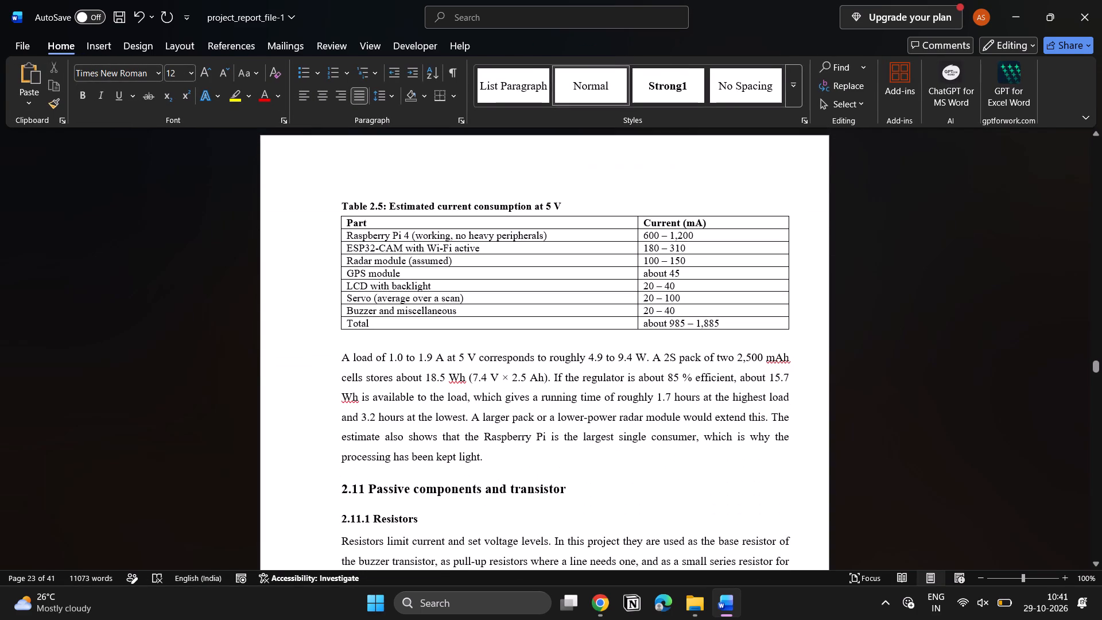
pyautogui.scroll(-2, 620, 194)
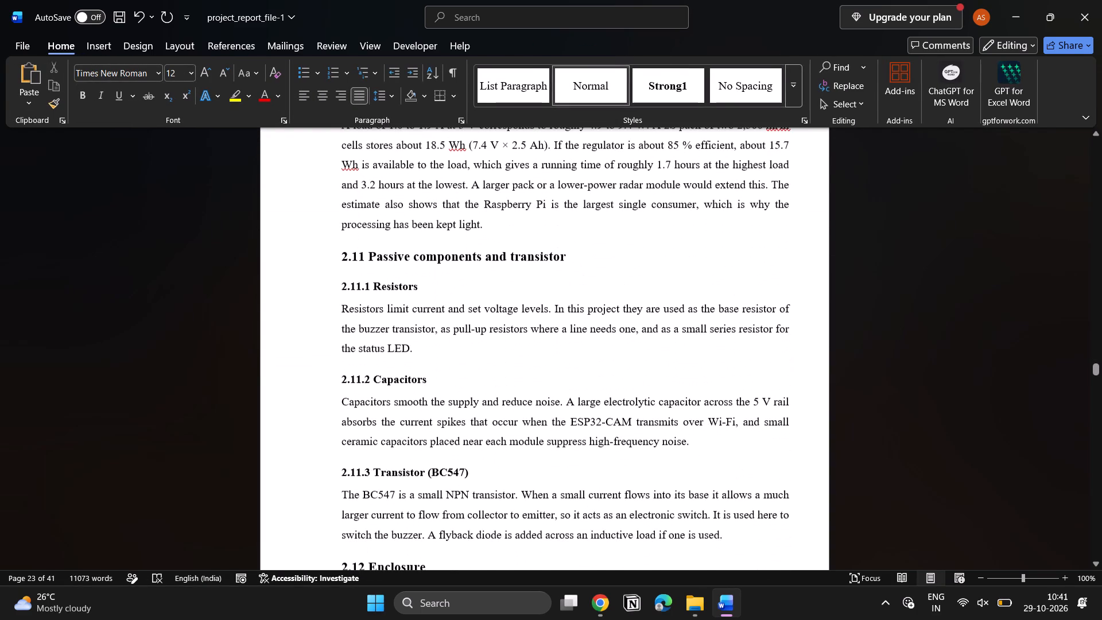
pyautogui.scroll(-1, 620, 194)
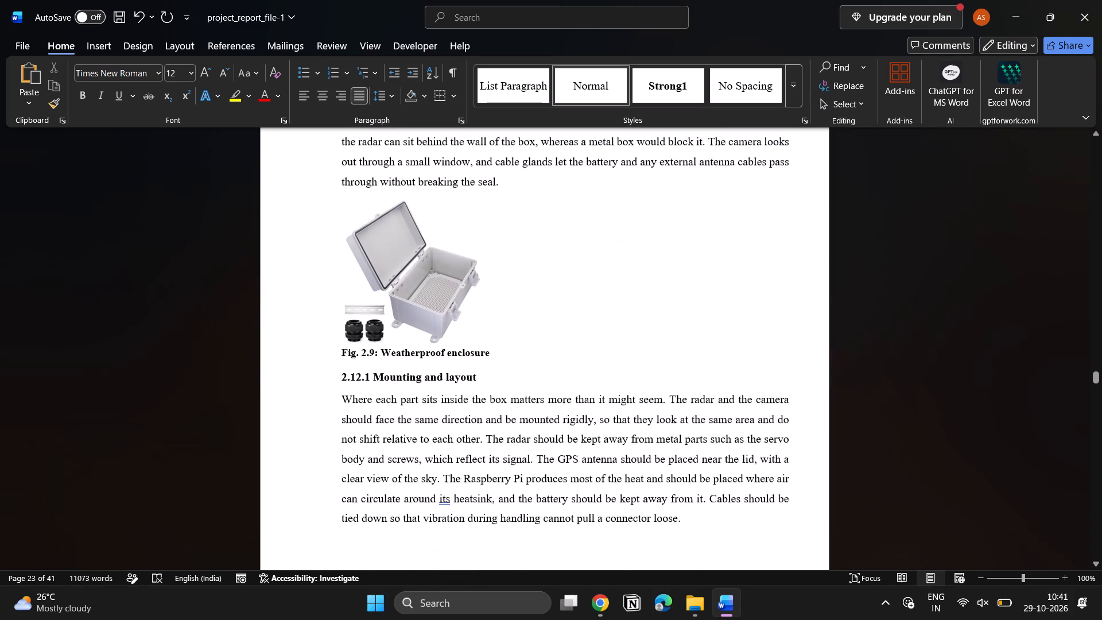
pyautogui.click(417, 265)
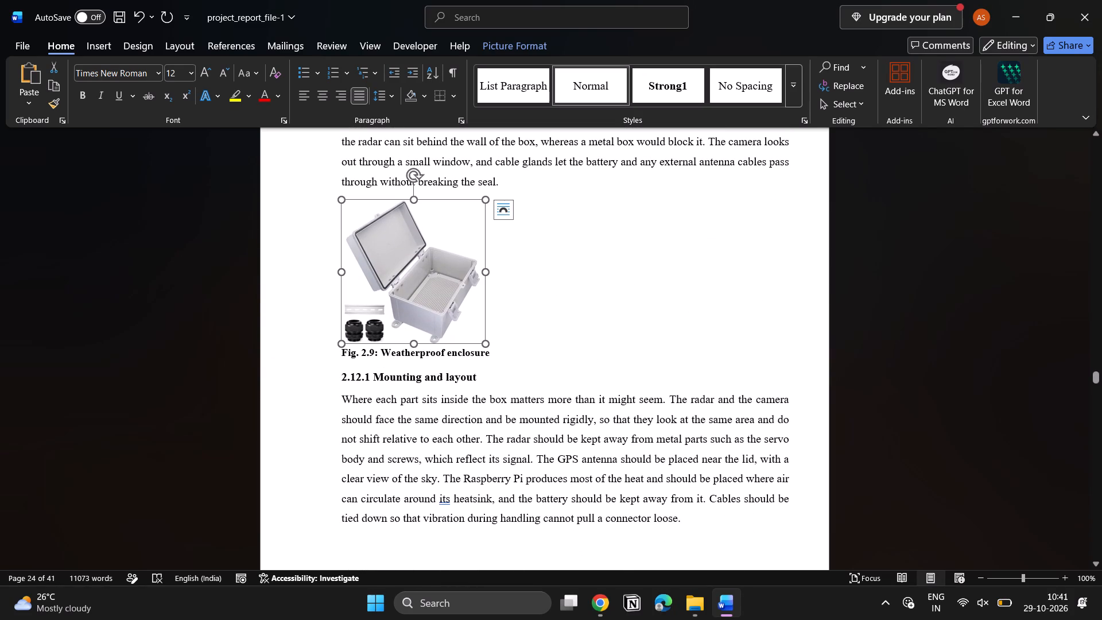
pyautogui.hotkey('ctrl', 'e')
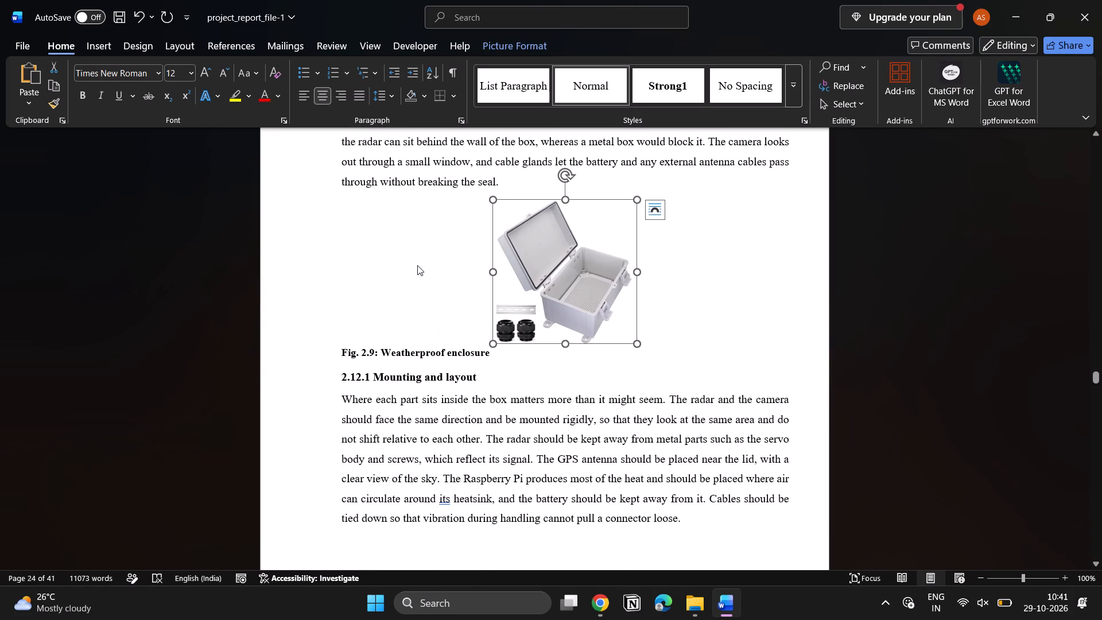
pyautogui.click(340, 356)
pyautogui.hotkey('ctrl', 'e')
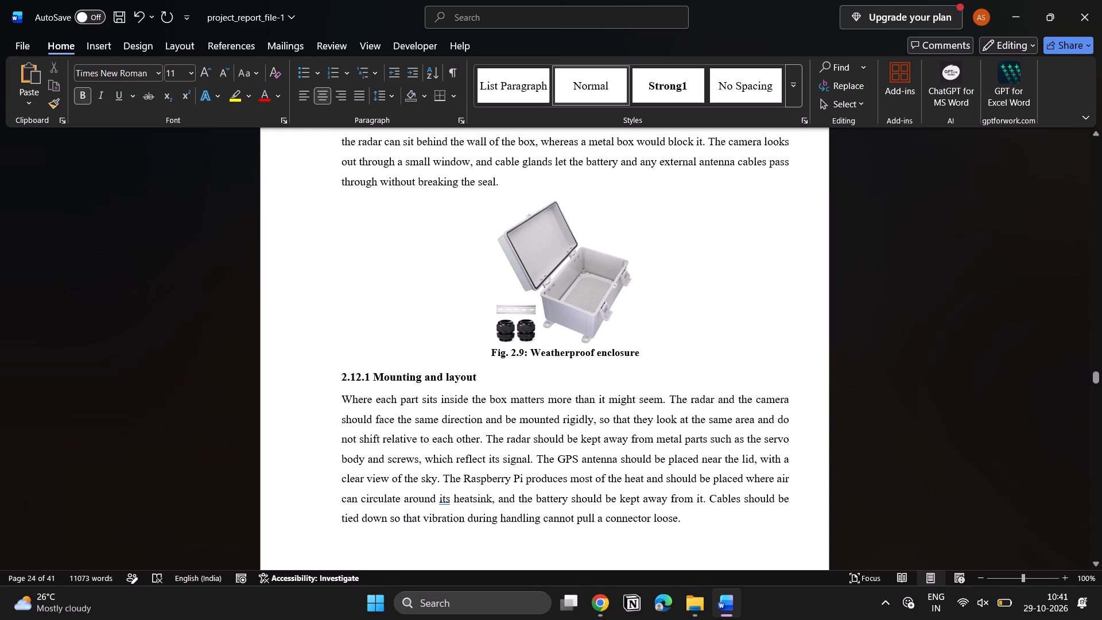
# Replace the flagged "its" before "heatsink" in section 2.12.1 Mounting and layout with the suggested "it".
pyautogui.scroll(-2, 340, 356)
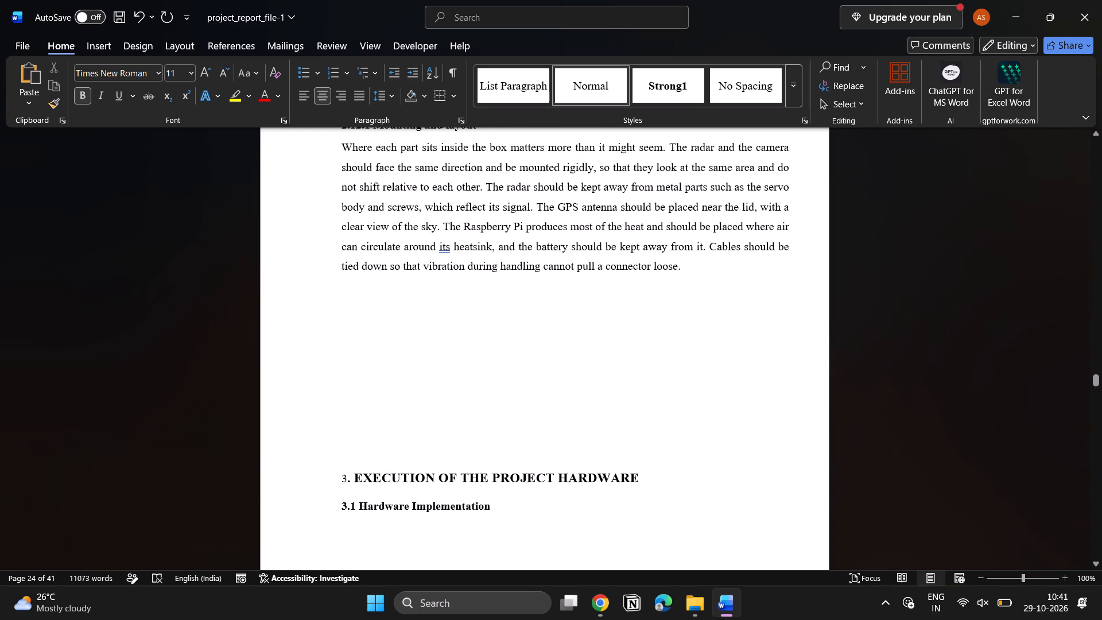
pyautogui.scroll(-1, 340, 356)
pyautogui.scroll(2, 498, 388)
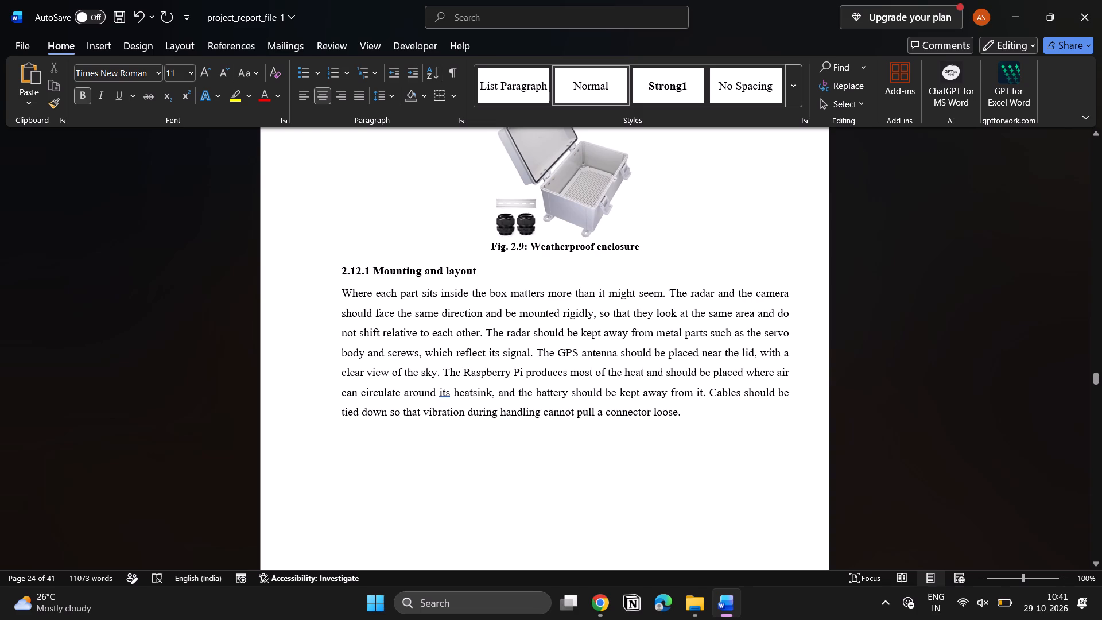
pyautogui.scroll(1, 498, 388)
pyautogui.rightClick(444, 396)
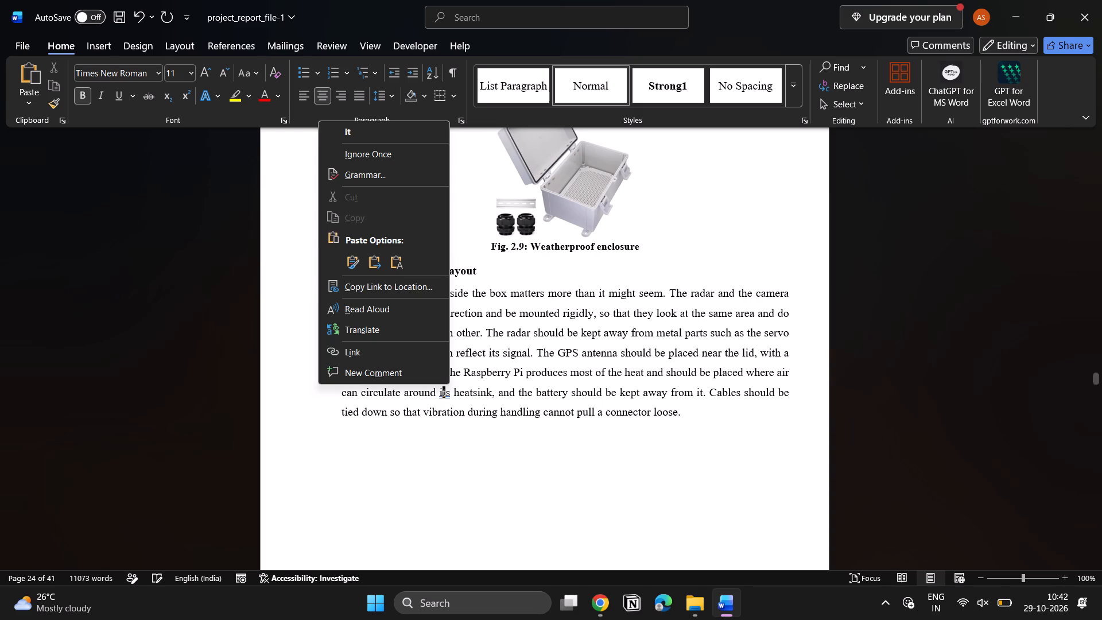
pyautogui.click(390, 121)
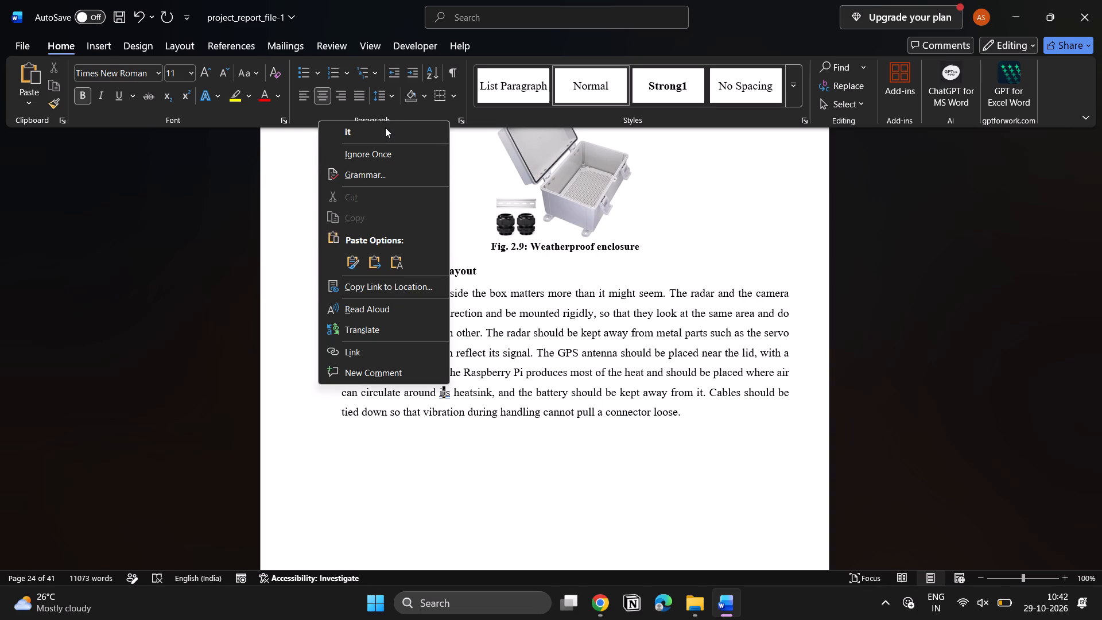
pyautogui.click(385, 127)
# Remove six blank lines above the "3. EXECUTION OF THE PROJECT HARDWARE" heading.
pyautogui.scroll(-1, 436, 496)
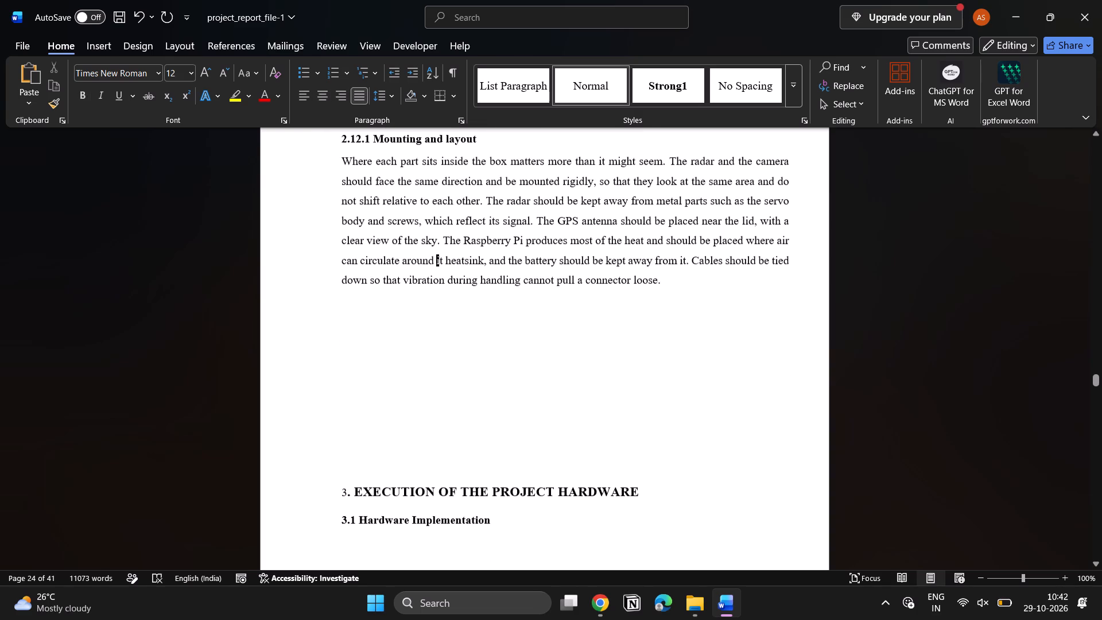
pyautogui.click(379, 458)
pyautogui.press('BackSpace')
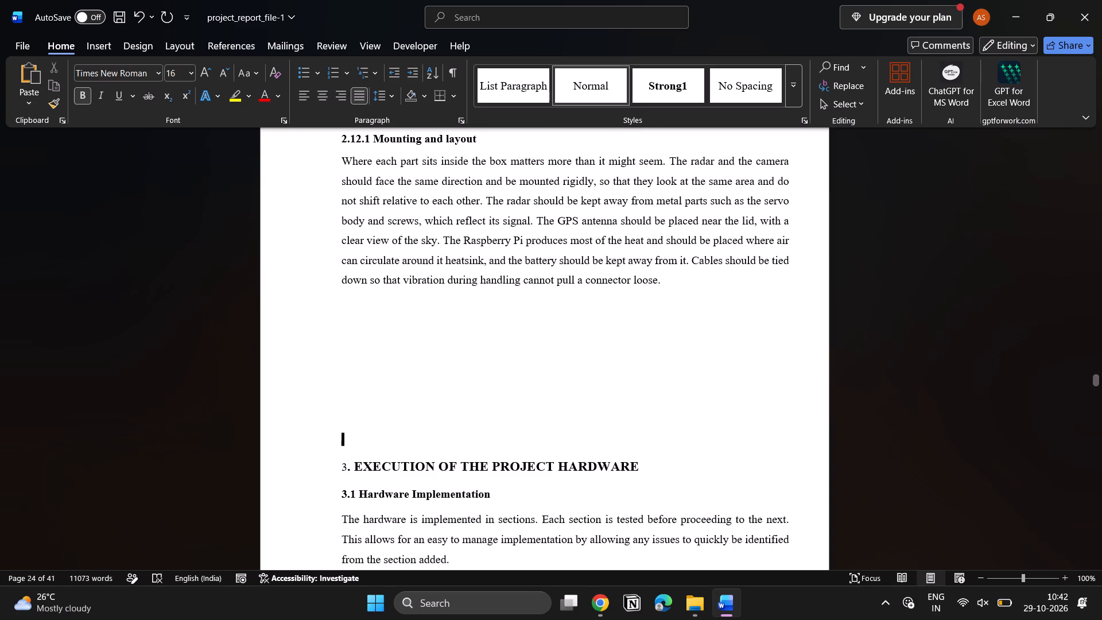
pyautogui.press('BackSpace')
pyautogui.press('BackSpace')
pyautogui.press('BackSpace')
pyautogui.press('BackSpace')
pyautogui.press('BackSpace')
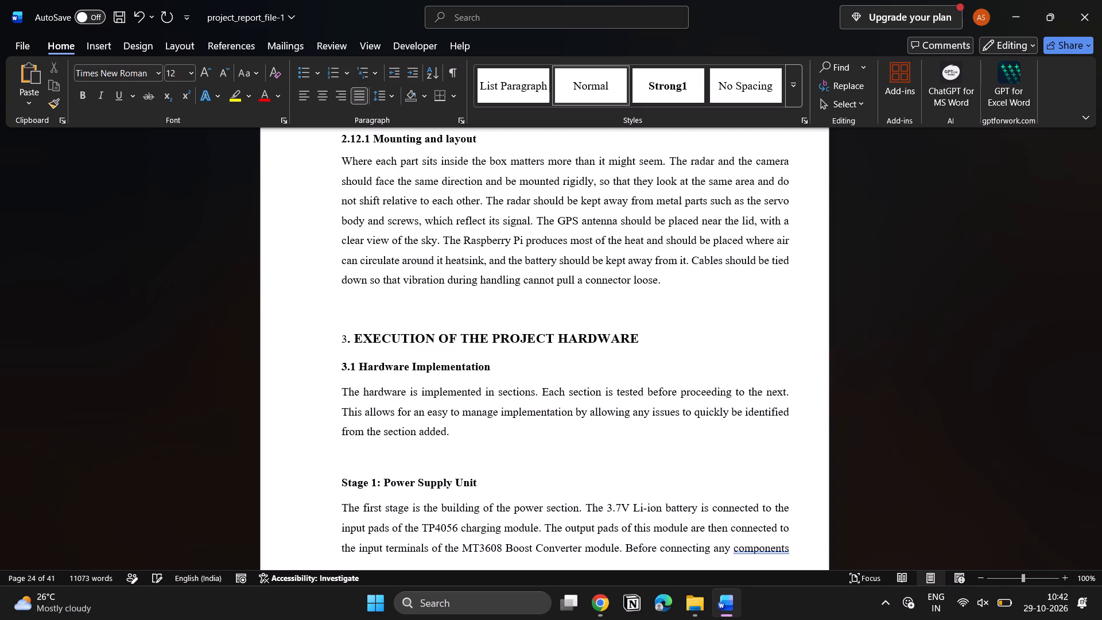
# Remove the blank line above the "3. EXECUTION OF THE PROJECT HARDWARE" heading and above each of the Stage 1, Stage 2 and Stage 3 headings.
pyautogui.press('BackSpace')
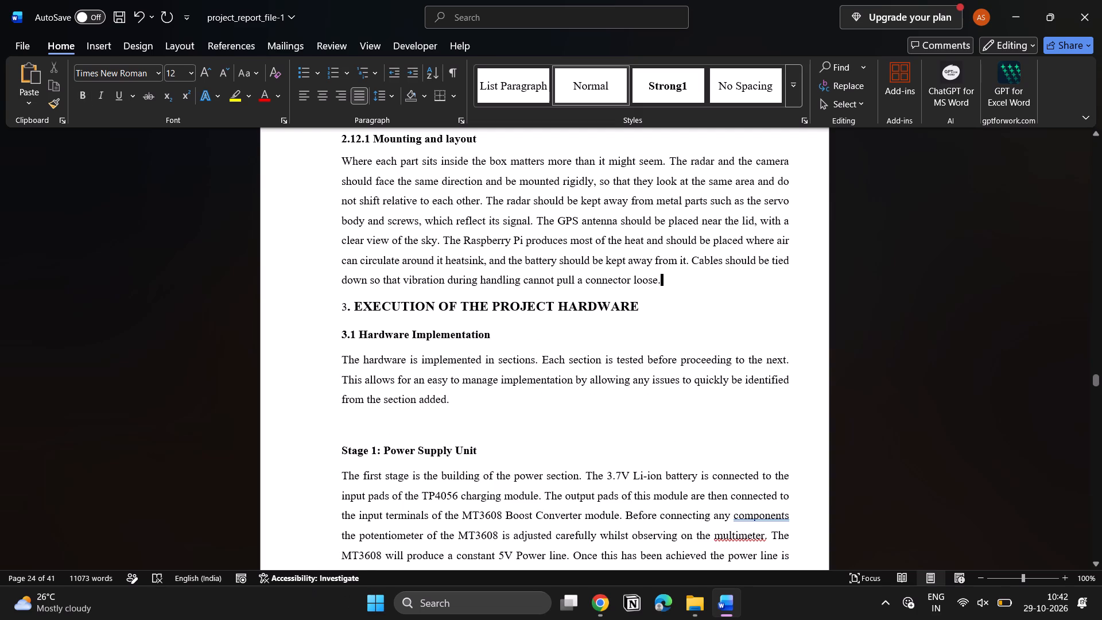
pyautogui.click(367, 420)
pyautogui.press('BackSpace')
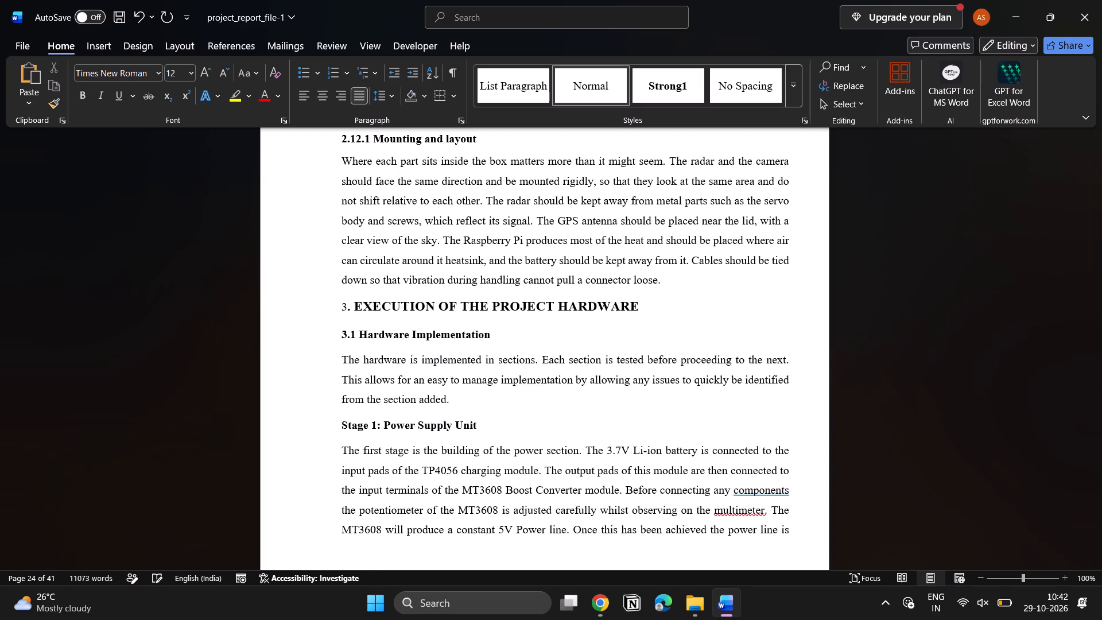
pyautogui.scroll(-1, 484, 478)
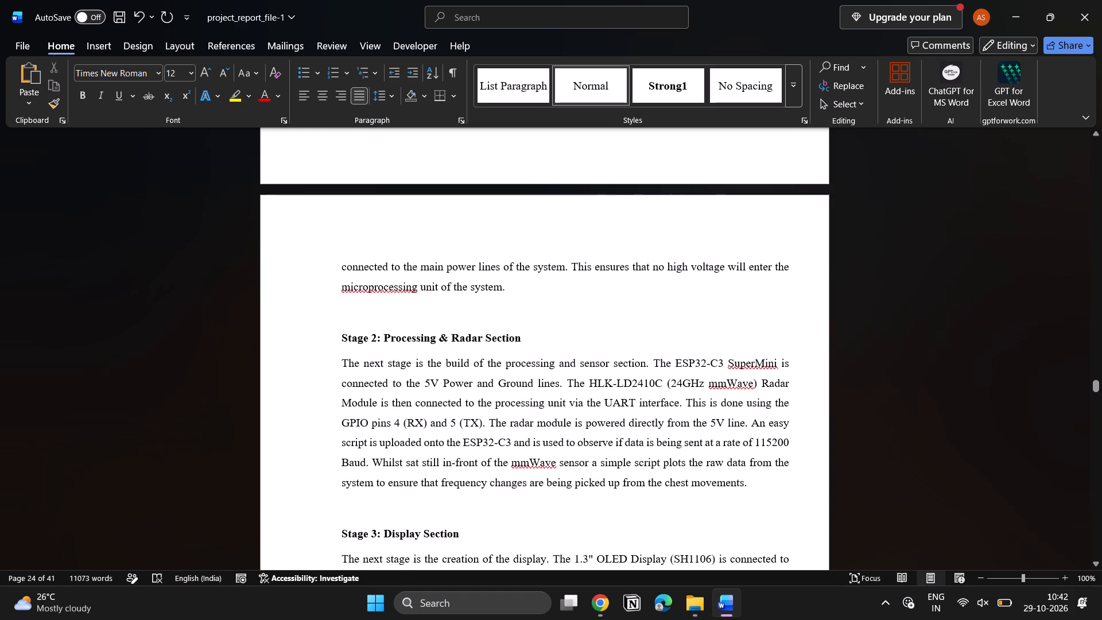
pyautogui.click(384, 317)
pyautogui.press('BackSpace')
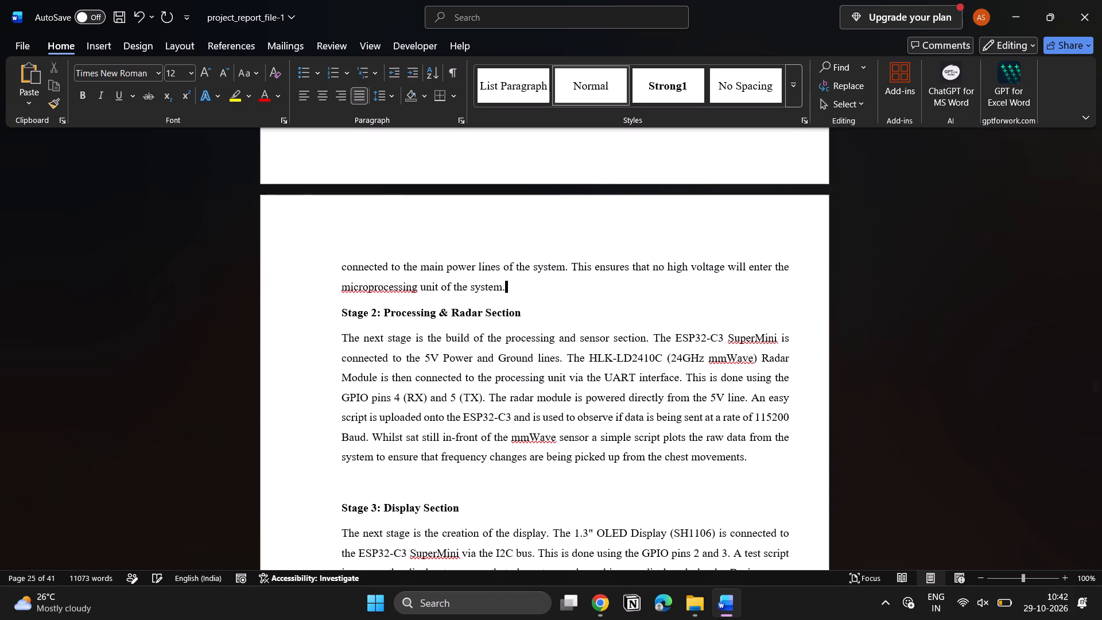
pyautogui.scroll(-1, 607, 483)
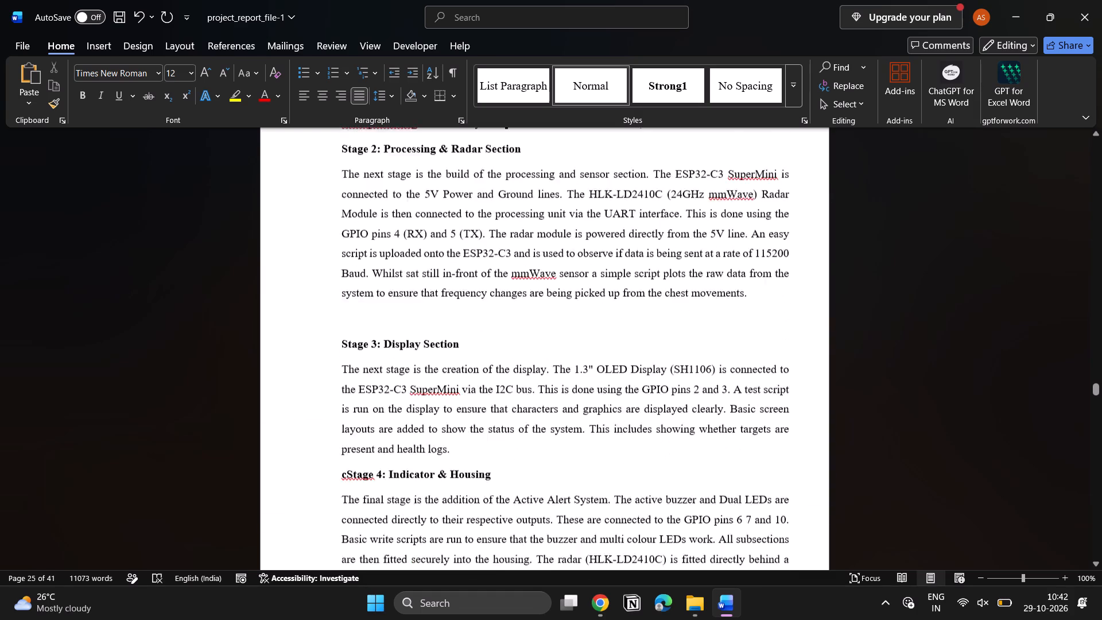
pyautogui.scroll(-1, 607, 483)
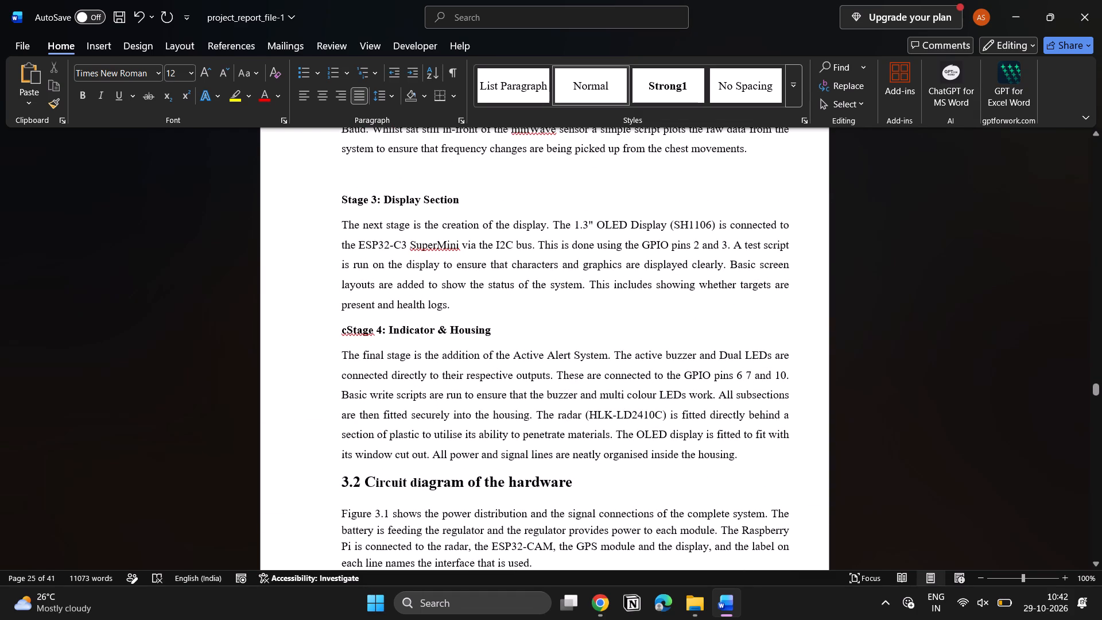
pyautogui.click(451, 169)
pyautogui.press('BackSpace')
# Centre the caption "Fig. 3.1: Power distribution and signal-flow diagram" beneath the system architecture picture.
pyautogui.scroll(-3, 440, 398)
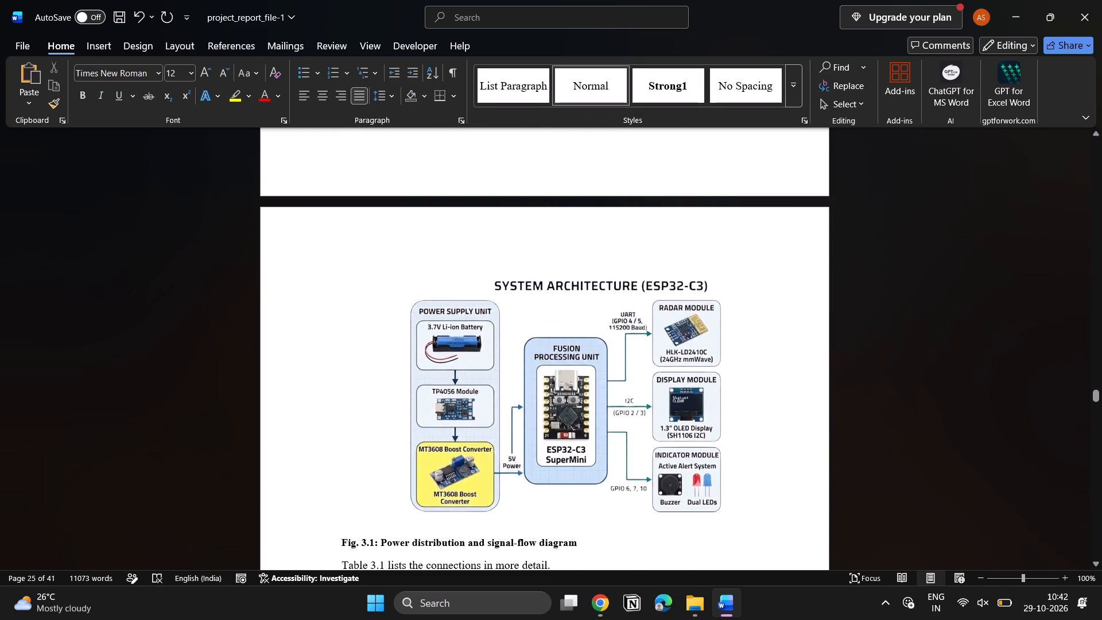
pyautogui.scroll(-1, 544, 421)
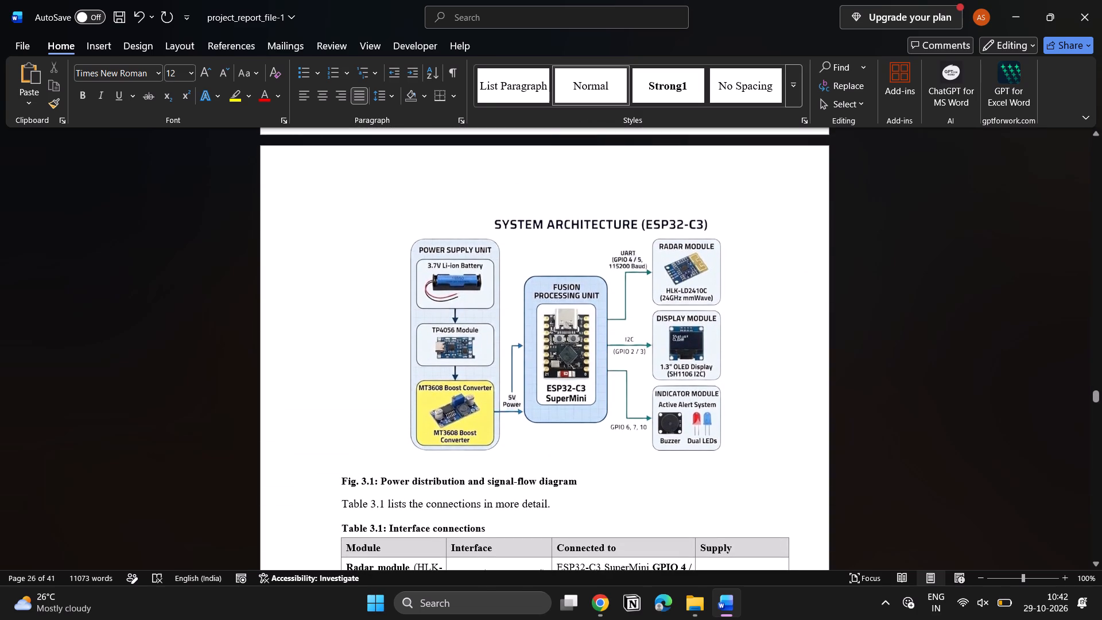
pyautogui.click(345, 476)
pyautogui.press('Left')
pyautogui.press('Left')
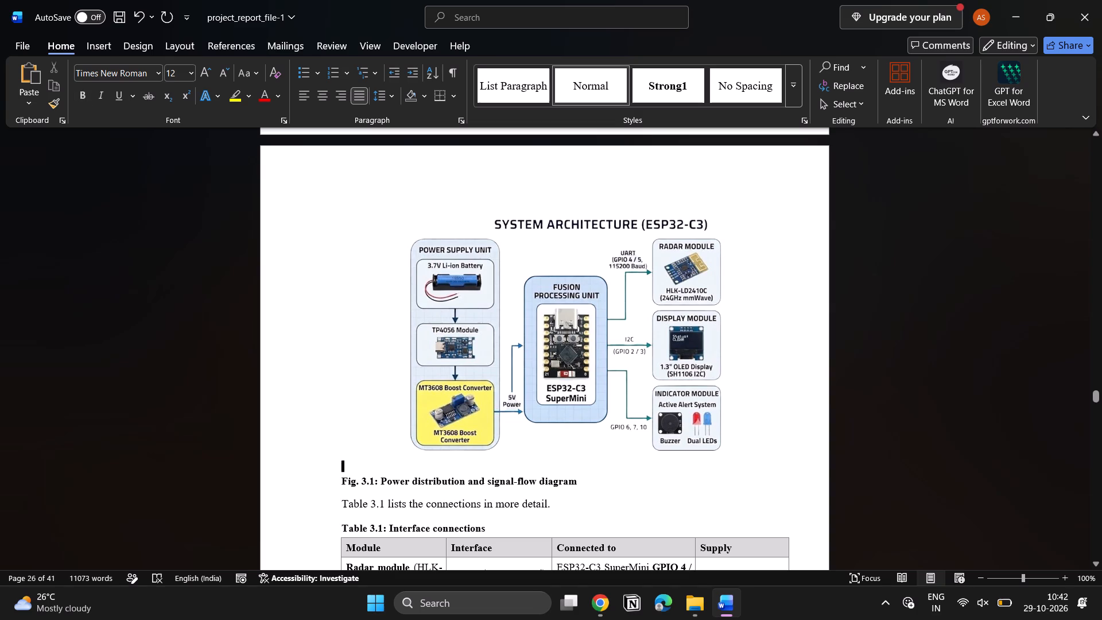
pyautogui.press('Down')
pyautogui.hotkey('ctrl', 'e')
pyautogui.click(544, 363)
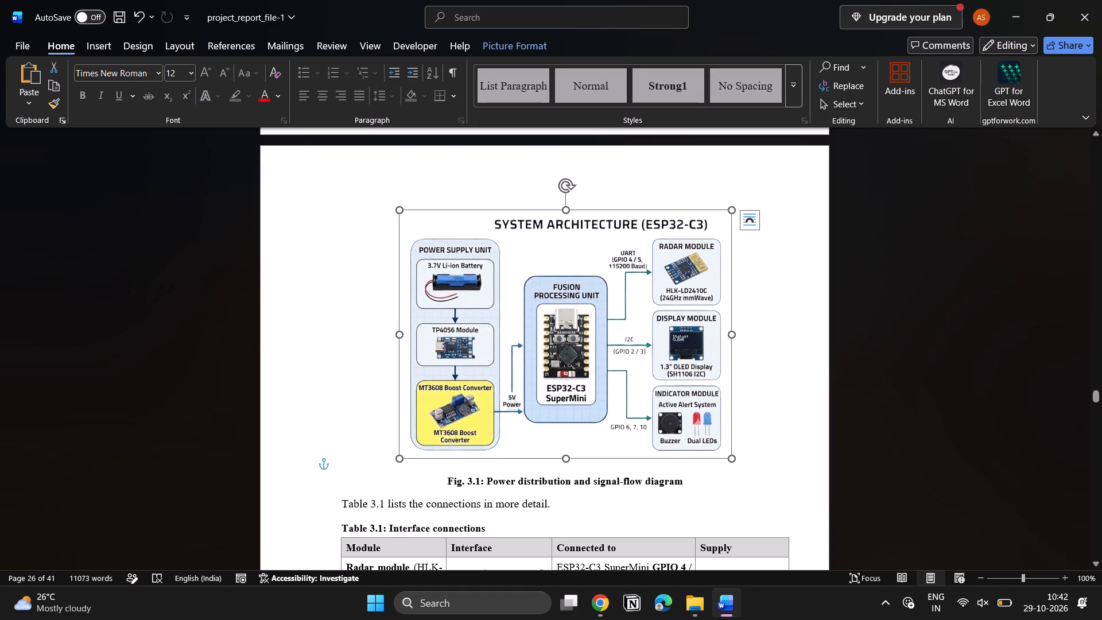
# Apply the plain black grid table style to the whole of Table 3.1 Interface connections.
pyautogui.scroll(-1, 545, 432)
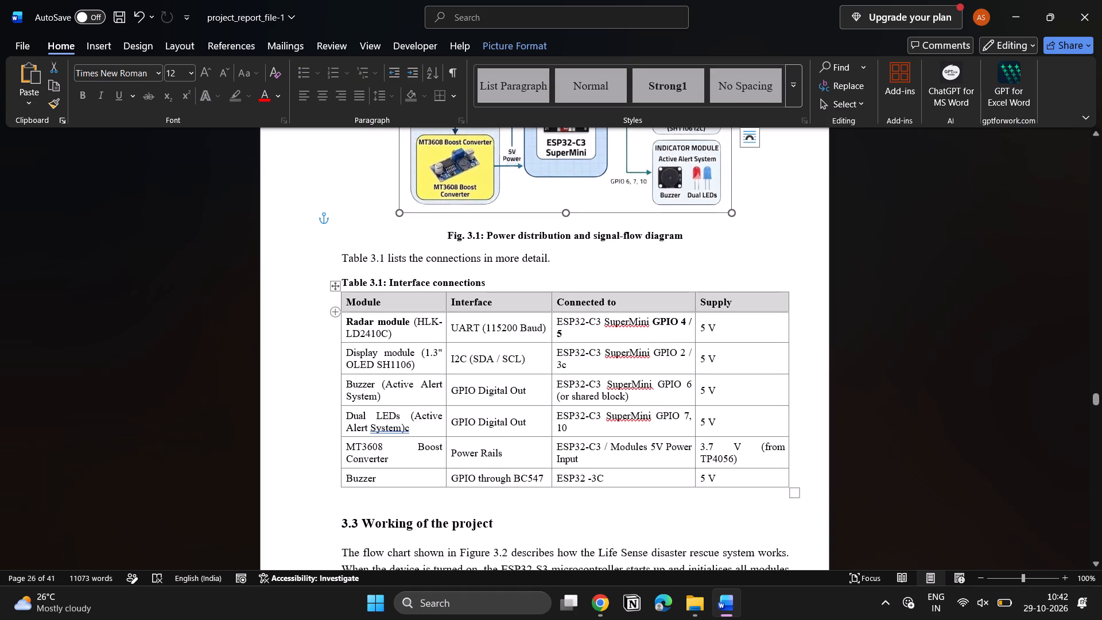
pyautogui.click(333, 284)
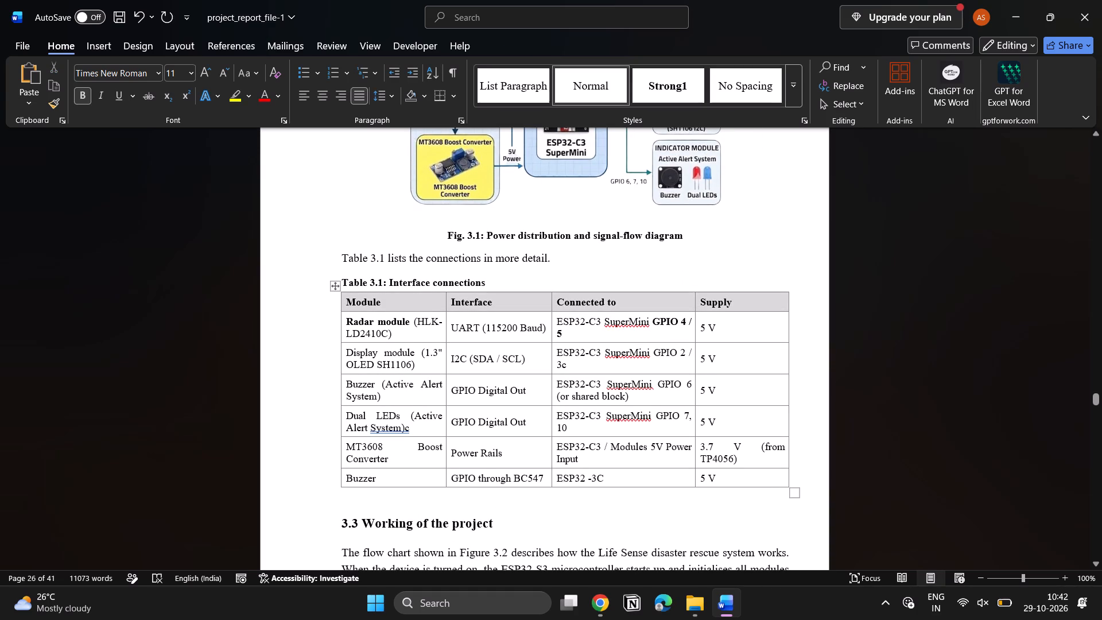
pyautogui.click(331, 286)
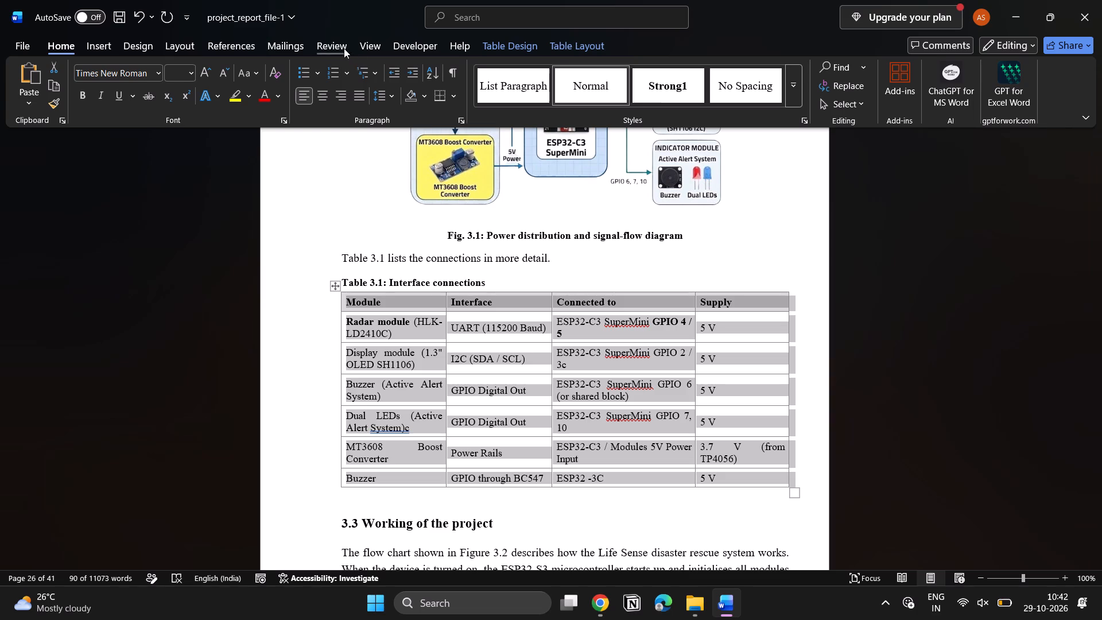
pyautogui.click(497, 48)
pyautogui.click(204, 78)
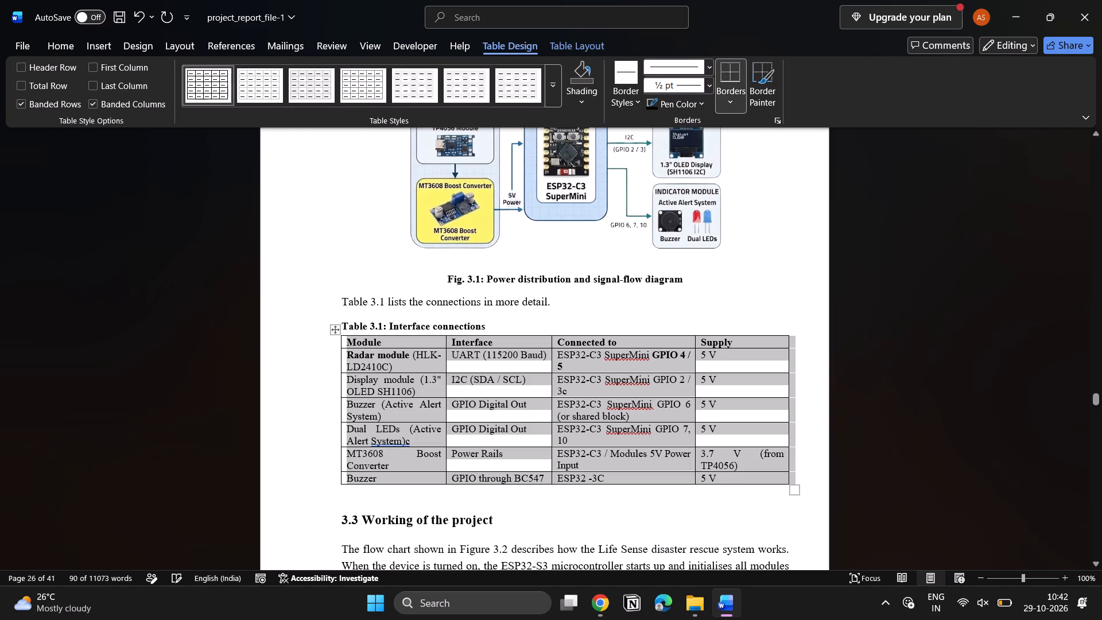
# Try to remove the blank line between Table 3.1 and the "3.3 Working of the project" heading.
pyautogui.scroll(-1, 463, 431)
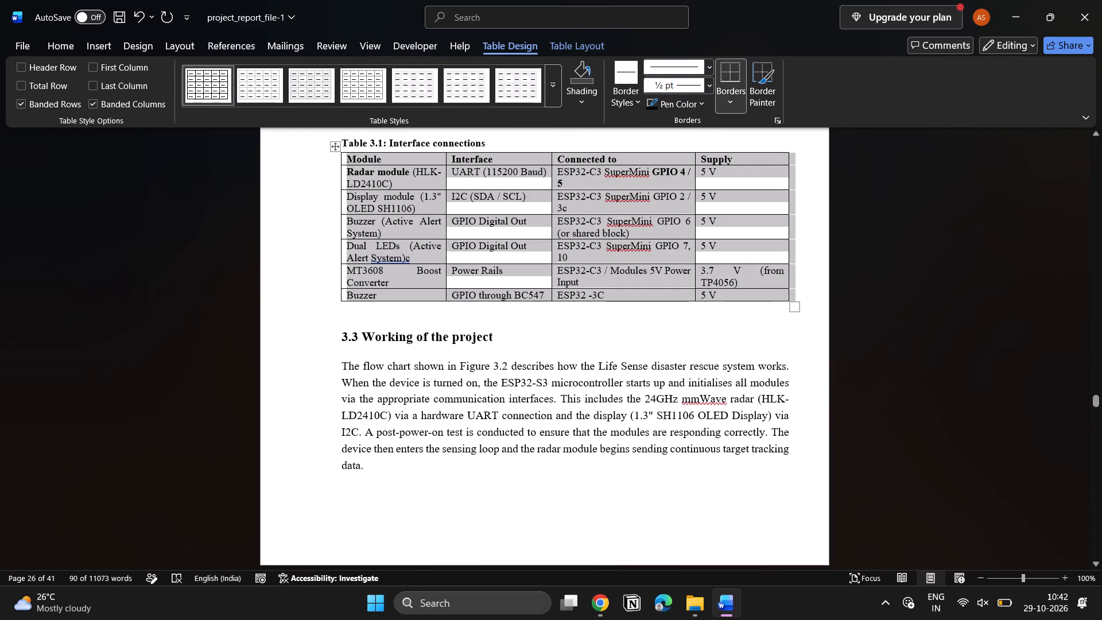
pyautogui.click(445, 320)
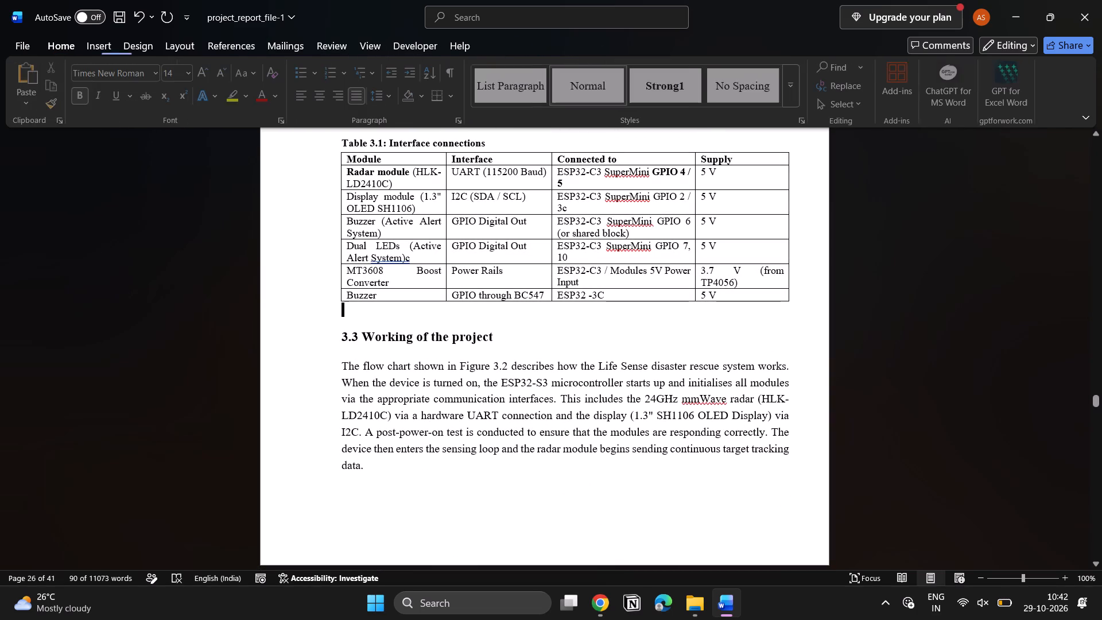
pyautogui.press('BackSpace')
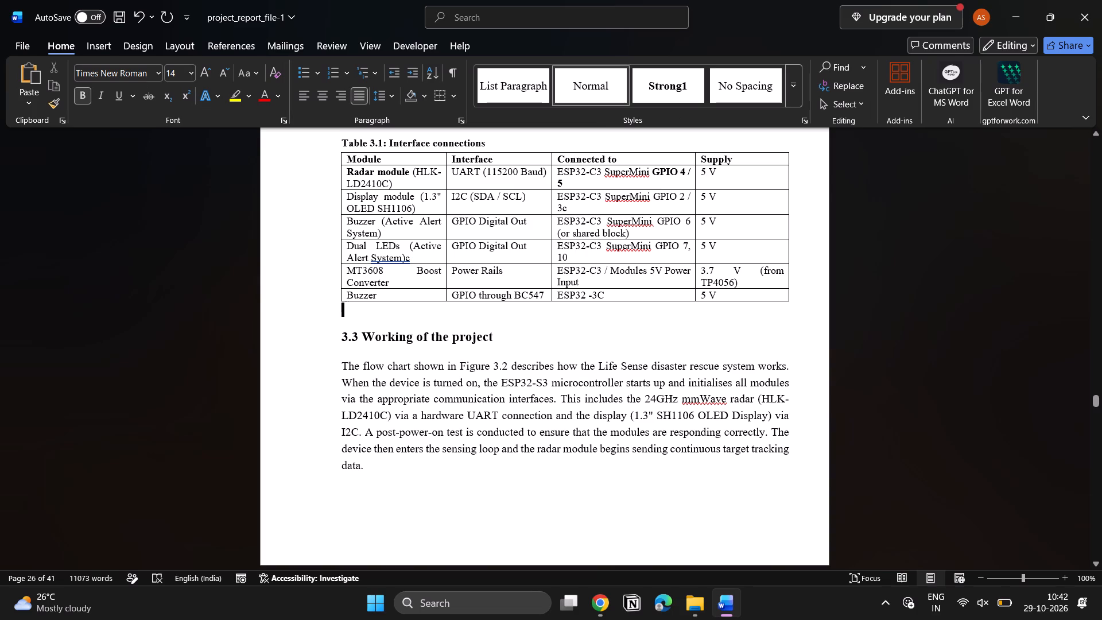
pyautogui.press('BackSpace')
# Replace the flagged "Space’.If" in the Doubtful / Low Signal paragraph of section 3.3 with the suggested "Space’. If".
pyautogui.scroll(-2, 502, 375)
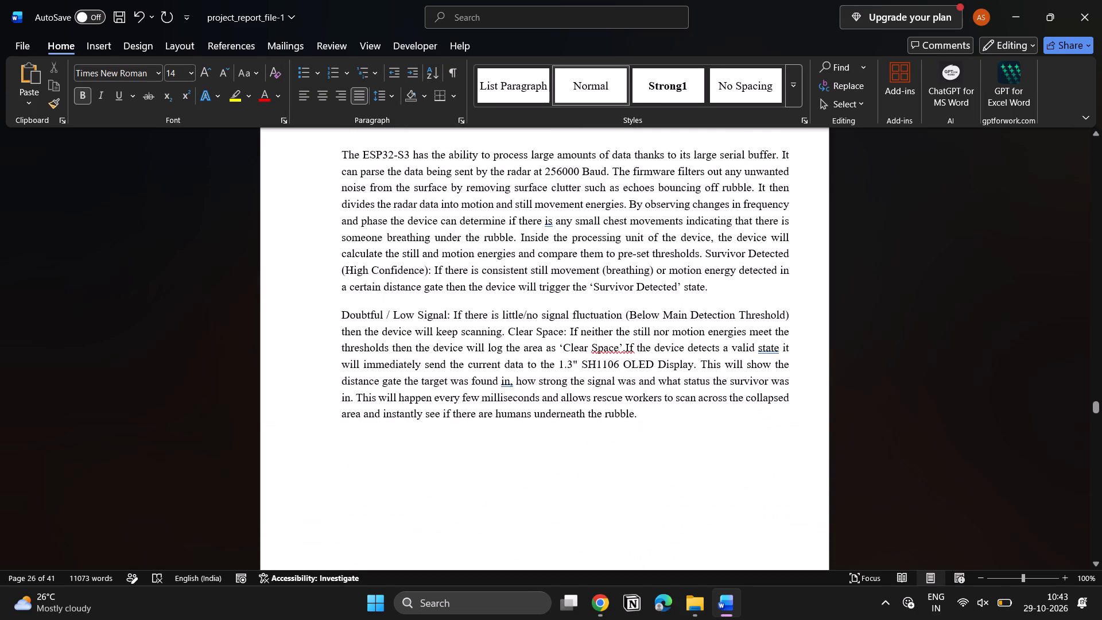
pyautogui.scroll(-1, 502, 375)
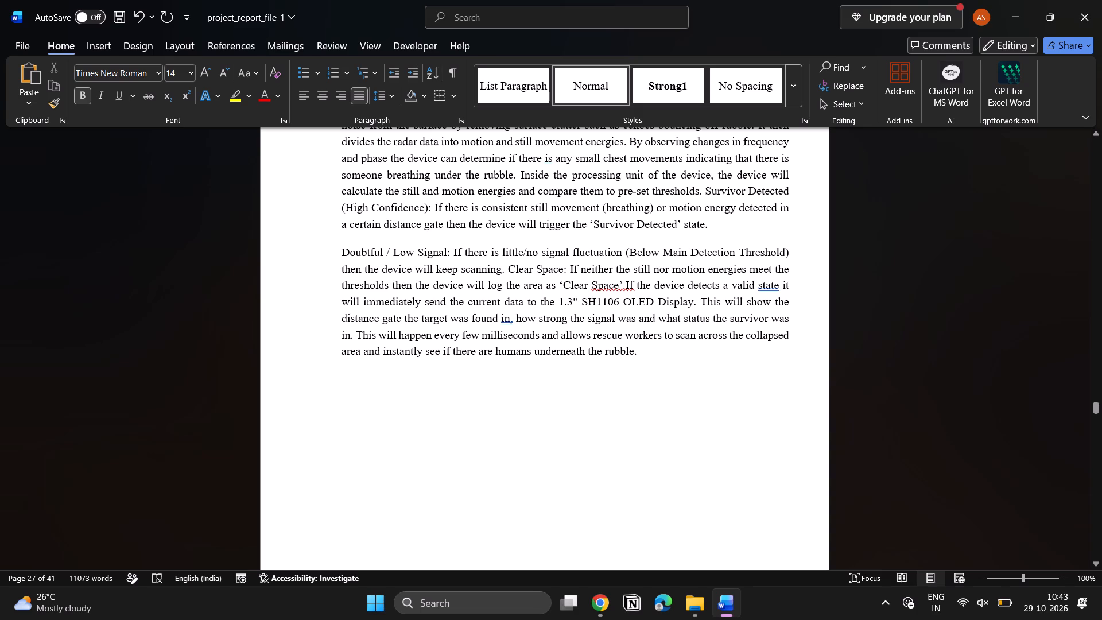
pyautogui.rightClick(620, 288)
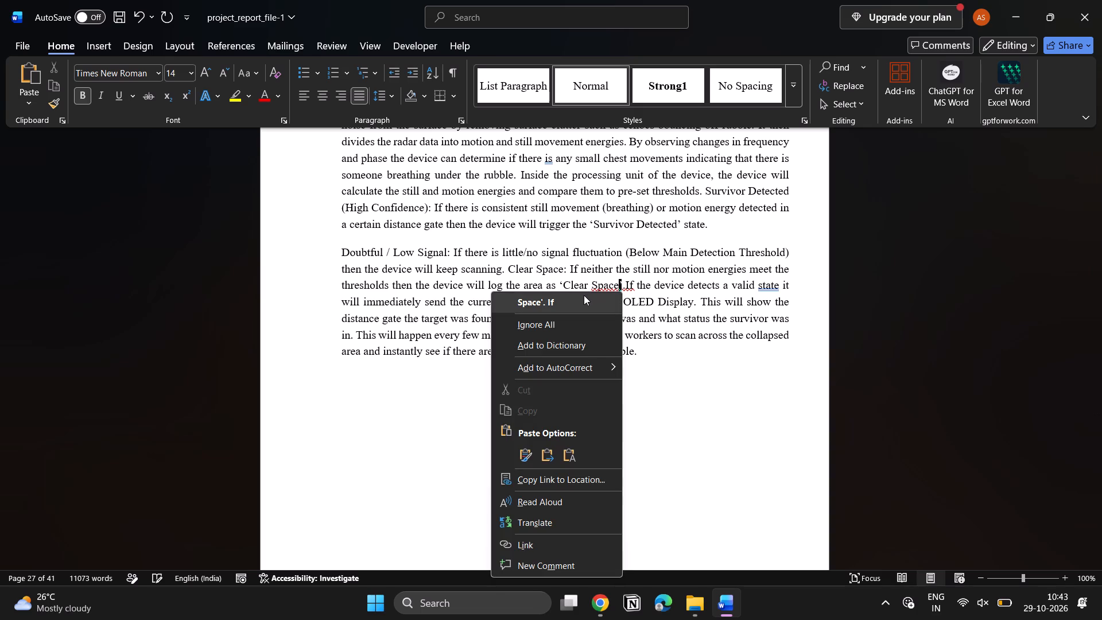
pyautogui.click(583, 295)
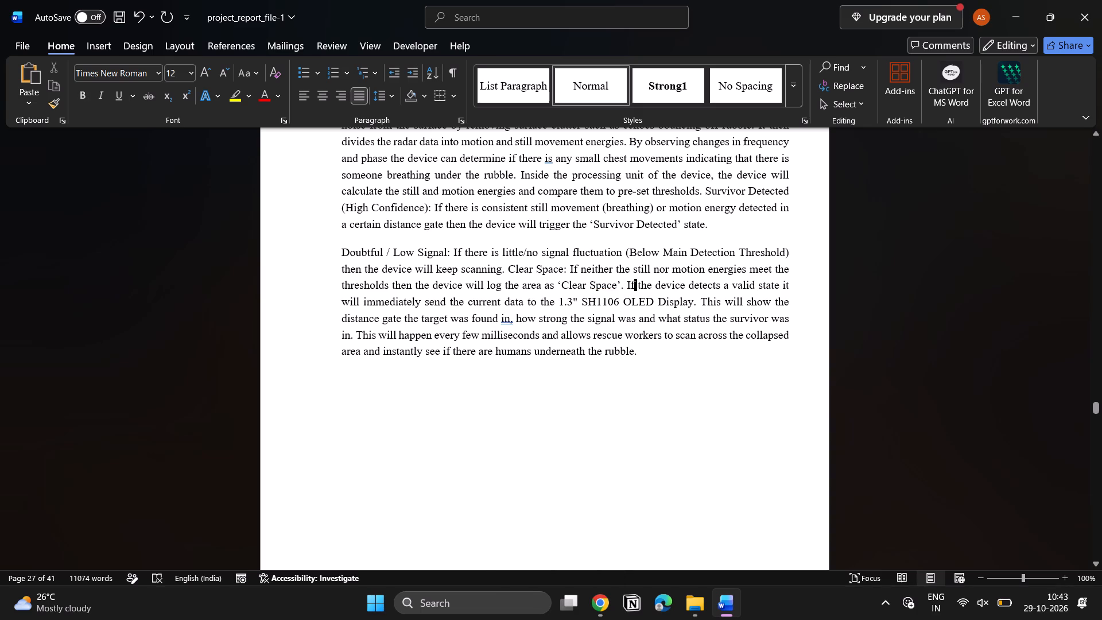
# Centre the LifeSense working flowchart picture and its Fig. 3.2 caption.
pyautogui.scroll(-2, 632, 483)
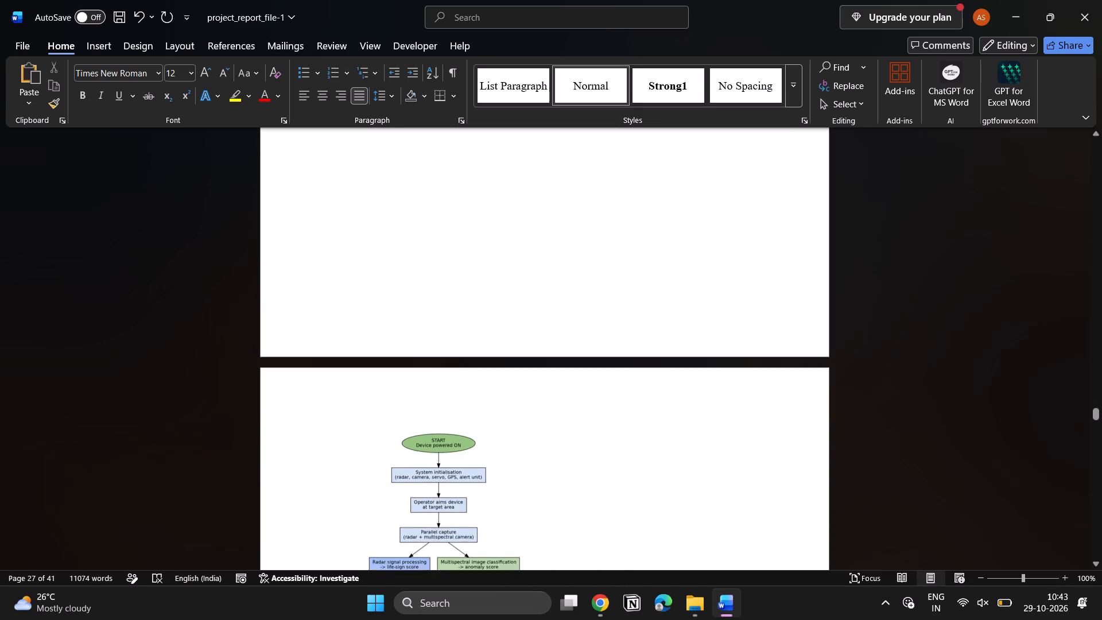
pyautogui.scroll(-1, 632, 483)
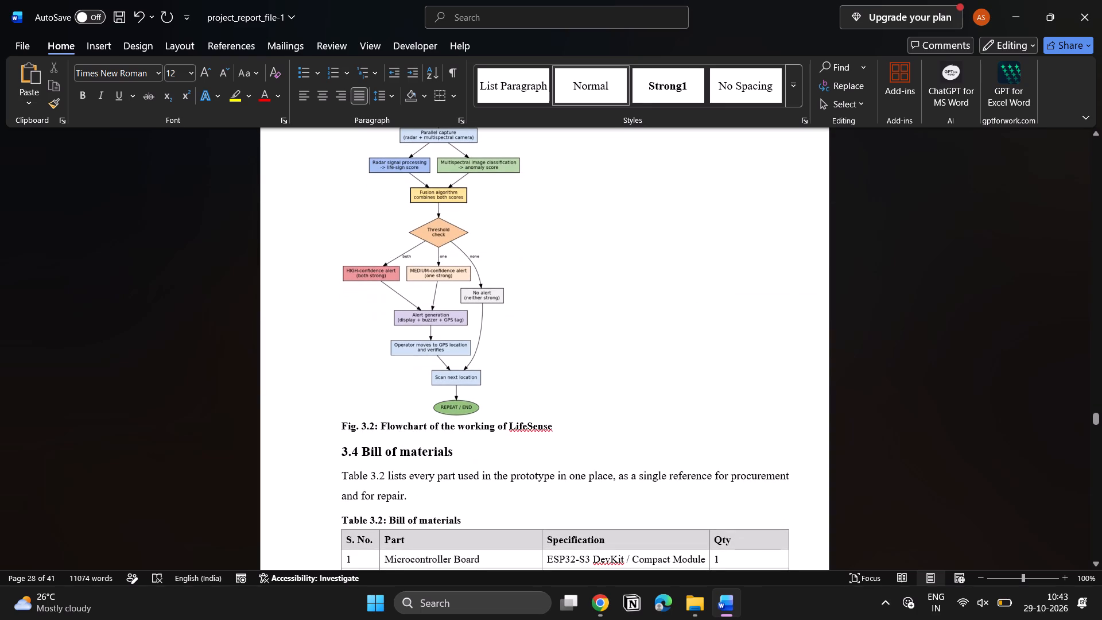
pyautogui.click(468, 327)
pyautogui.hotkey('ctrl', 'e')
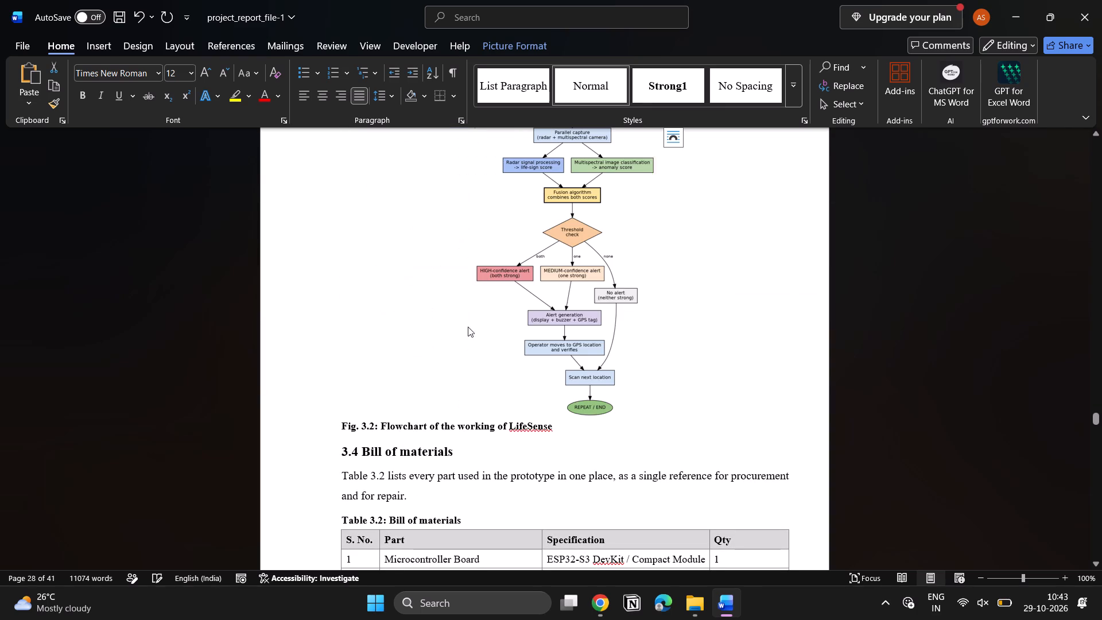
pyautogui.click(333, 426)
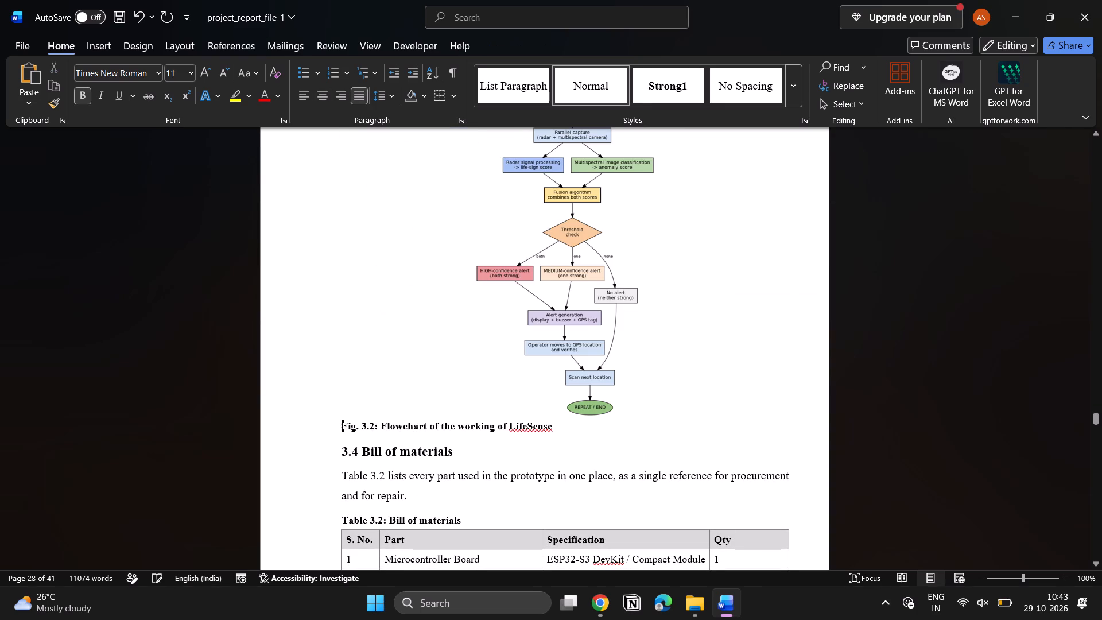
pyautogui.hotkey('ctrl', 'e')
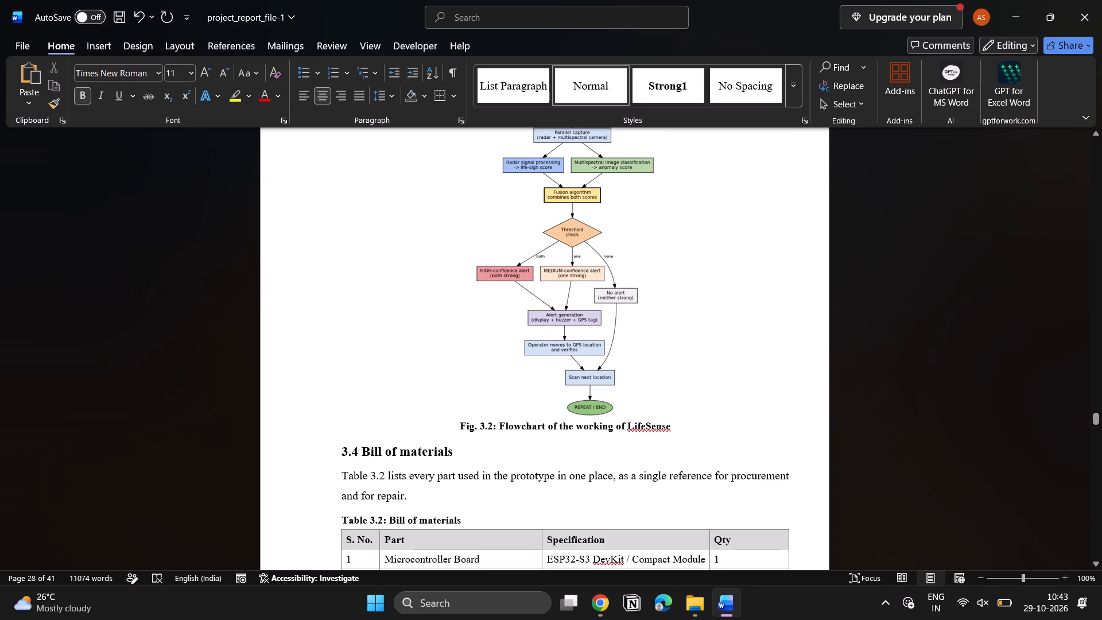
# Correct the misspelled "Enclosurec" in row 11 of Table 3.2 Bill of materials to "Enclosure".
pyautogui.scroll(-1, 692, 501)
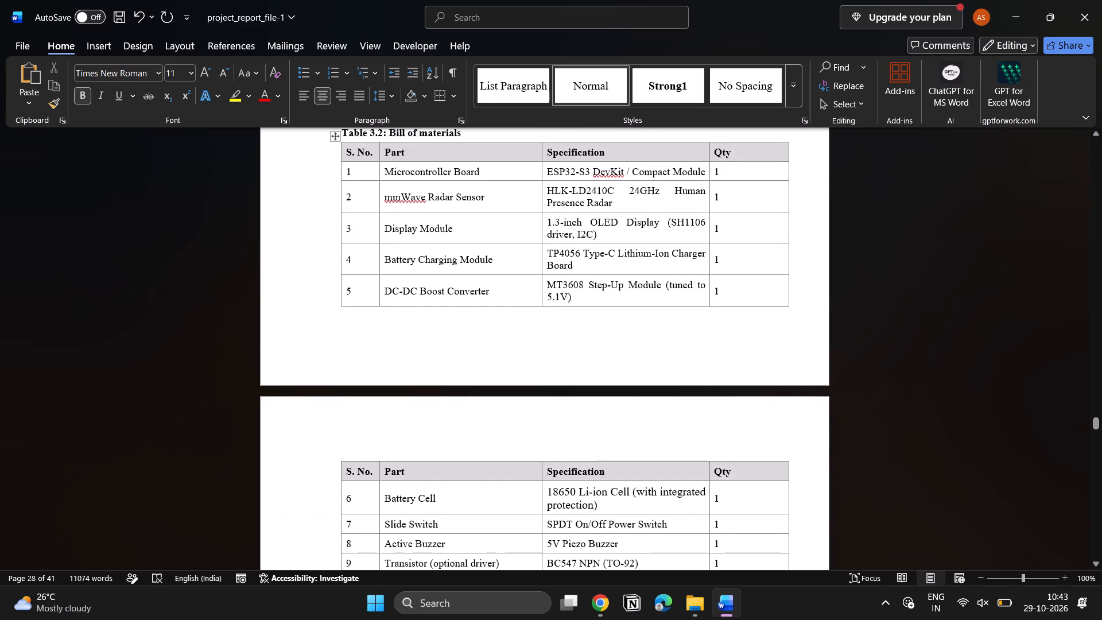
pyautogui.scroll(-1, 692, 501)
pyautogui.scroll(-1, 537, 482)
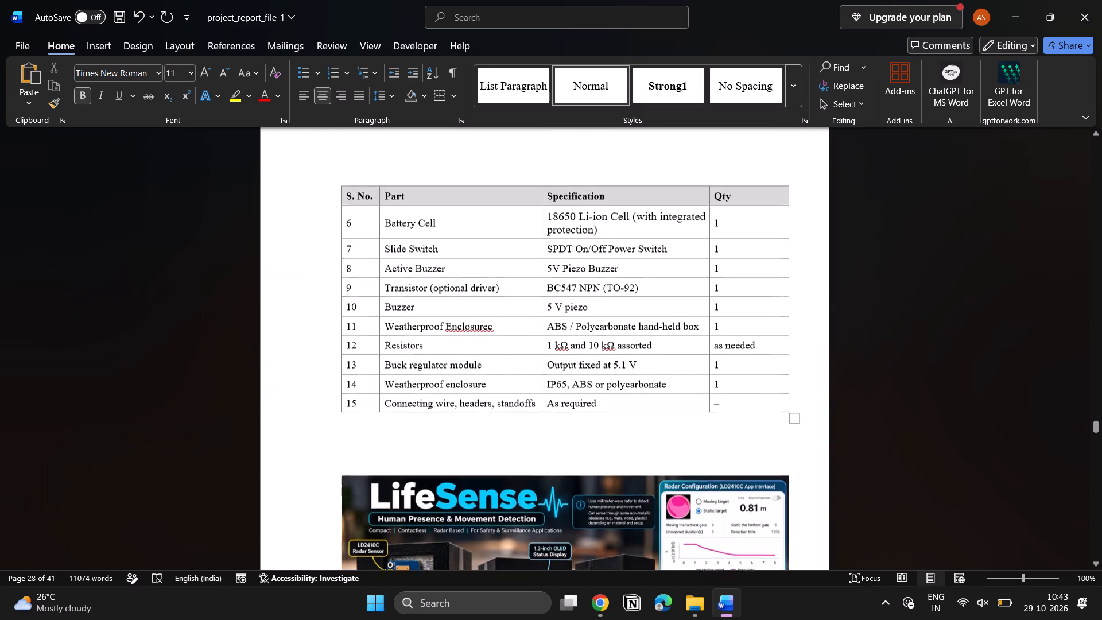
pyautogui.scroll(-2, 537, 482)
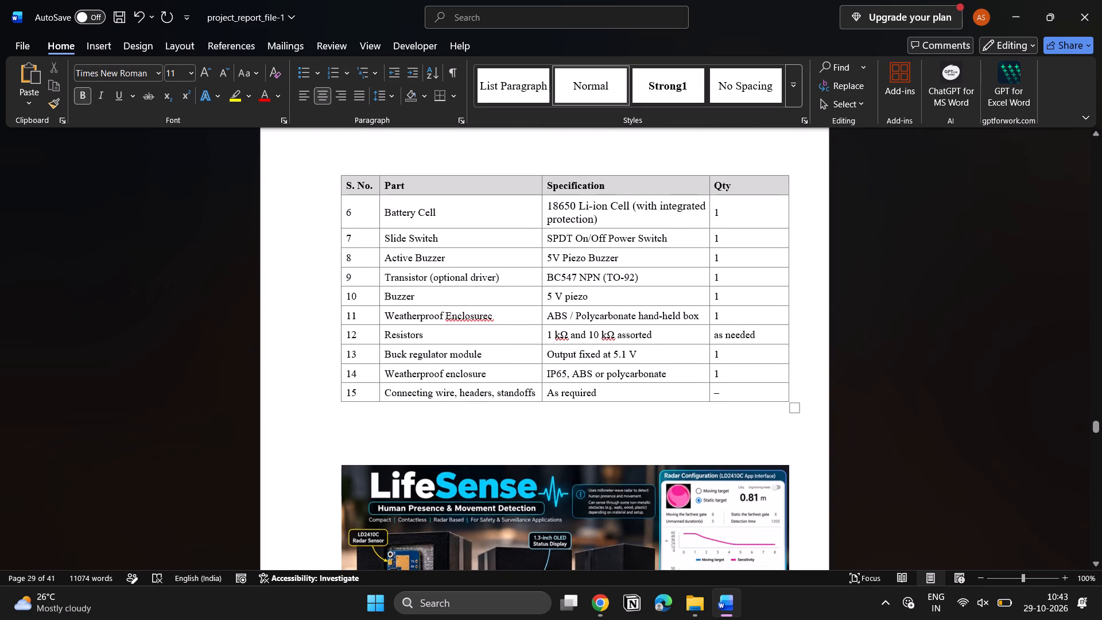
pyautogui.rightClick(482, 319)
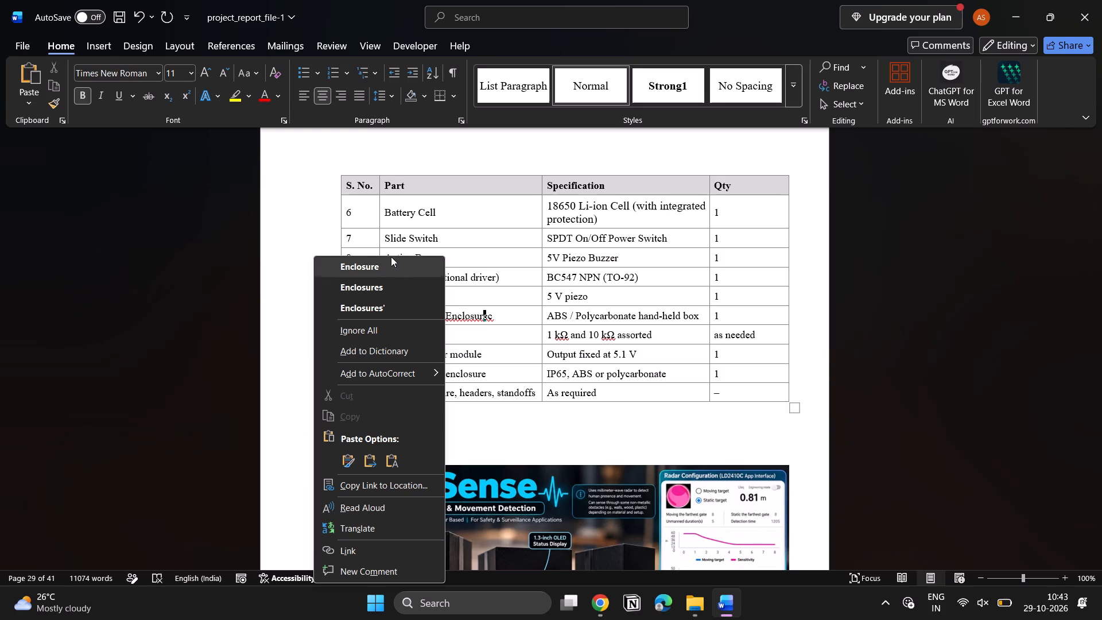
pyautogui.click(386, 269)
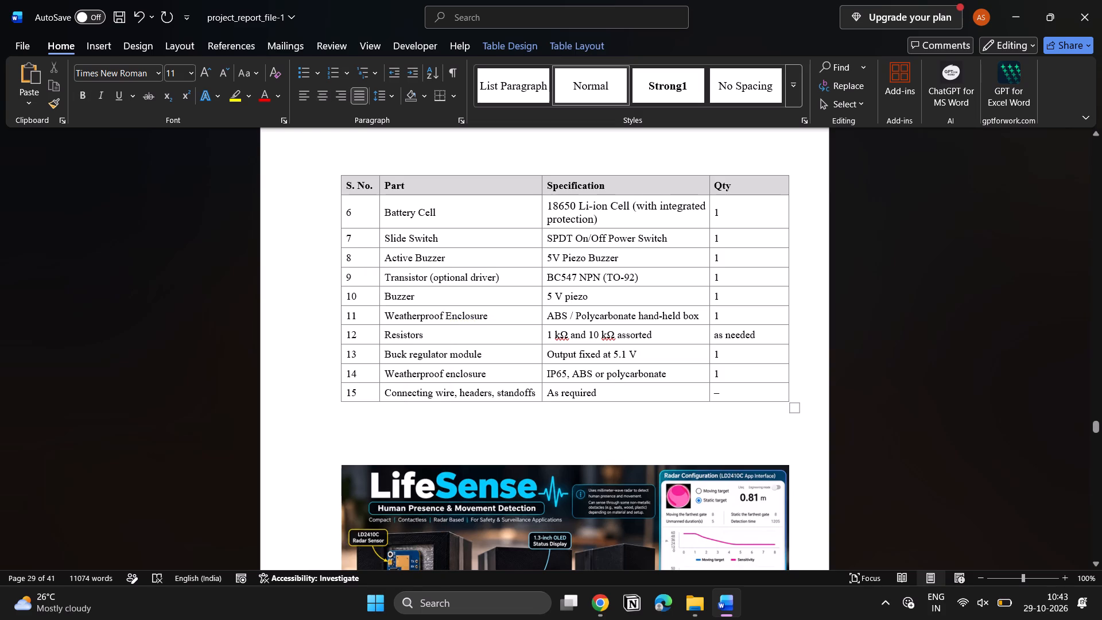
# Correct the misspelled "devive" in the Fig. 3.3 caption to "device".
pyautogui.scroll(-2, 570, 401)
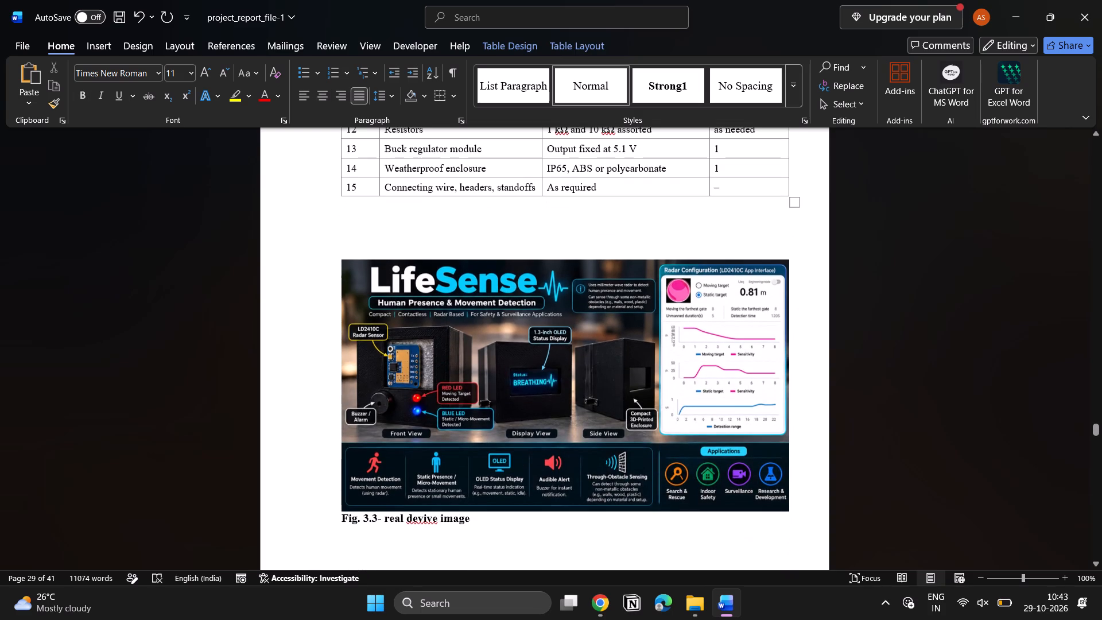
pyautogui.click(548, 401)
pyautogui.scroll(-1, 548, 401)
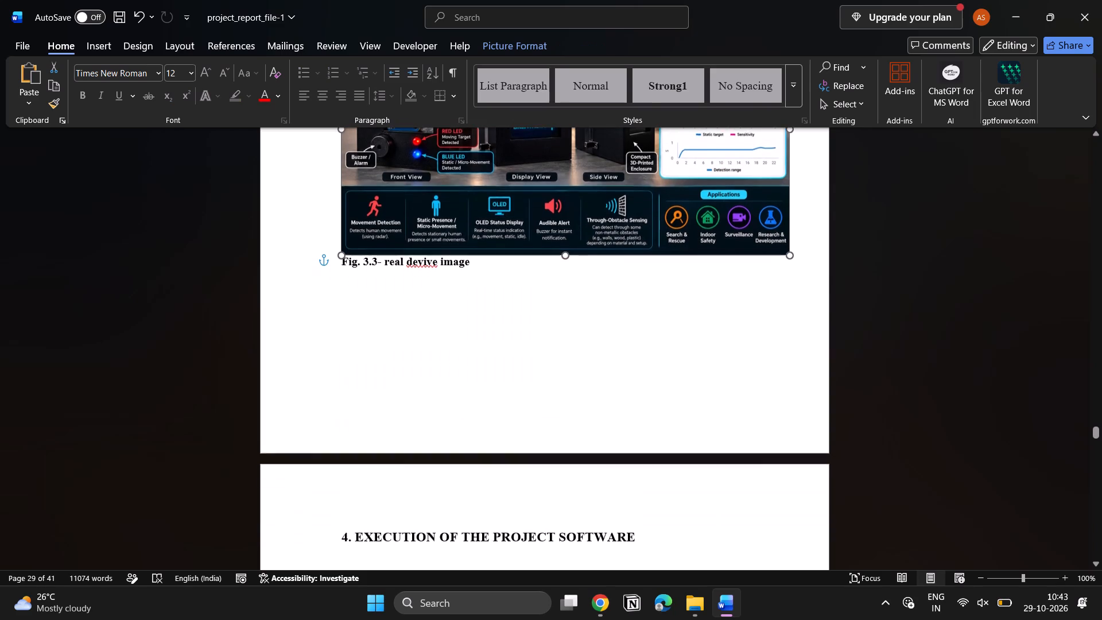
pyautogui.scroll(-1, 548, 401)
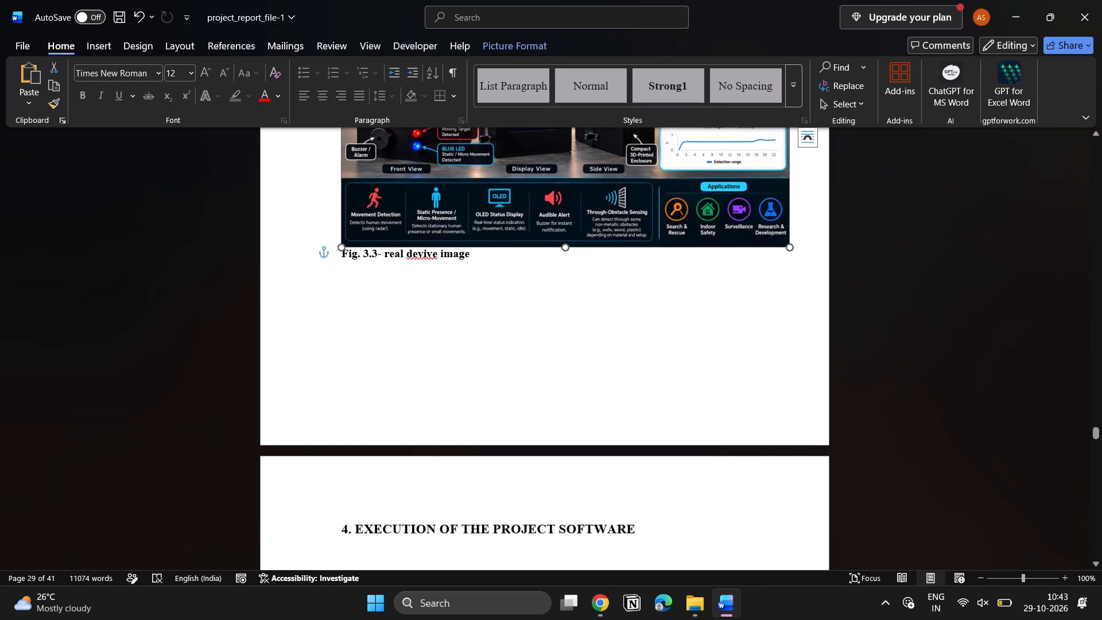
pyautogui.click(413, 256)
pyautogui.rightClick(413, 256)
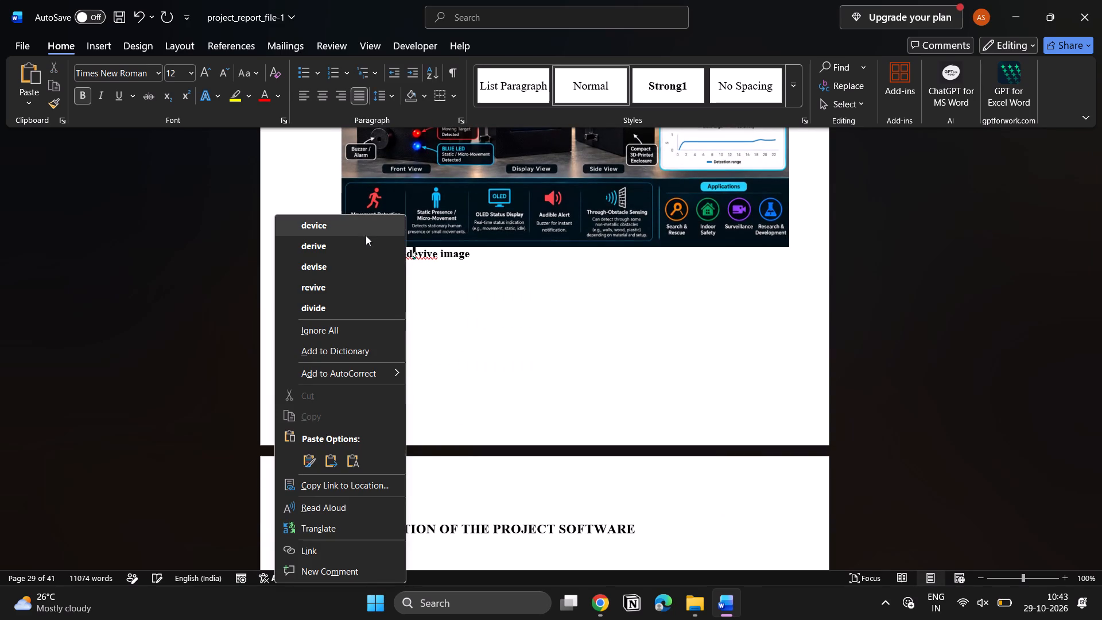
pyautogui.click(360, 228)
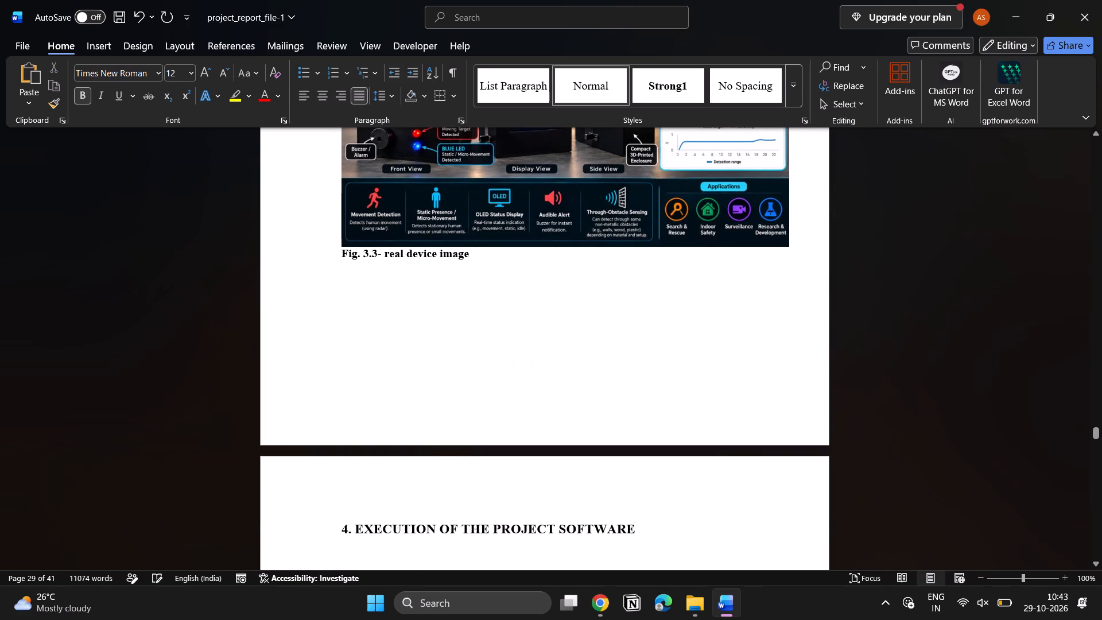
# Remove the blank lines above and below the "4.1 Software overview" heading.
pyautogui.scroll(-1, 505, 435)
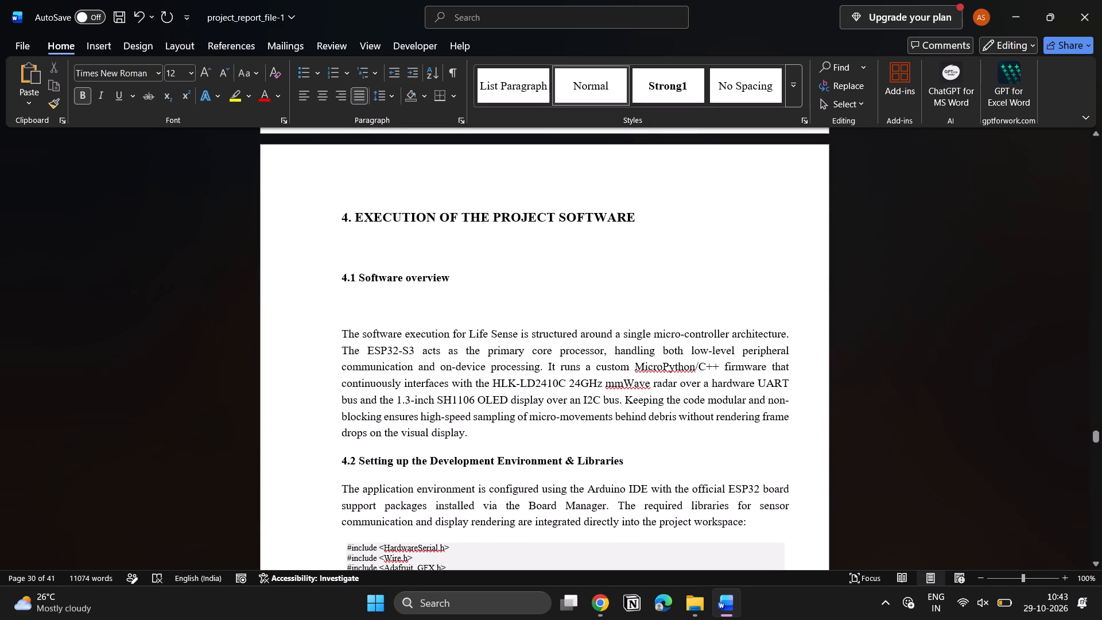
pyautogui.click(420, 248)
pyautogui.press('BackSpace')
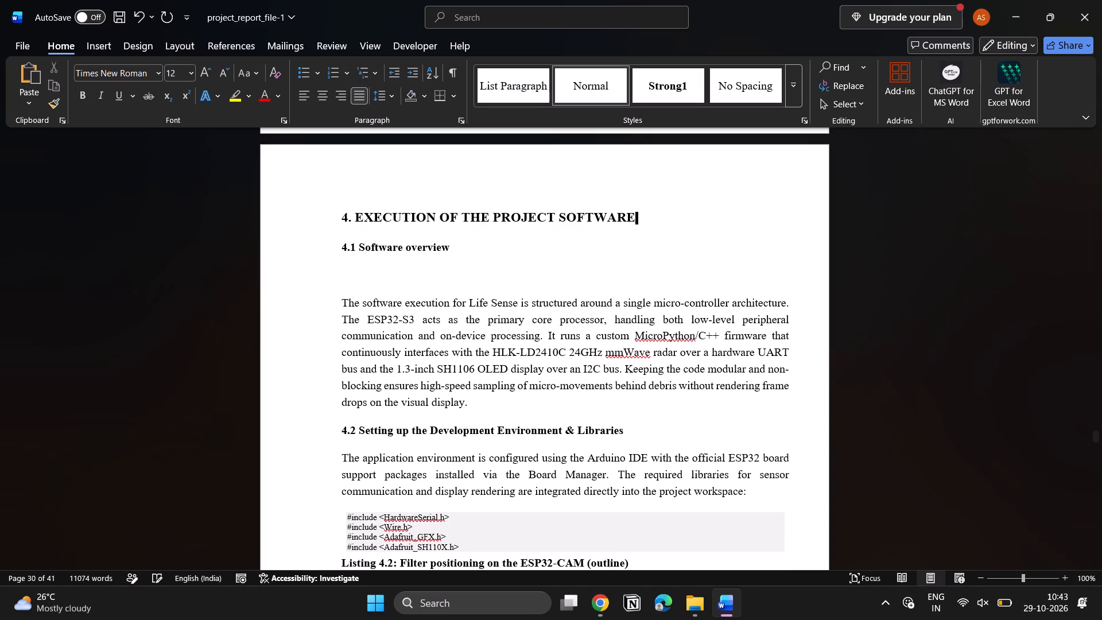
pyautogui.click(366, 279)
pyautogui.press('BackSpace')
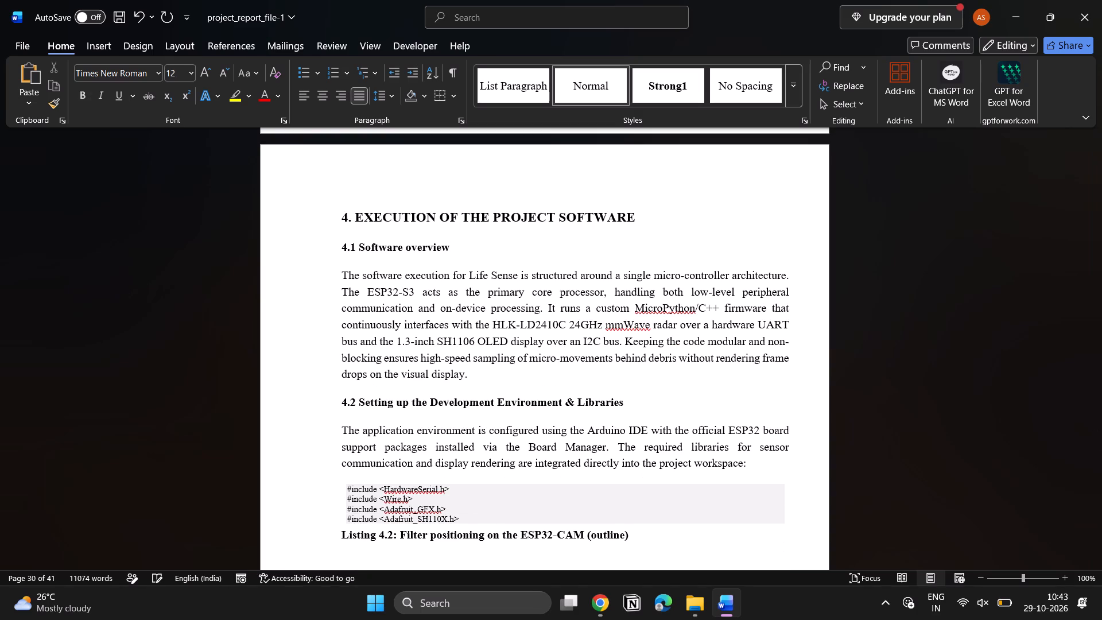
# Accept the suggested space before the parentheses of "setup" and "loop" in the Listing 4.3 code.
pyautogui.scroll(-1, 616, 394)
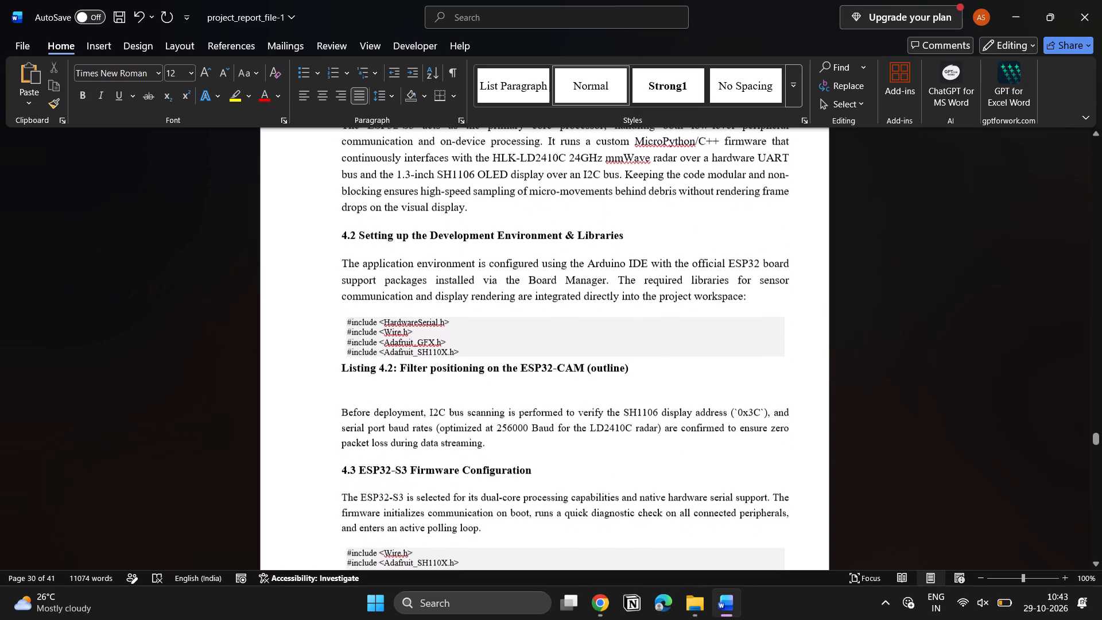
pyautogui.scroll(-1, 437, 469)
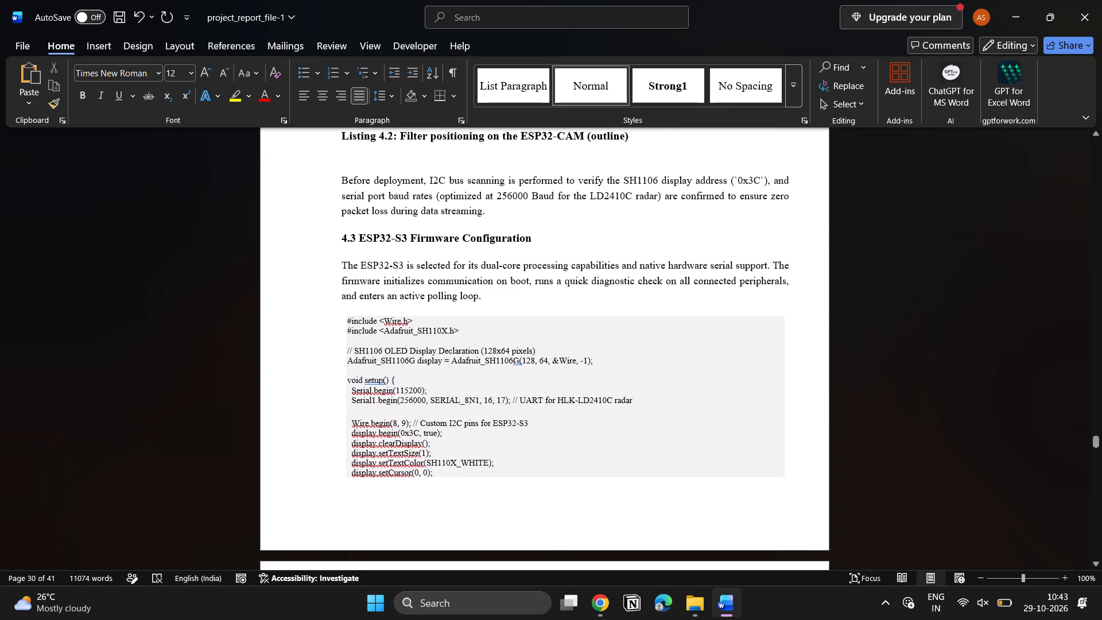
pyautogui.scroll(-1, 437, 469)
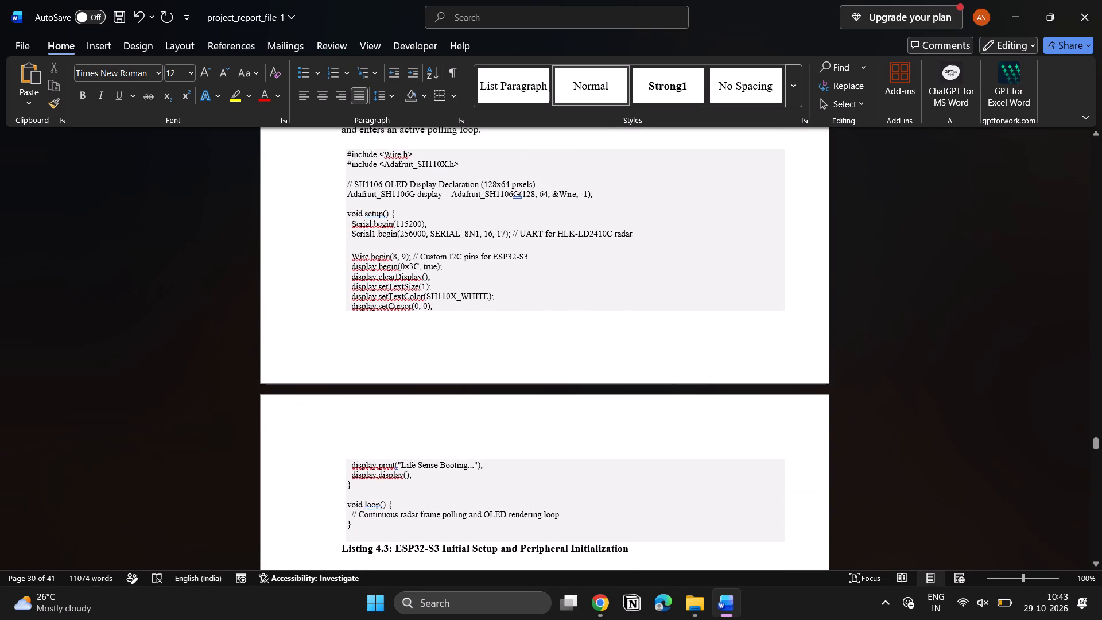
pyautogui.rightClick(377, 216)
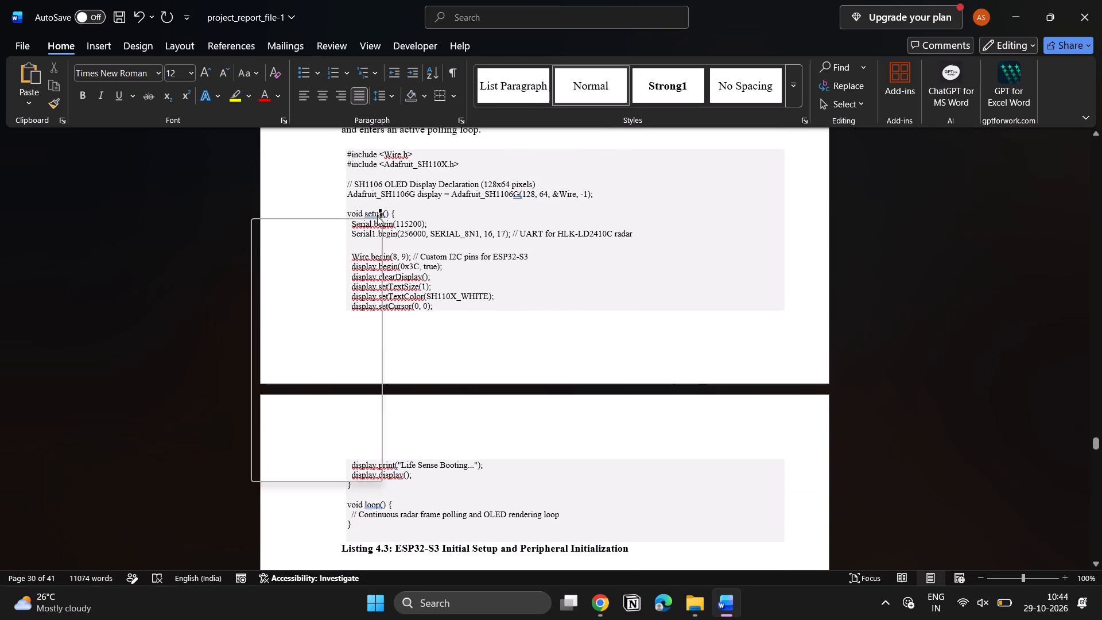
pyautogui.click(325, 225)
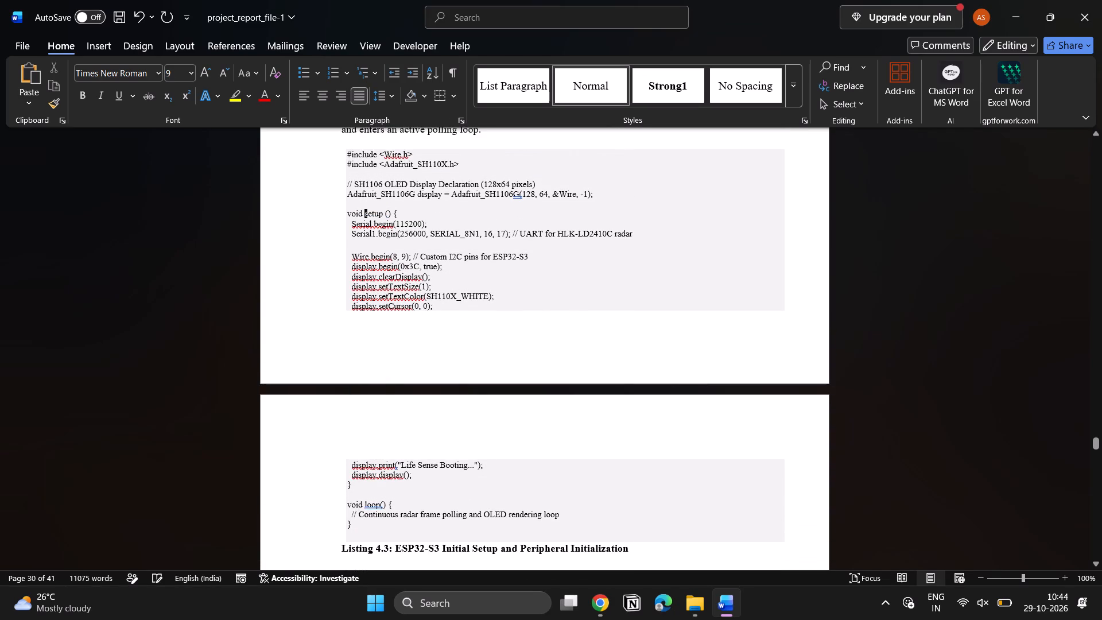
pyautogui.rightClick(369, 505)
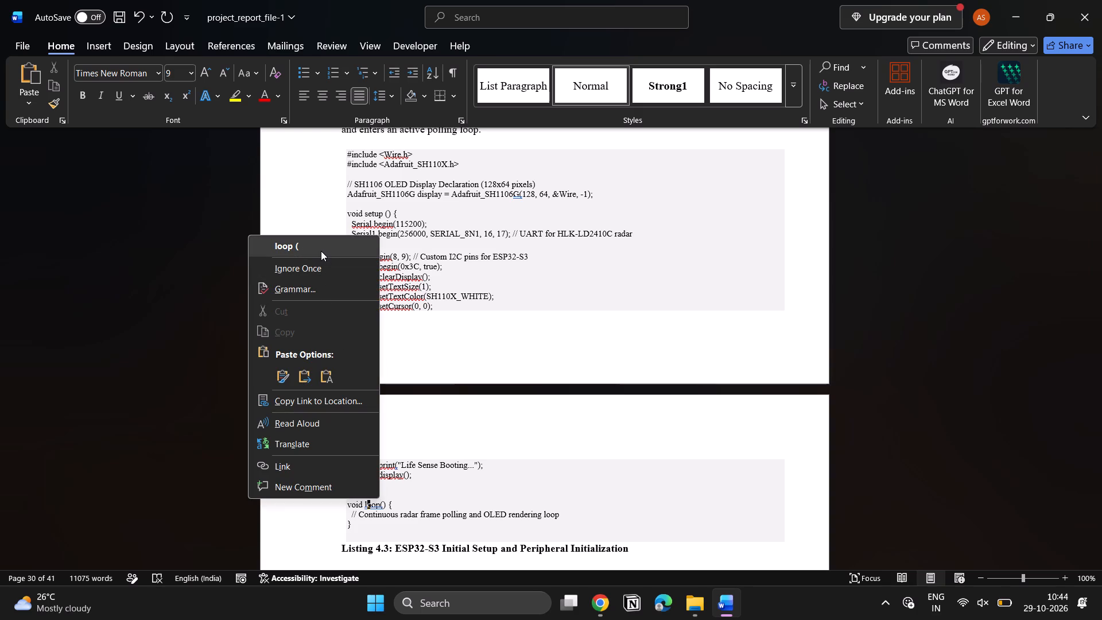
pyautogui.click(321, 251)
# Correct the misspelled "Extractionc" in the 4.4 Radar Signal Processing heading to "Extraction".
pyautogui.scroll(-2, 439, 386)
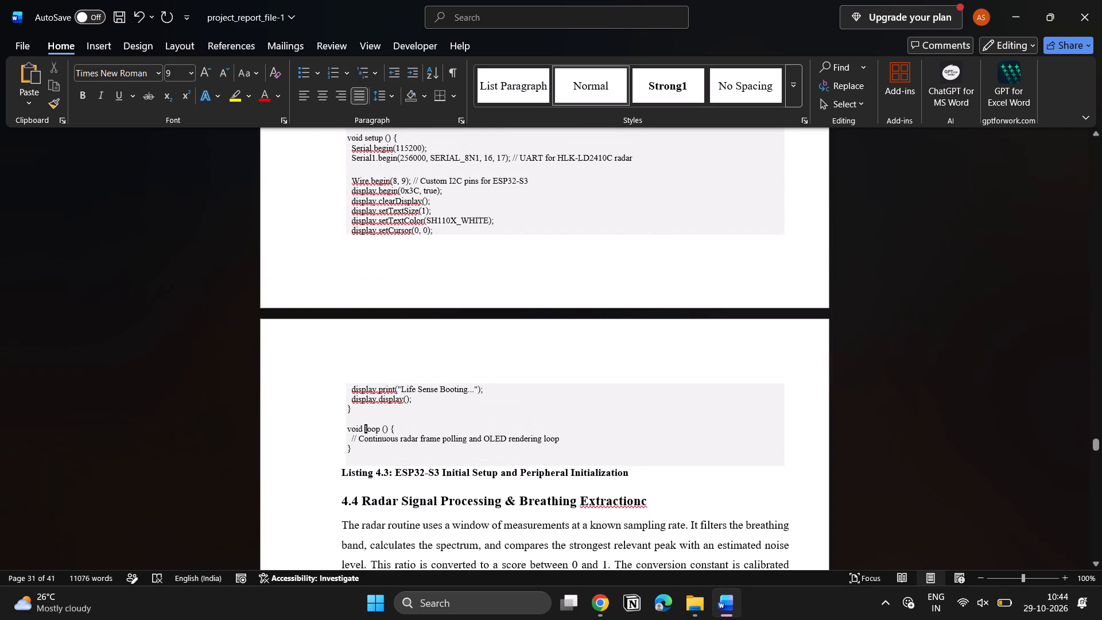
pyautogui.click(630, 505)
pyautogui.rightClick(630, 505)
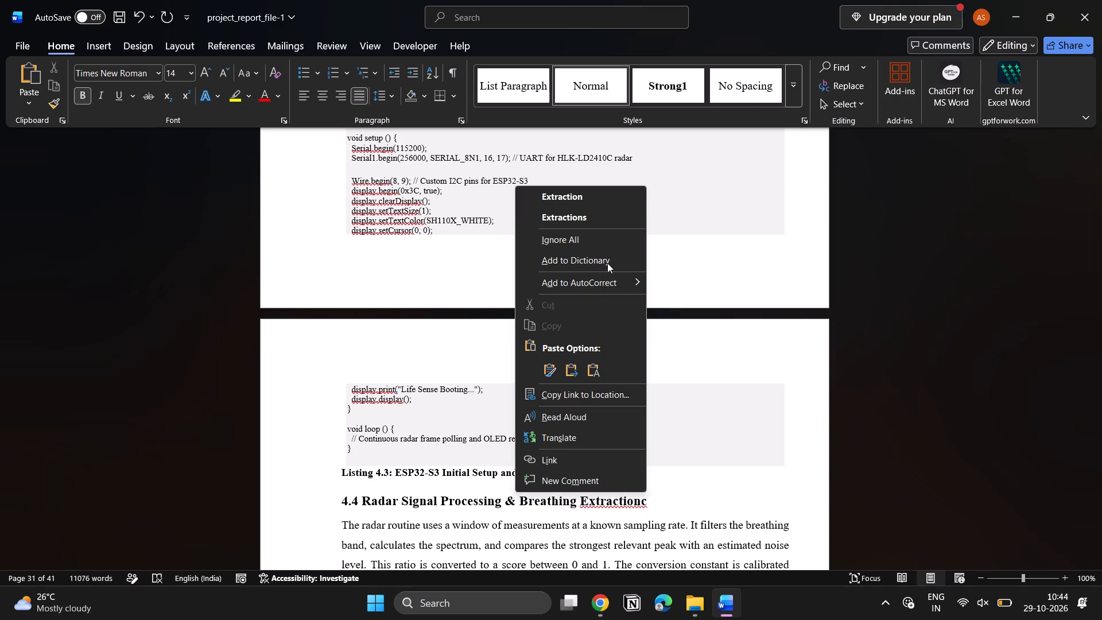
pyautogui.click(603, 199)
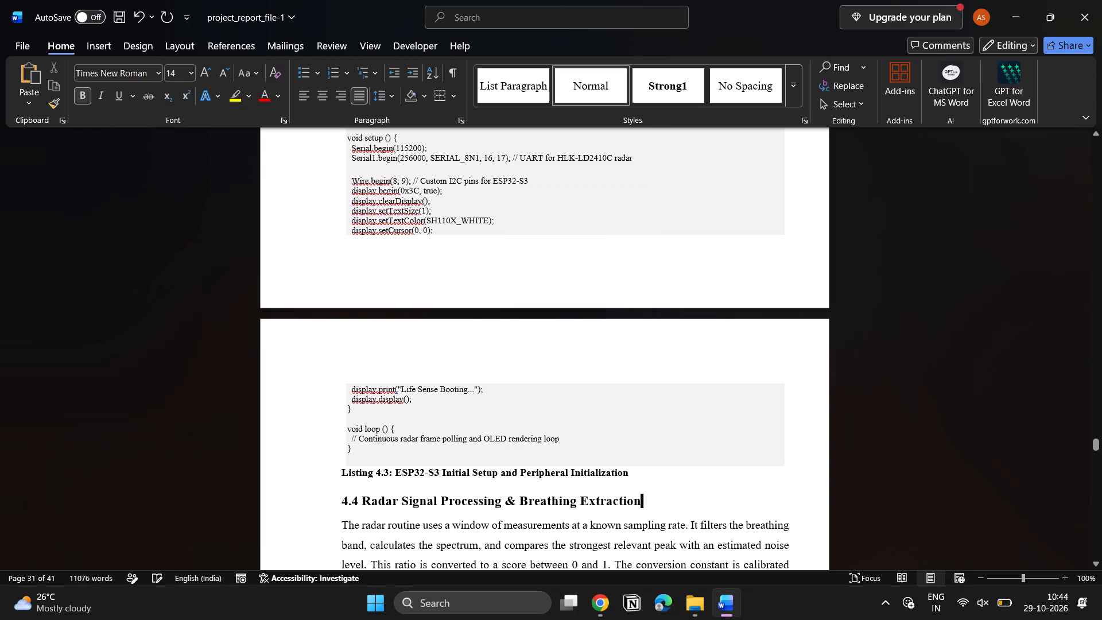
# Review sections 4.4 through 5.3 for spelling, spacing and layout problems.
pyautogui.scroll(-1, 643, 436)
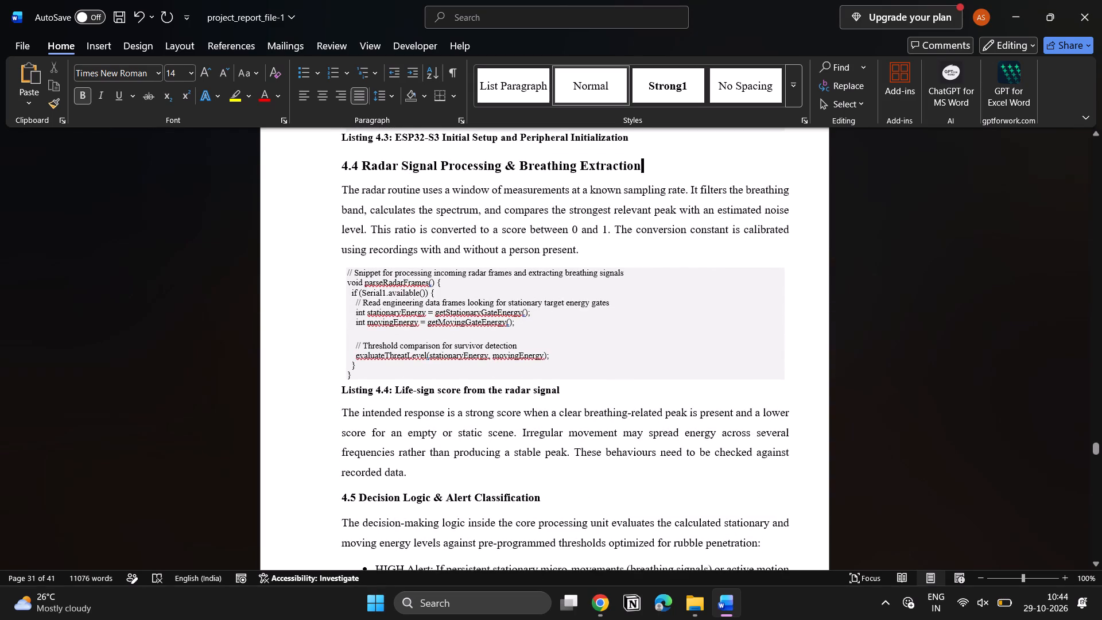
pyautogui.scroll(-2, 643, 436)
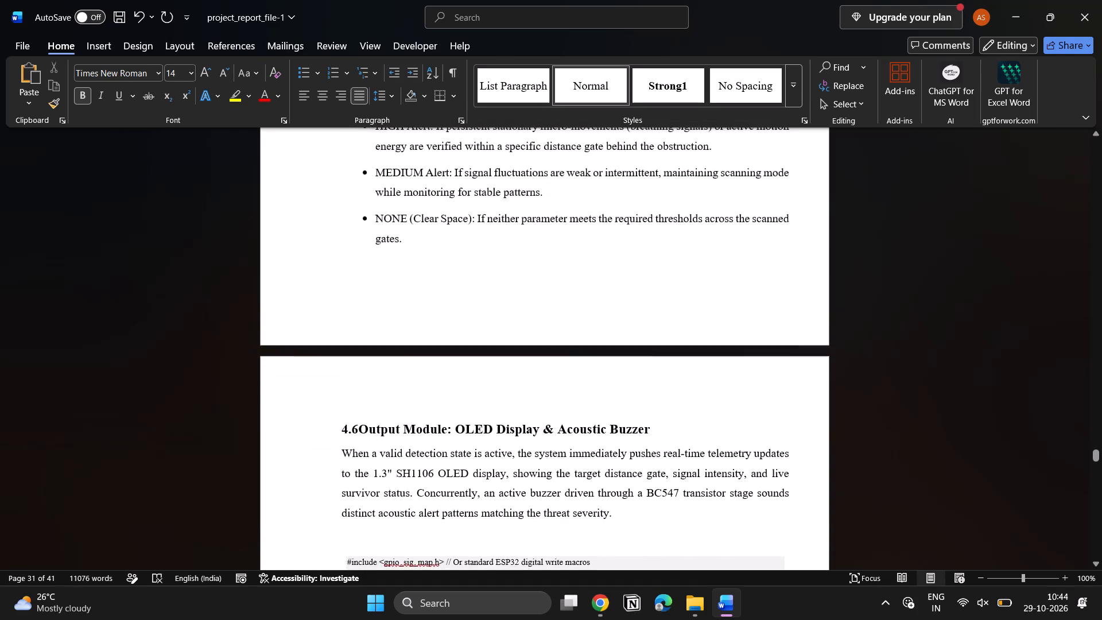
pyautogui.scroll(-2, 643, 436)
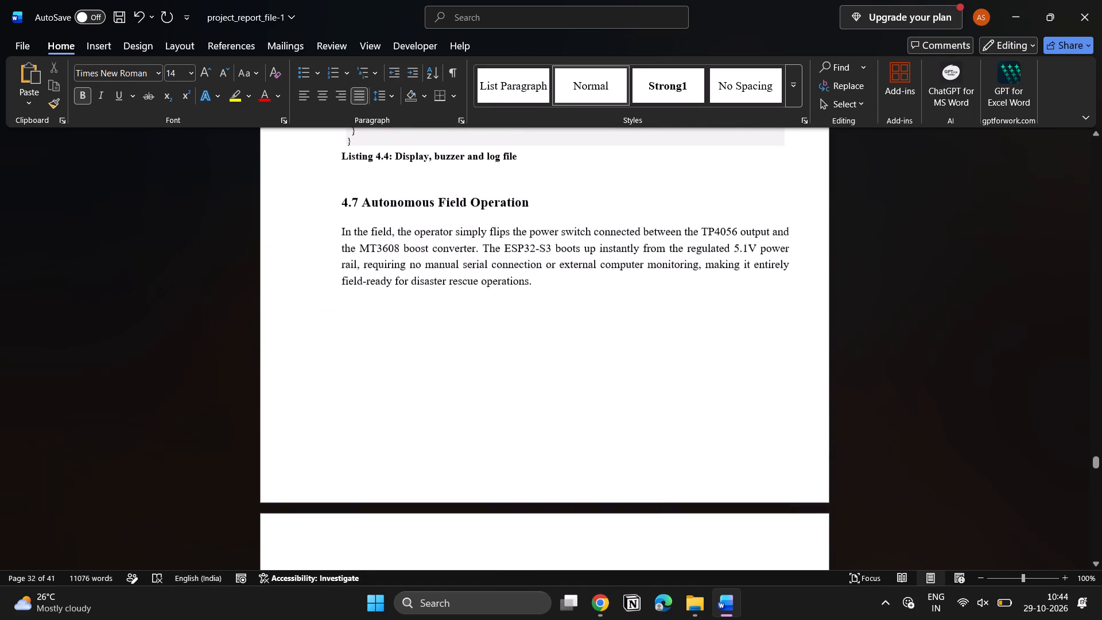
pyautogui.scroll(-1, 643, 436)
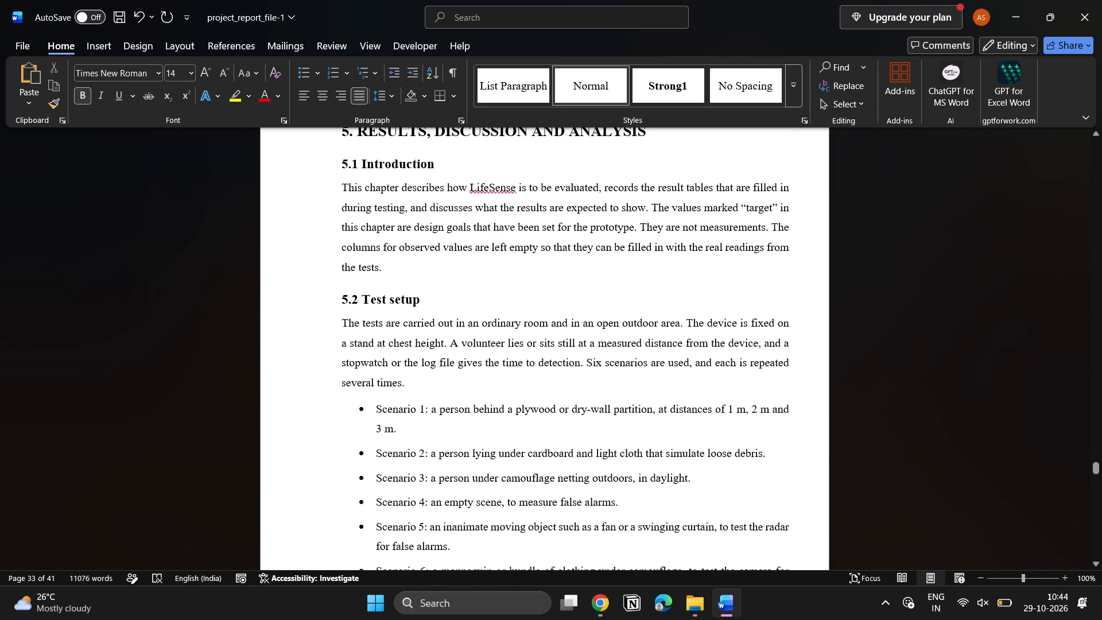
pyautogui.scroll(-2, 511, 435)
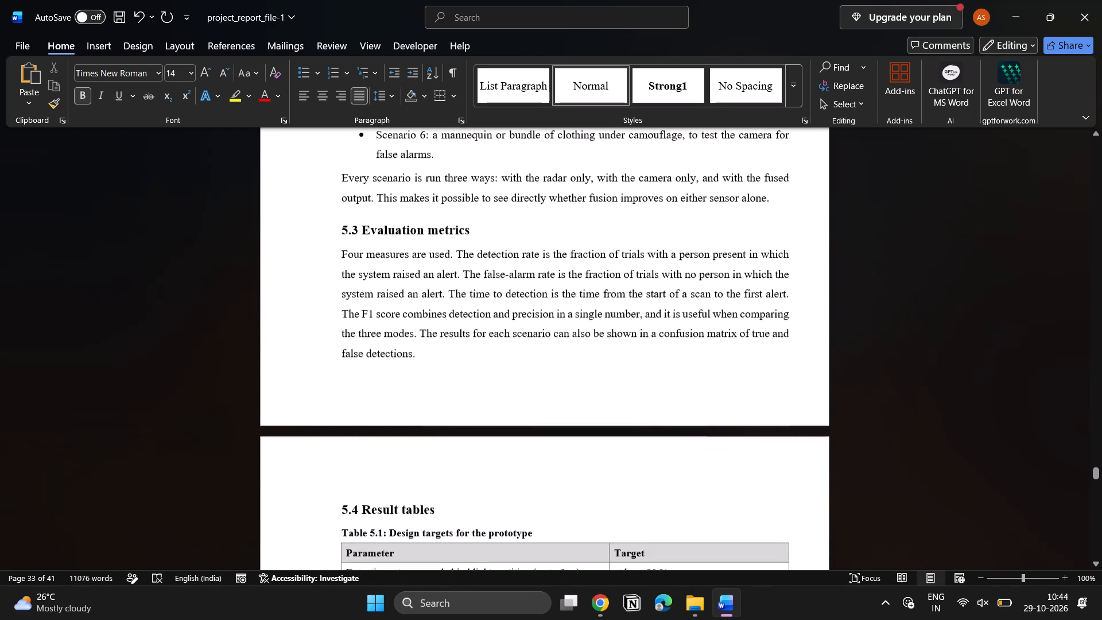
# Apply the plain black grid table style to Table 5.1 Design targets for the prototype.
pyautogui.scroll(-1, 509, 424)
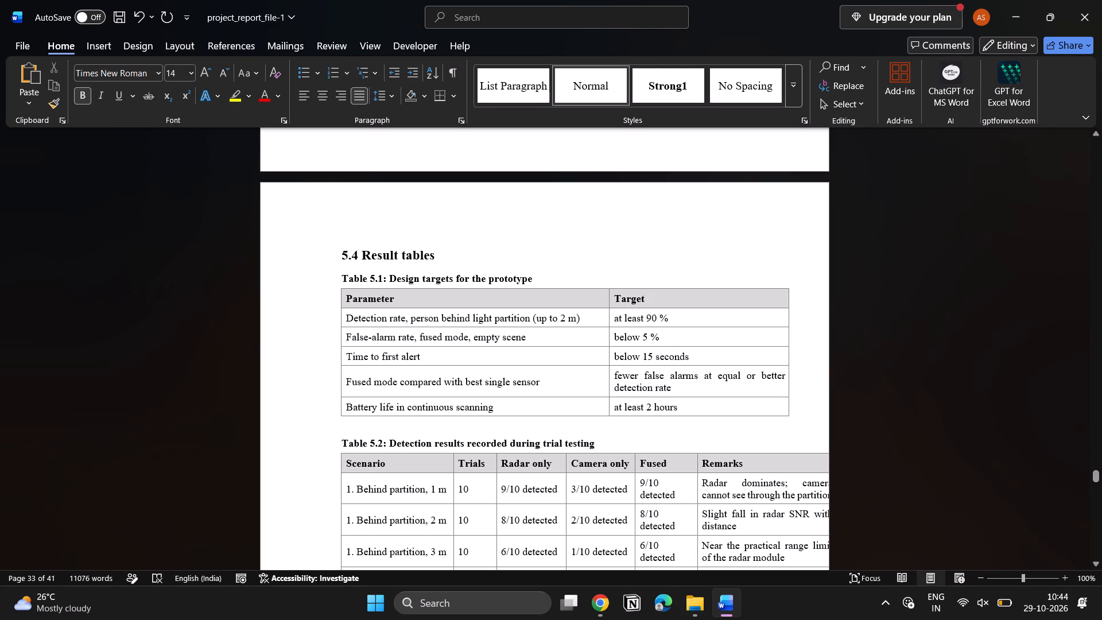
pyautogui.rightClick(414, 341)
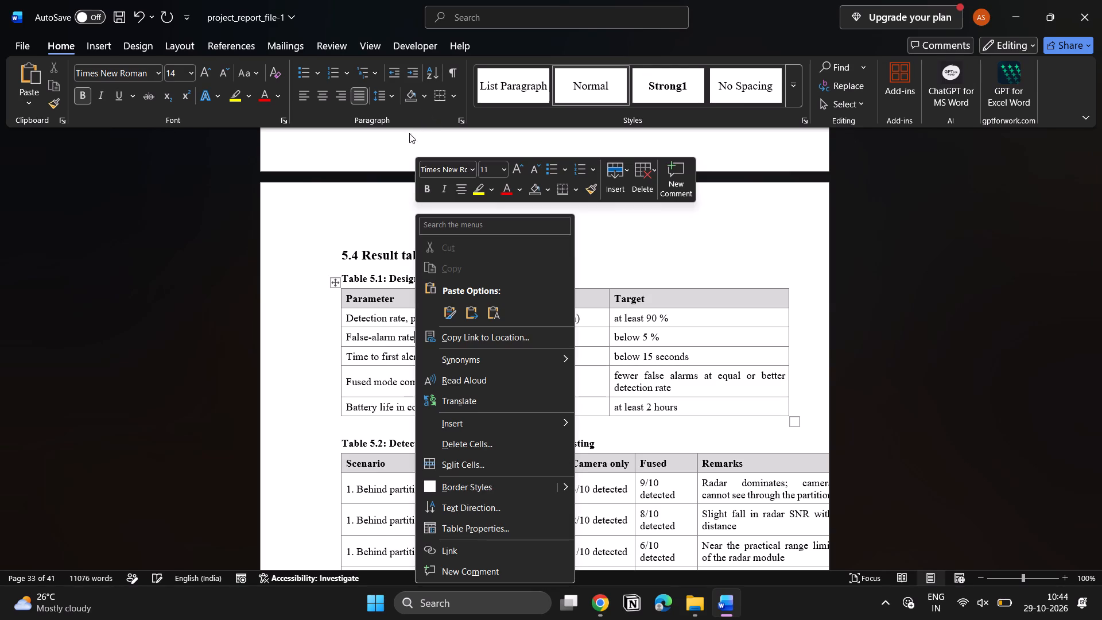
pyautogui.click(330, 282)
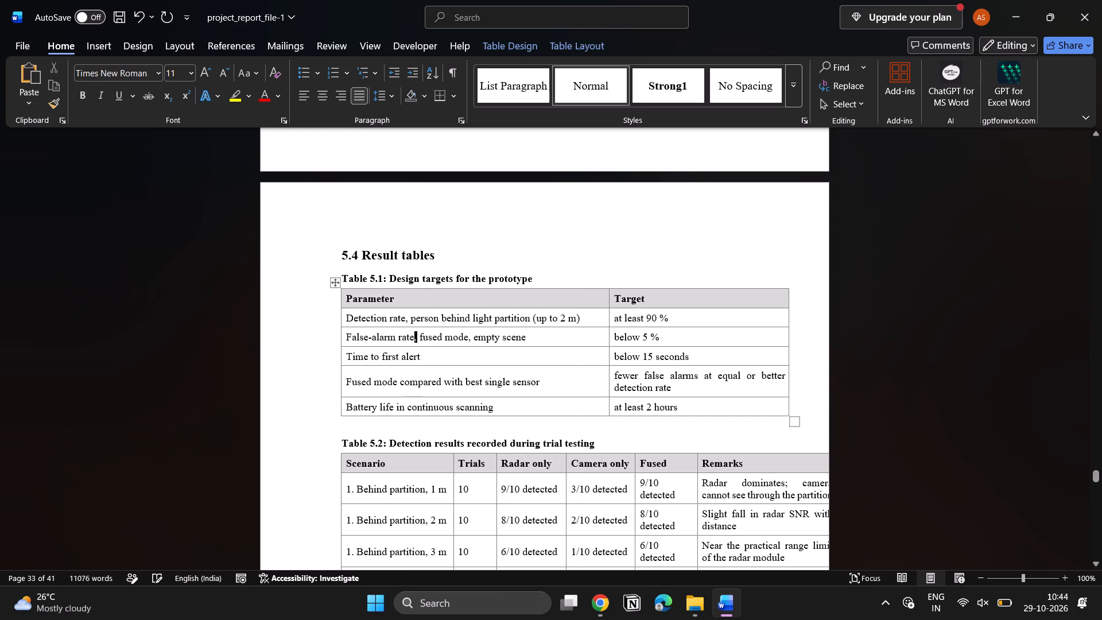
pyautogui.click(517, 36)
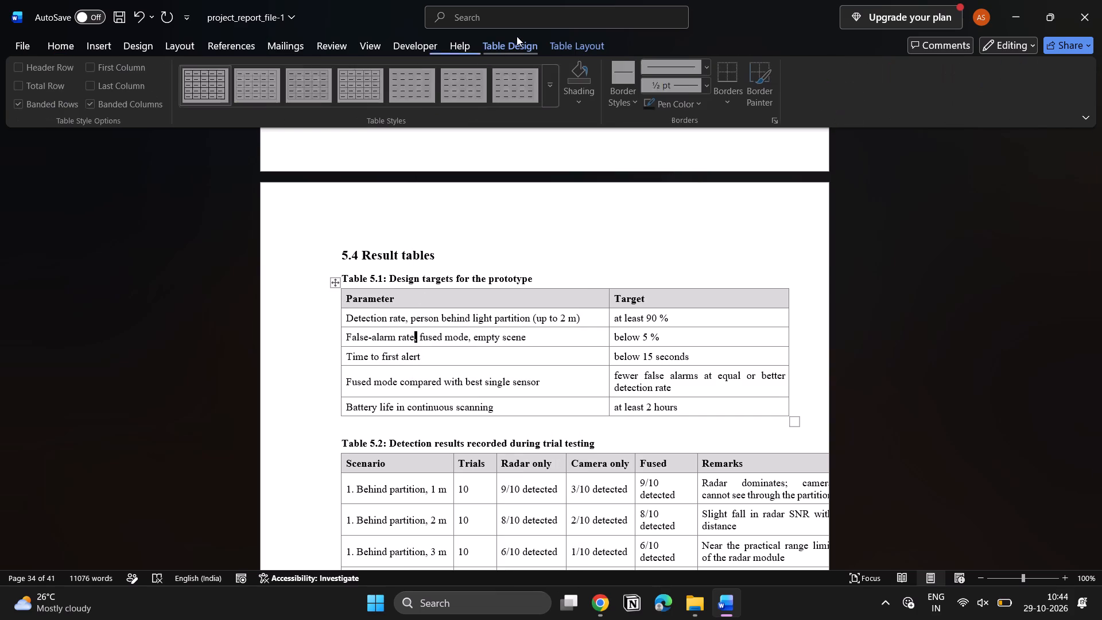
pyautogui.click(195, 82)
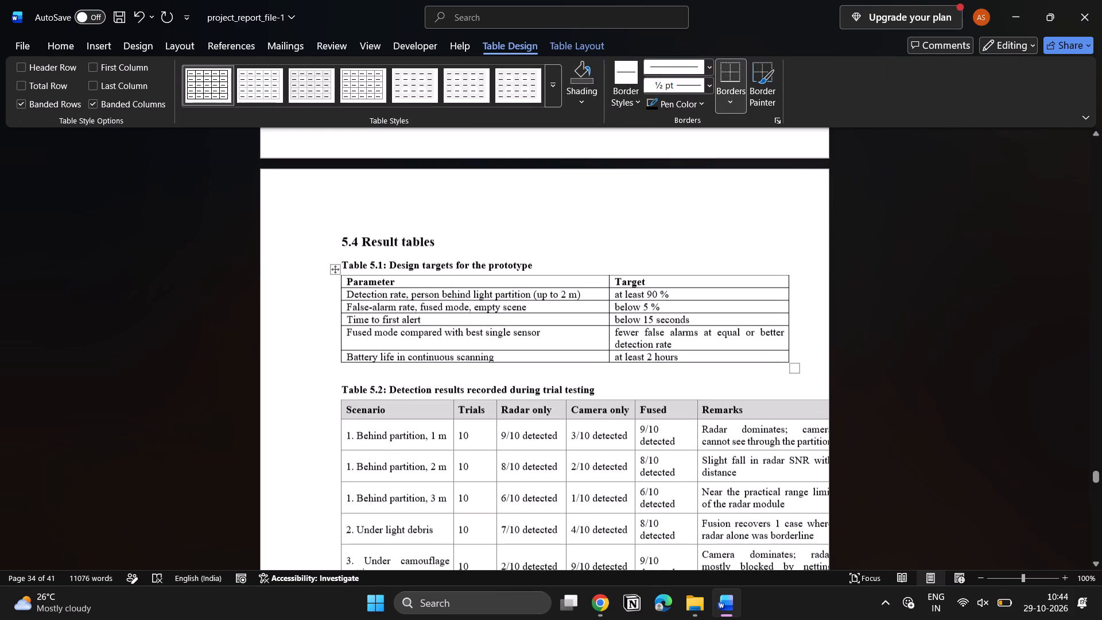
# Apply the plain black grid table style to the whole of Table 5.2 Detection results recorded during trial testing.
pyautogui.click(398, 434)
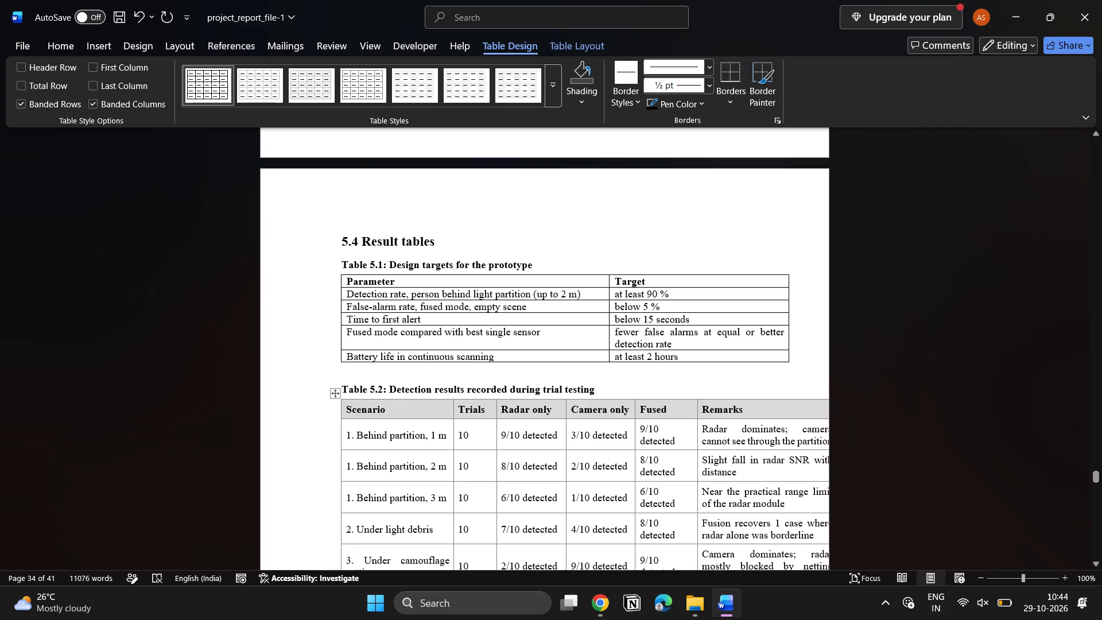
pyautogui.click(333, 390)
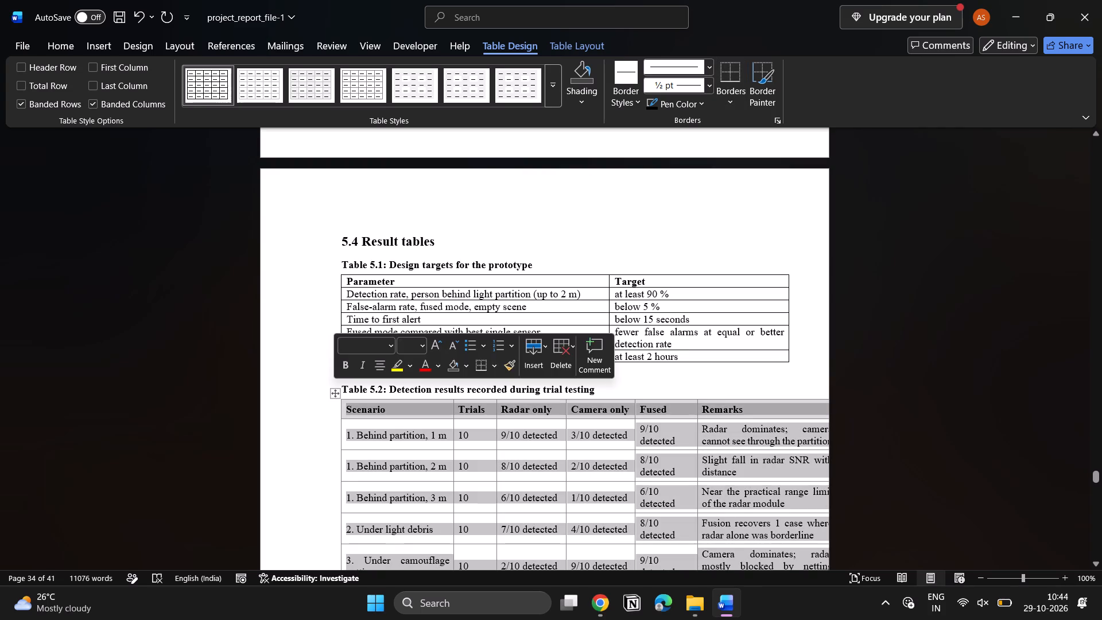
pyautogui.click(224, 84)
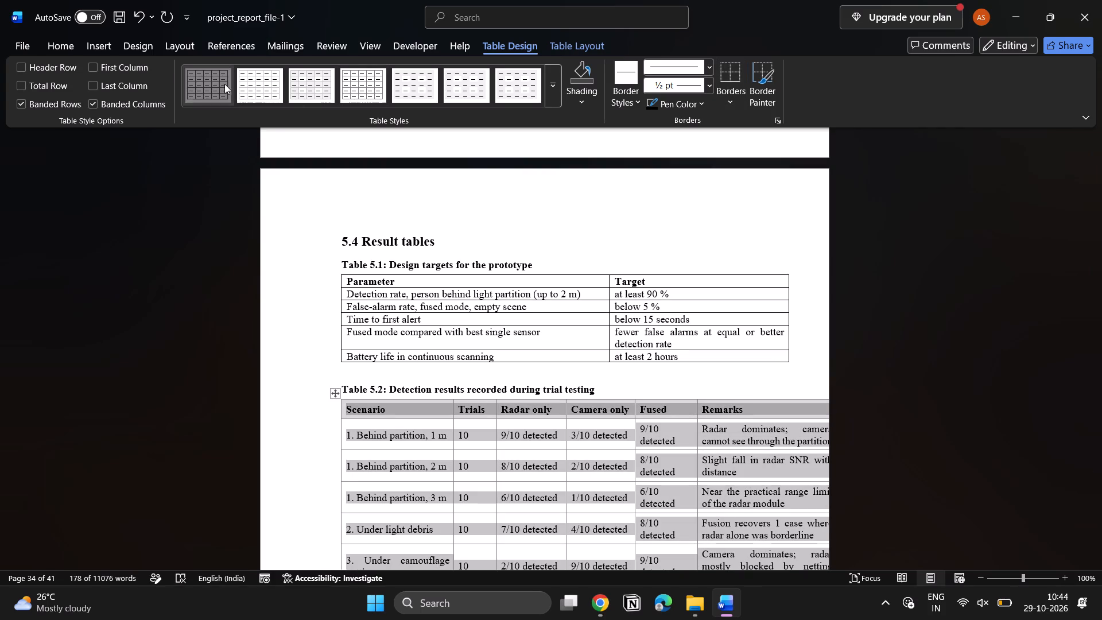
# Shrink Table 5.2 Detection results horizontally so its Remarks column fits within the page.
pyautogui.scroll(-1, 441, 342)
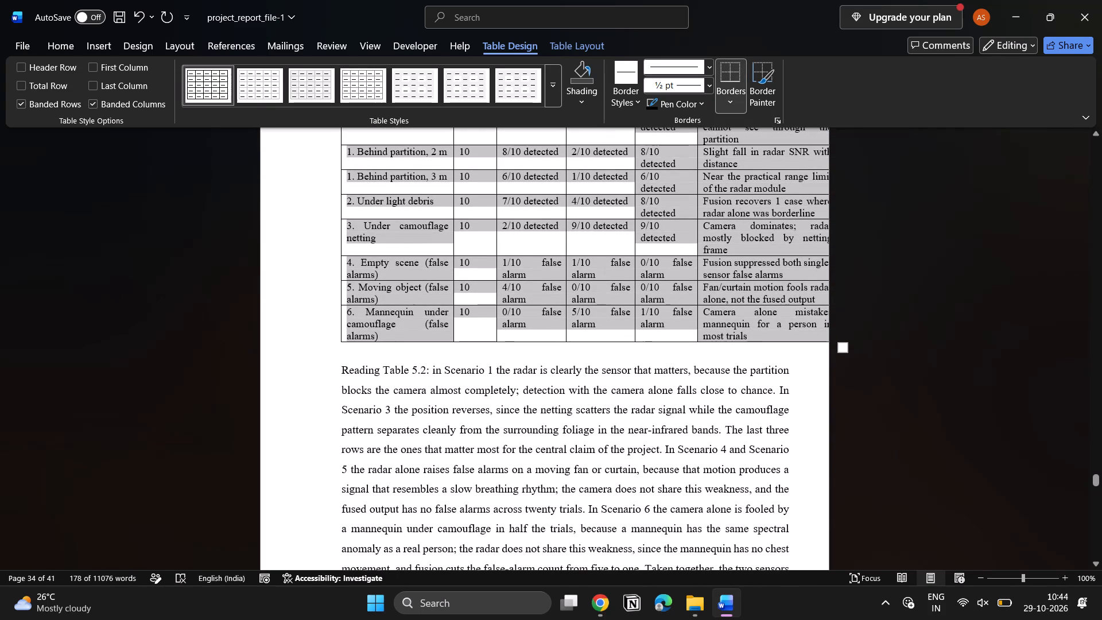
pyautogui.hscroll(-2, 713, 304)
pyautogui.moveTo(843, 346); pyautogui.dragTo(797, 341)
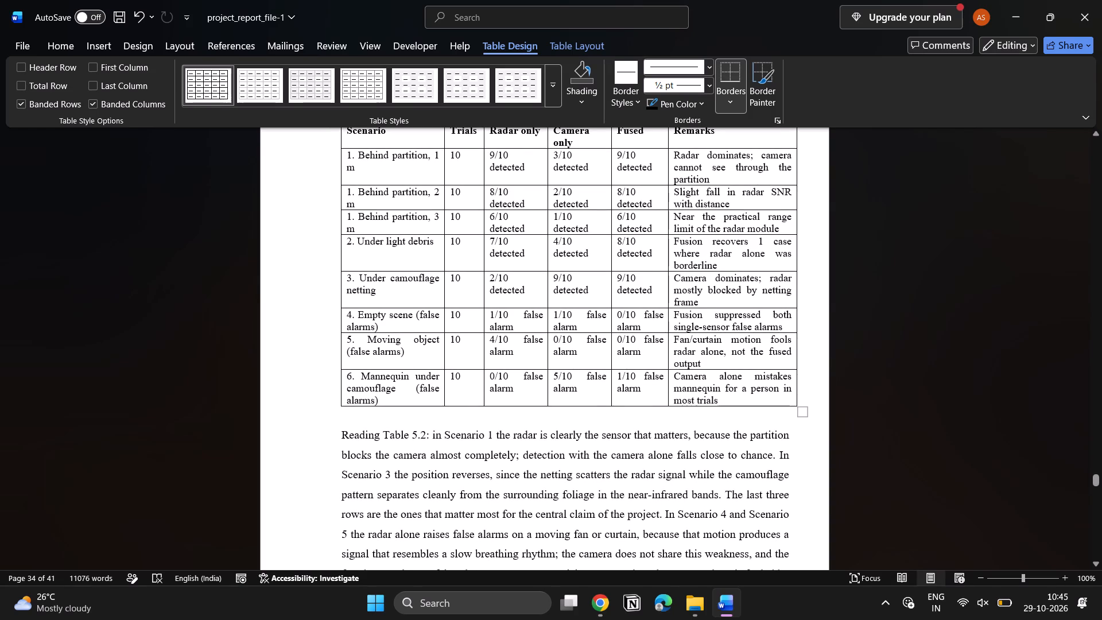
# Review the resized Table 5.2 and sections 5.5 through 5.8 for spelling, spacing and layout problems.
pyautogui.scroll(-4, 441, 320)
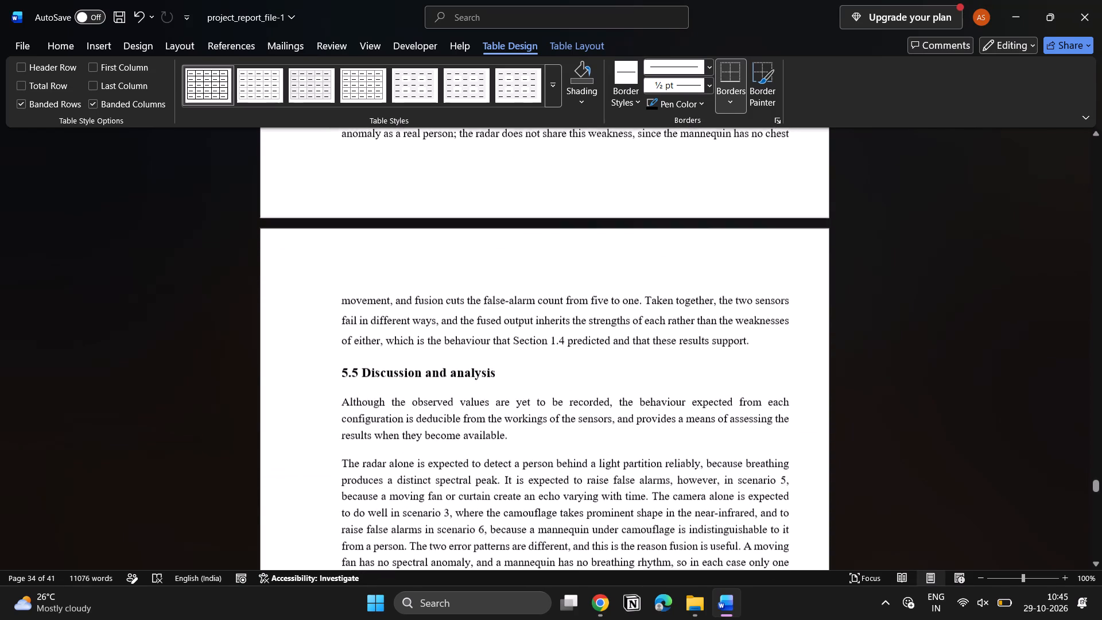
pyautogui.scroll(-2, 441, 320)
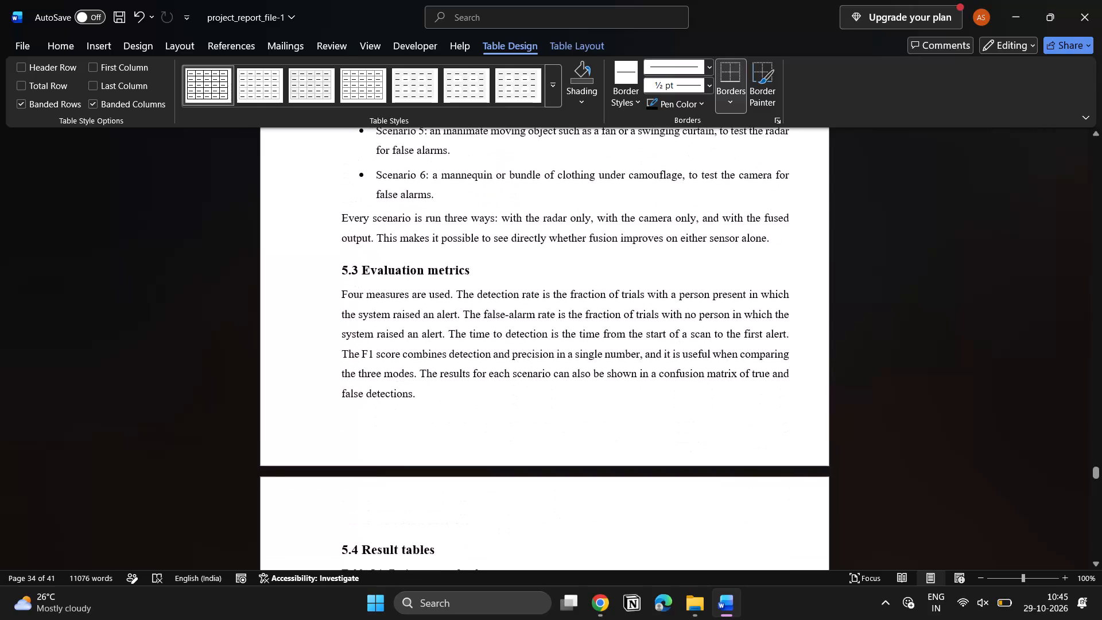
pyautogui.scroll(-2, 441, 320)
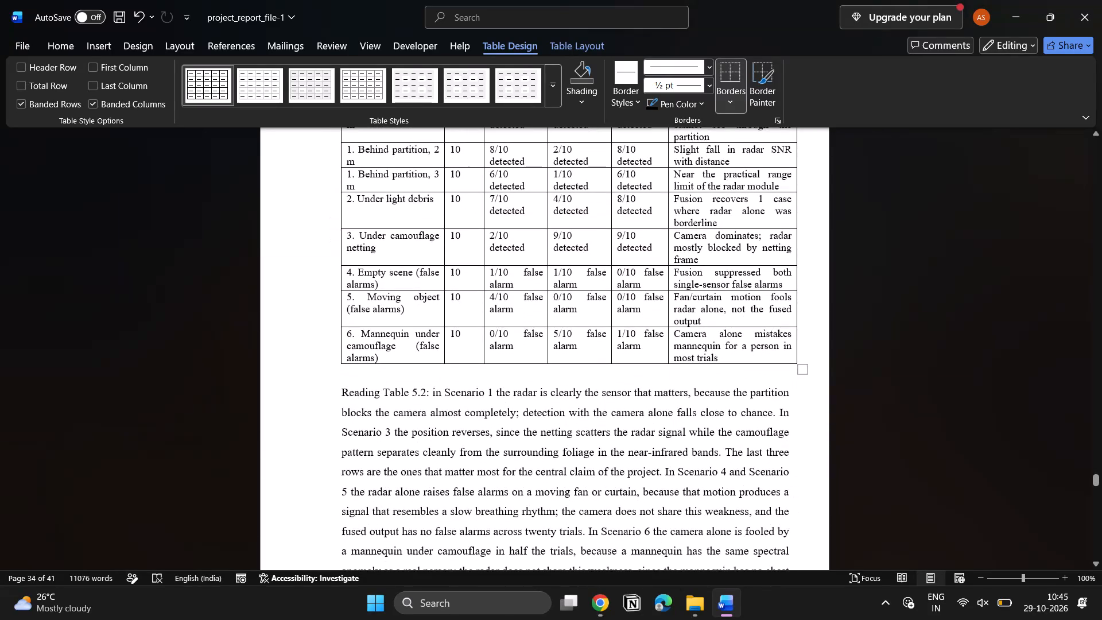
pyautogui.scroll(-2, 441, 320)
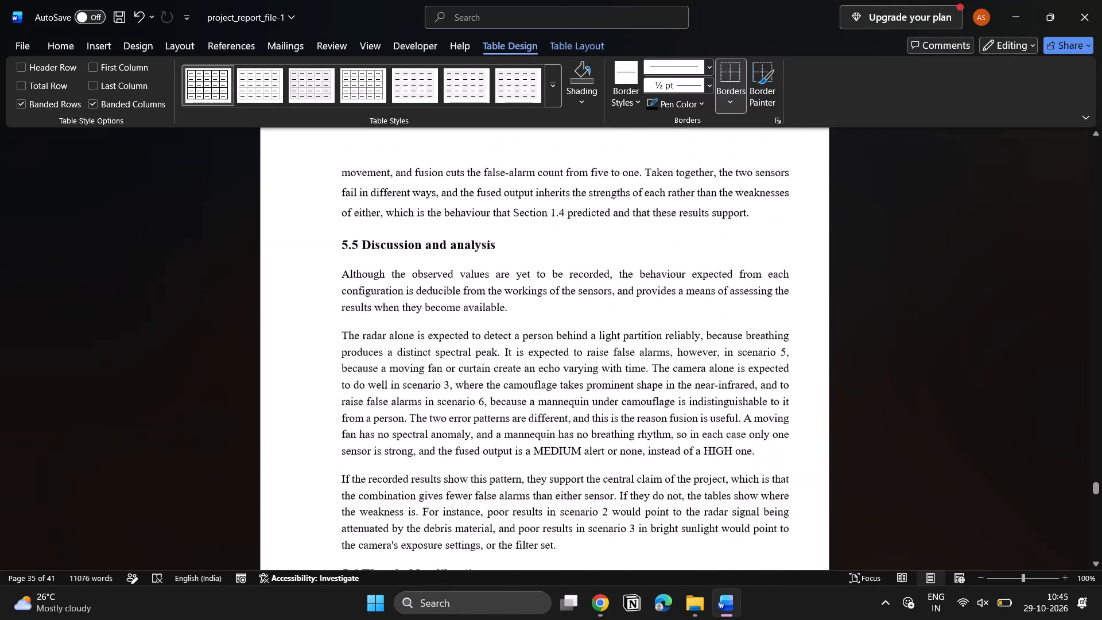
pyautogui.scroll(-2, 441, 320)
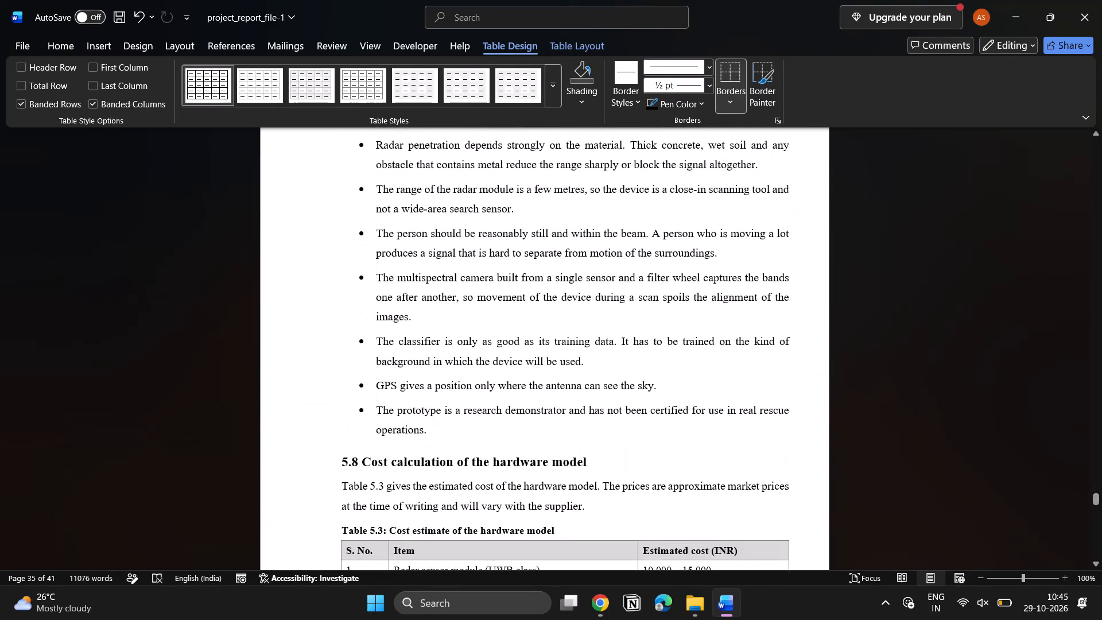
pyautogui.scroll(-2, 441, 320)
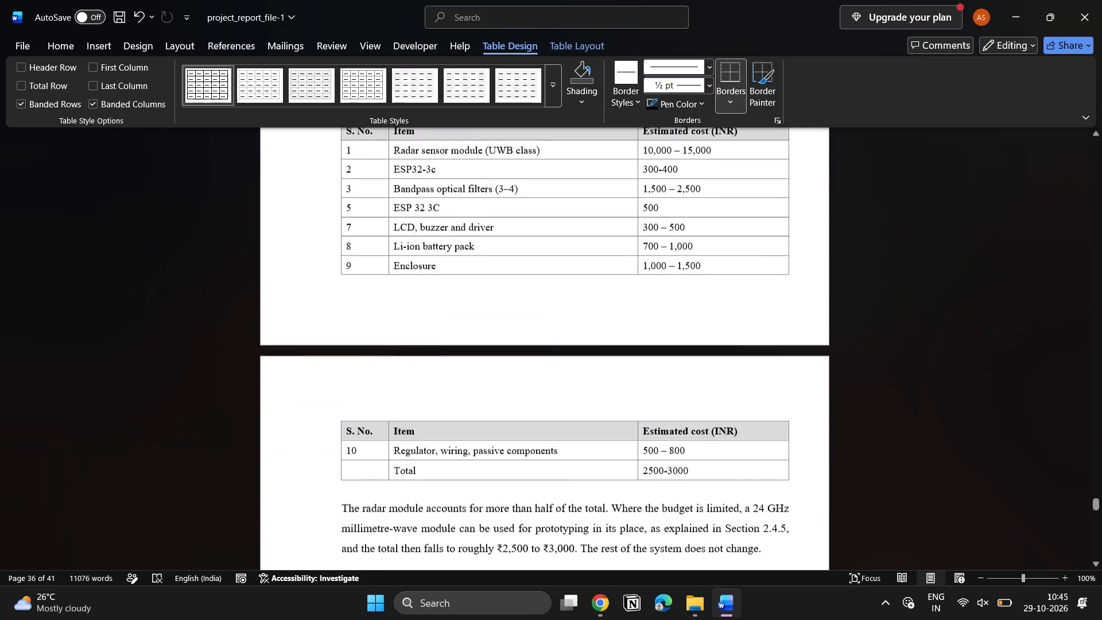
# Apply the plain black grid table style to the whole of Table 5.3 Cost estimate of the hardware model.
pyautogui.scroll(1, 378, 206)
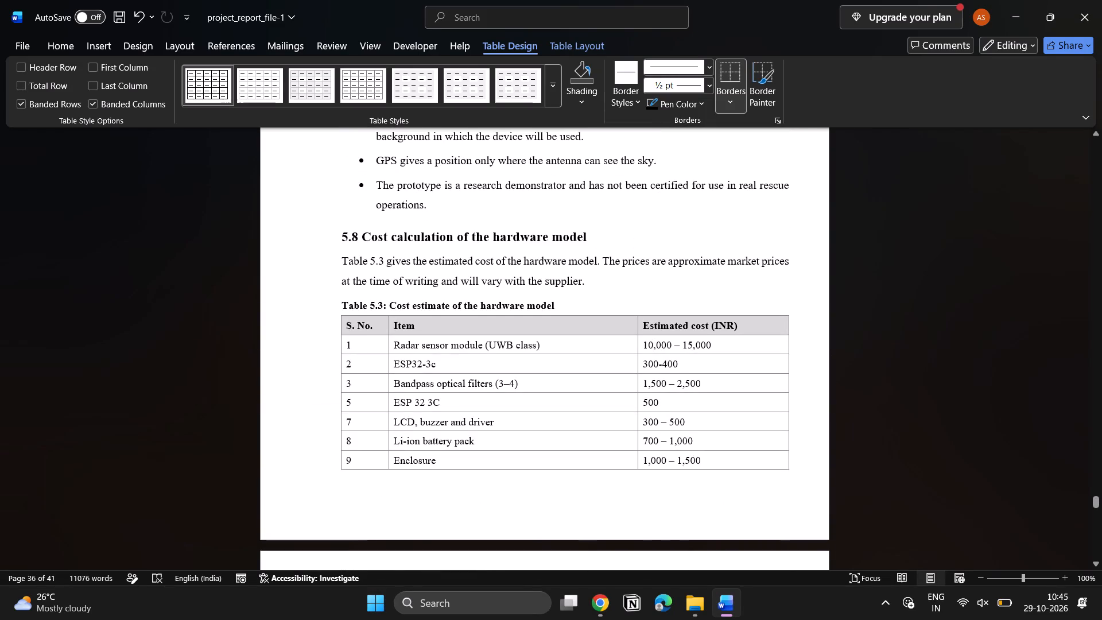
pyautogui.click(348, 325)
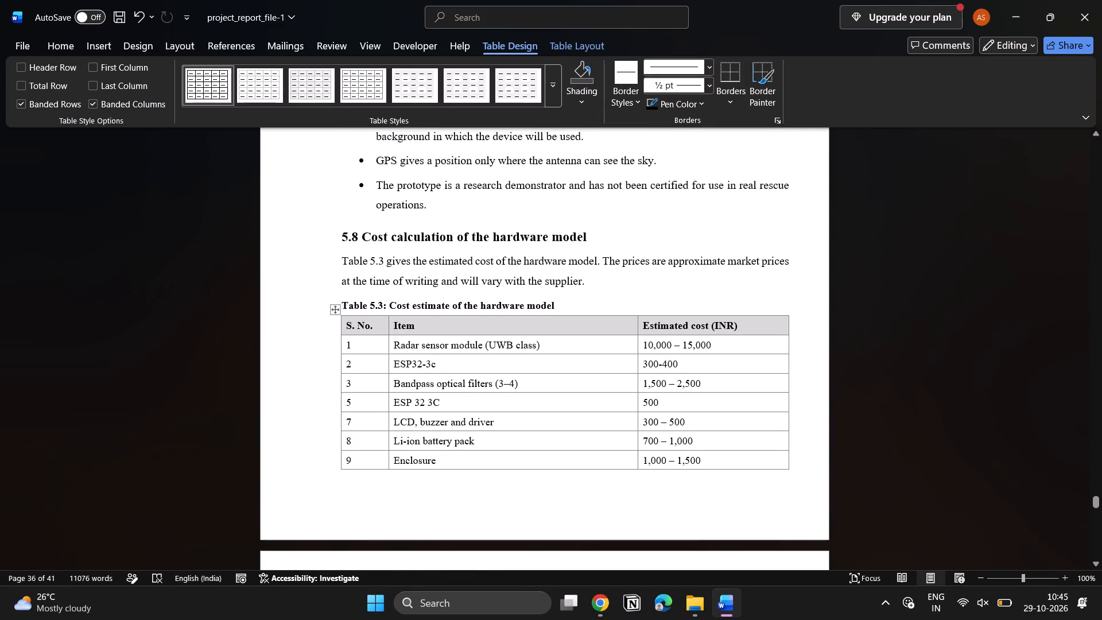
pyautogui.click(331, 302)
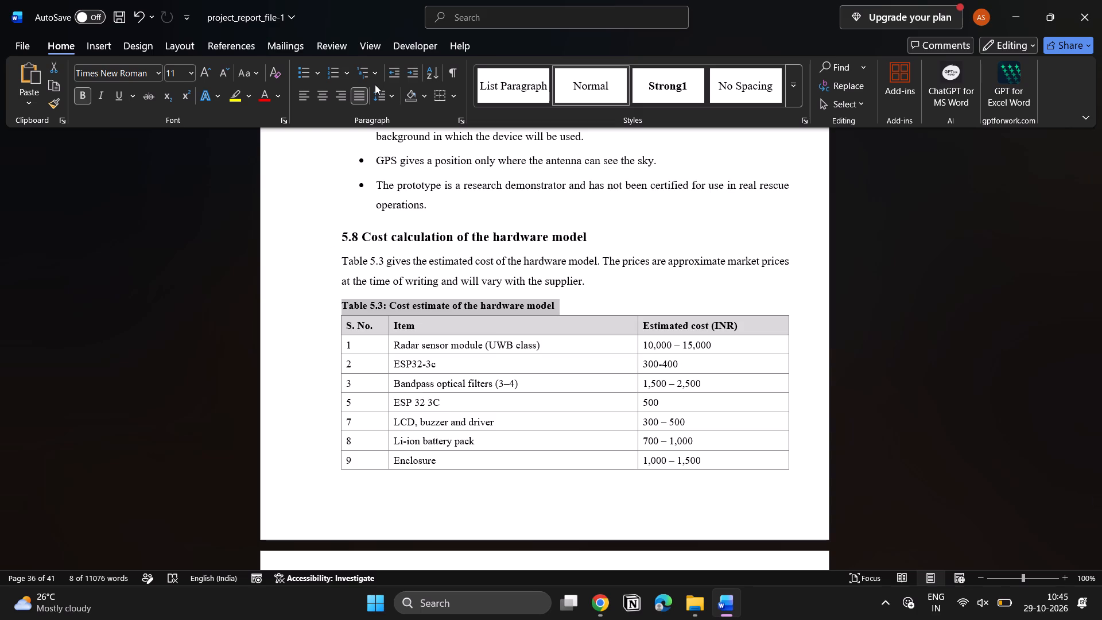
pyautogui.click(367, 374)
pyautogui.click(334, 309)
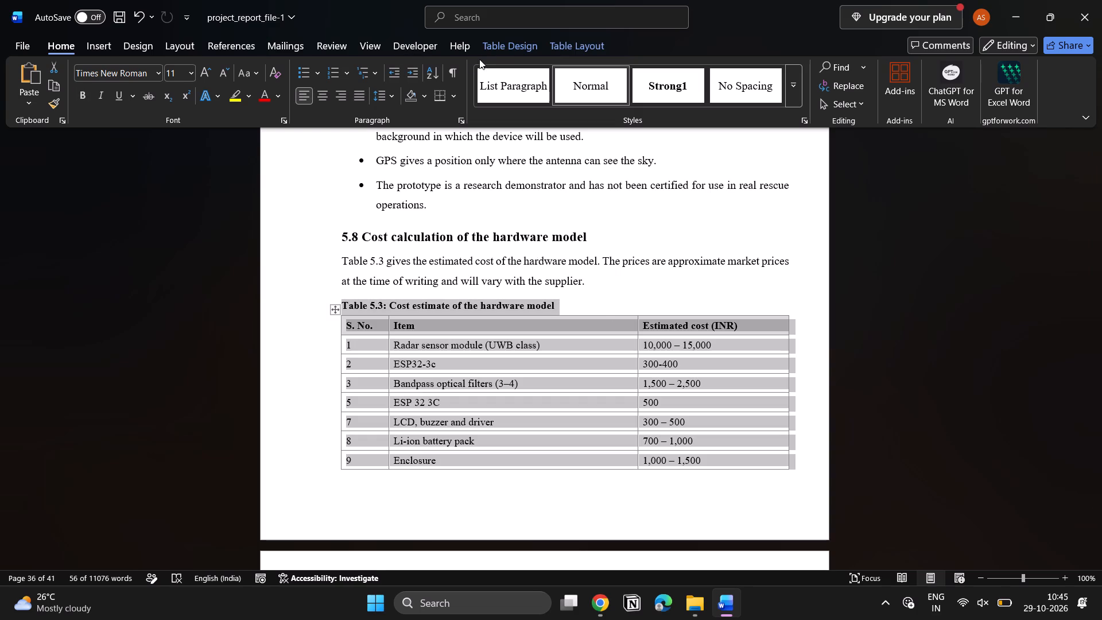
pyautogui.click(497, 48)
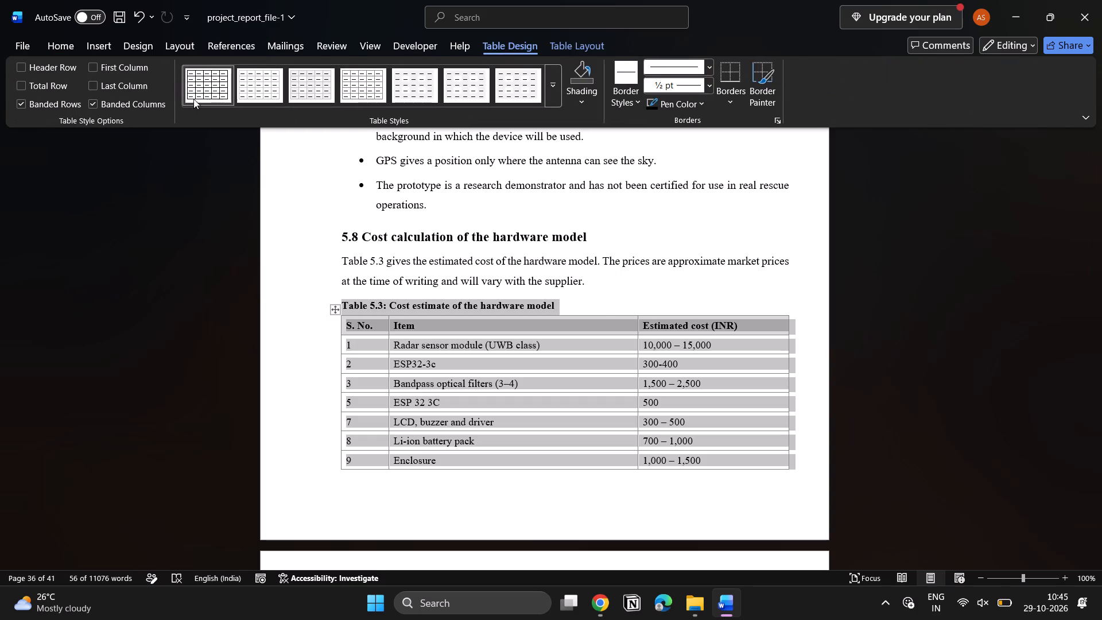
pyautogui.click(194, 95)
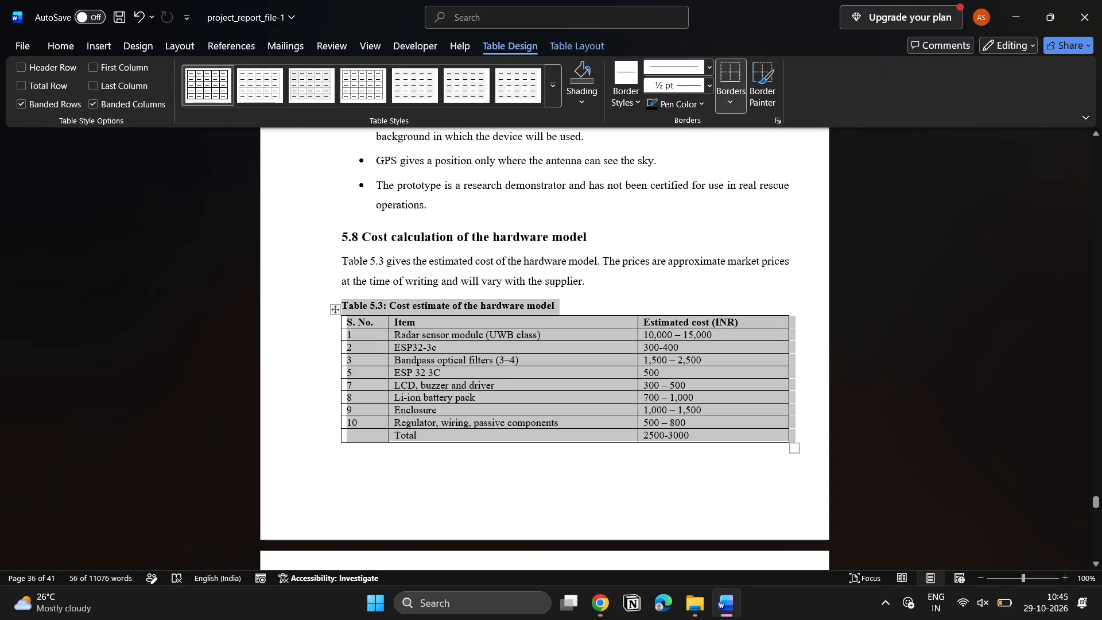
pyautogui.click(505, 522)
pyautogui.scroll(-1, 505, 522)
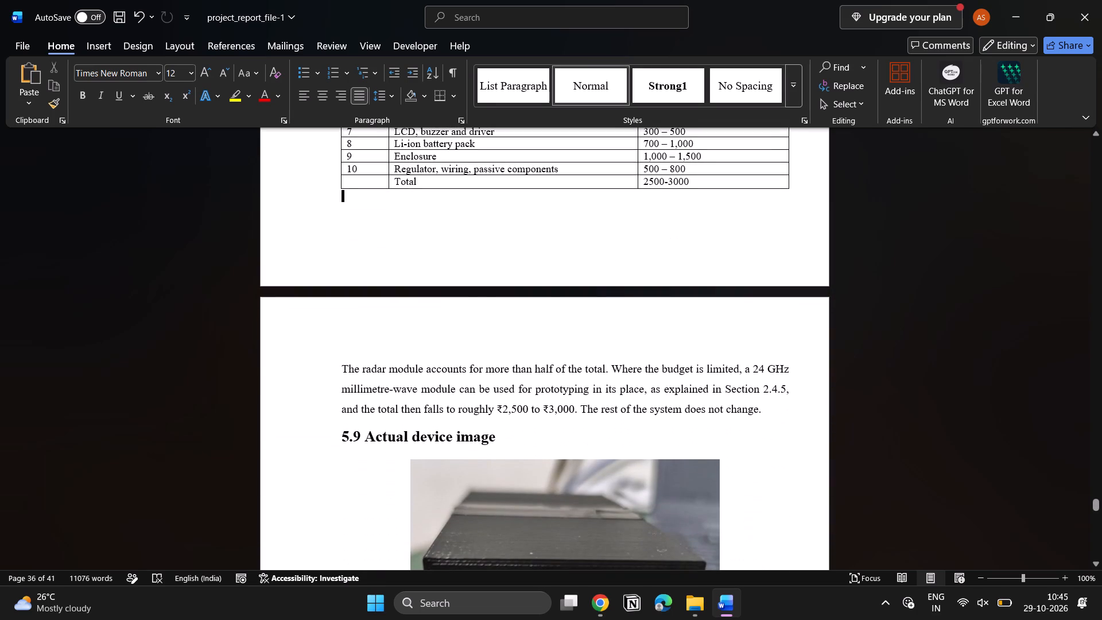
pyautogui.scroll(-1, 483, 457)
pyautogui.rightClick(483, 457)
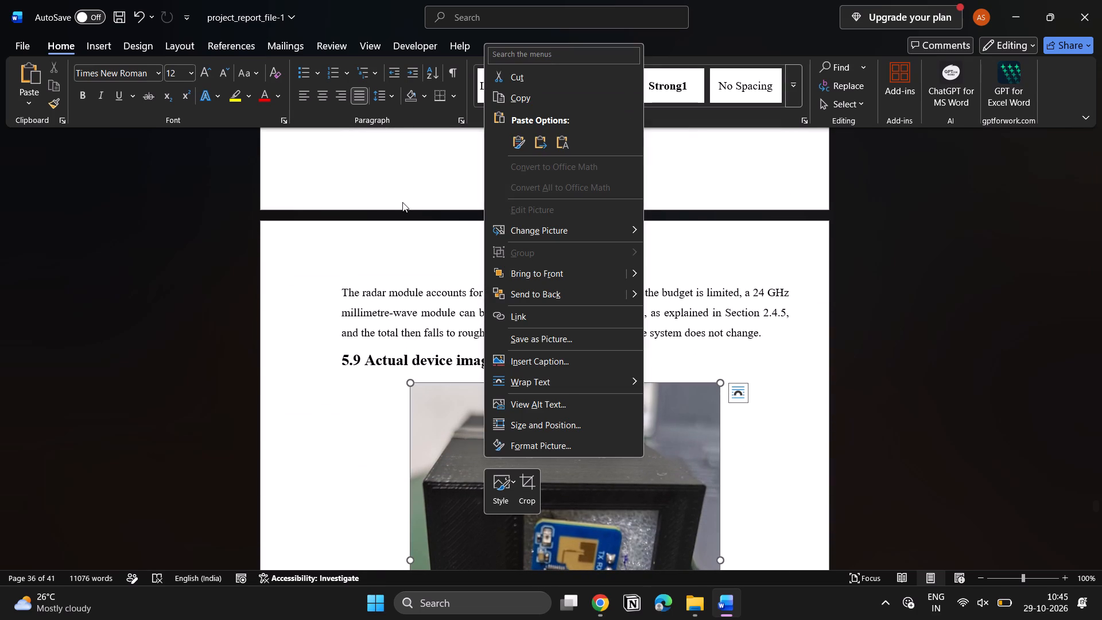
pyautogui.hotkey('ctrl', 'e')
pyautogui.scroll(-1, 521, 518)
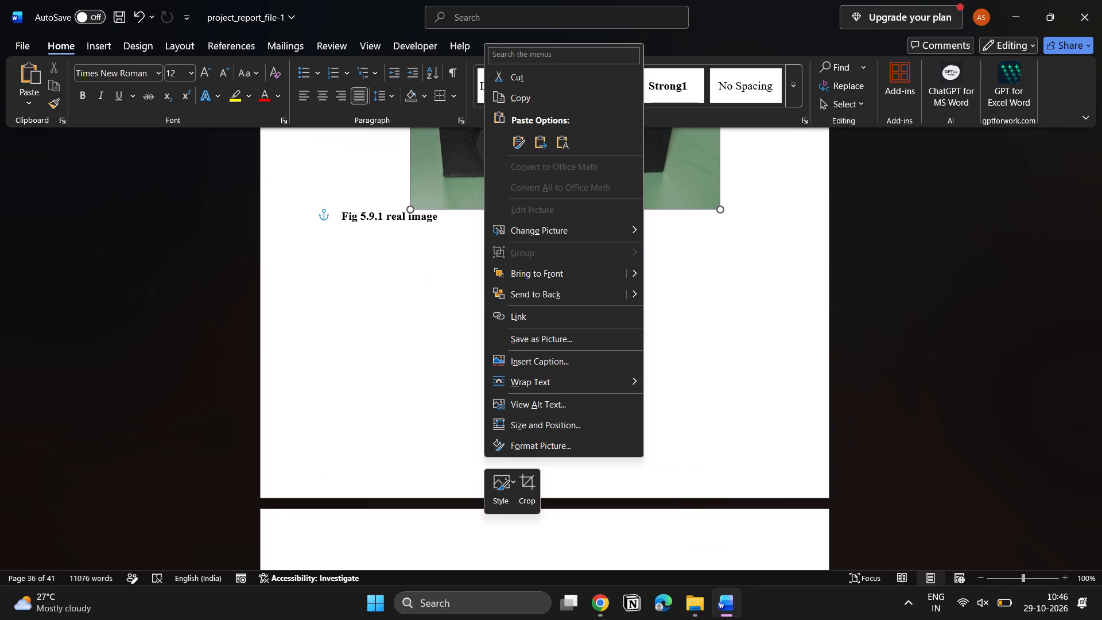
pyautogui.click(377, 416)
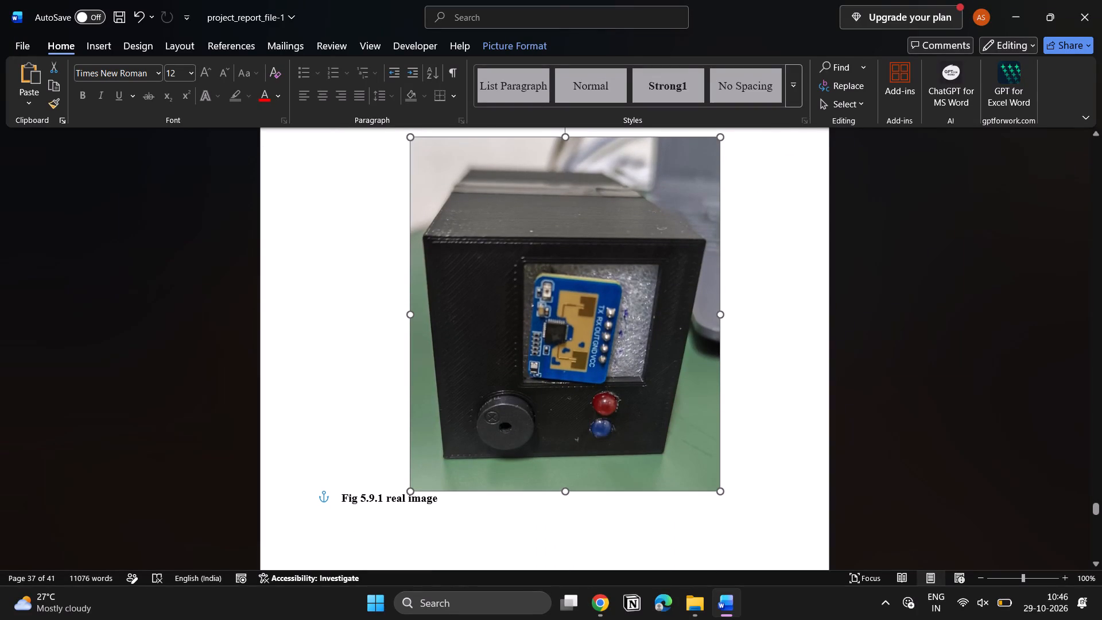
# Centre the captions Fig 5.9.1 real image and Fig 5.9.2 real image under the device photos.
pyautogui.click(344, 497)
pyautogui.hotkey('ctrl', 'e')
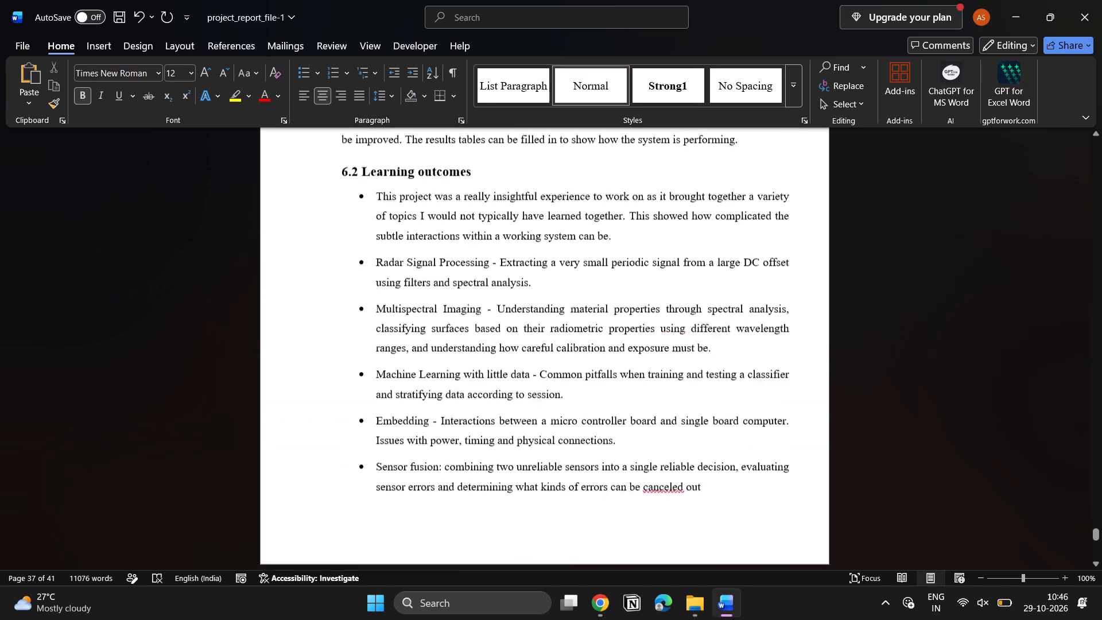
pyautogui.scroll(-1, 495, 417)
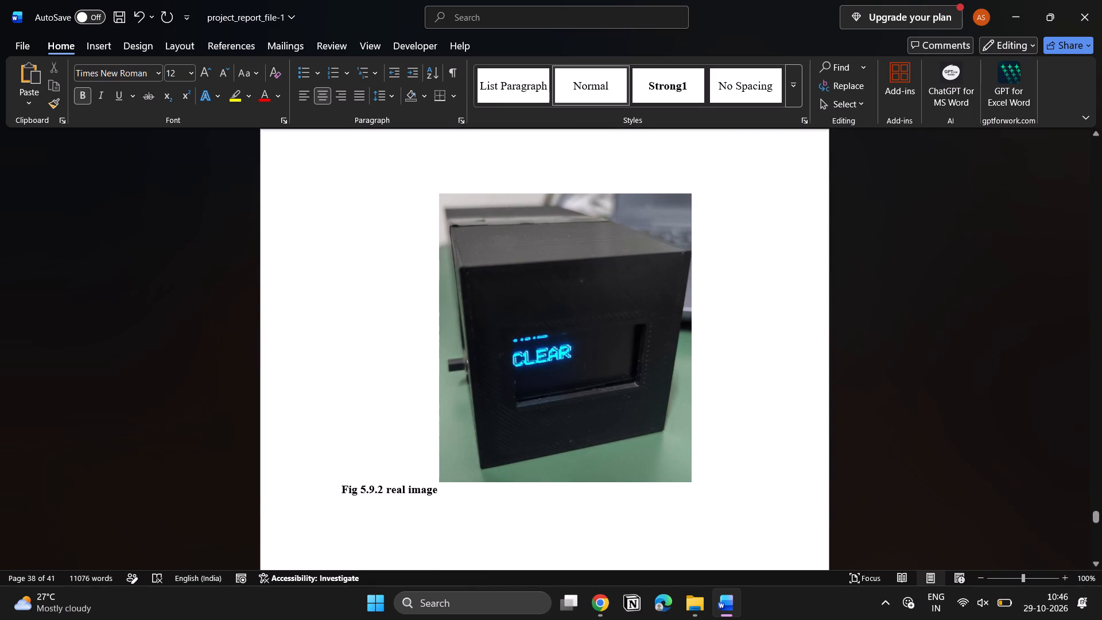
pyautogui.click(337, 490)
pyautogui.hotkey('ctrl', 'e')
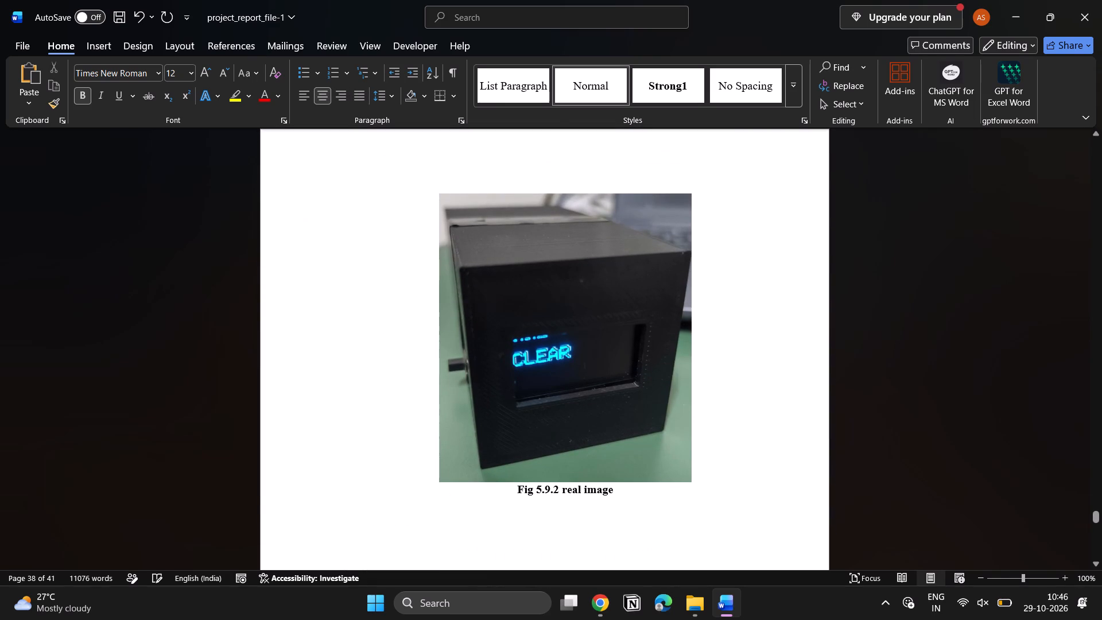
# Delete the blank space and page break between the Fig 5.9.2 caption and the 6. CONCLUSIONS AND FUTURE SCOPE heading.
pyautogui.scroll(-2, 656, 517)
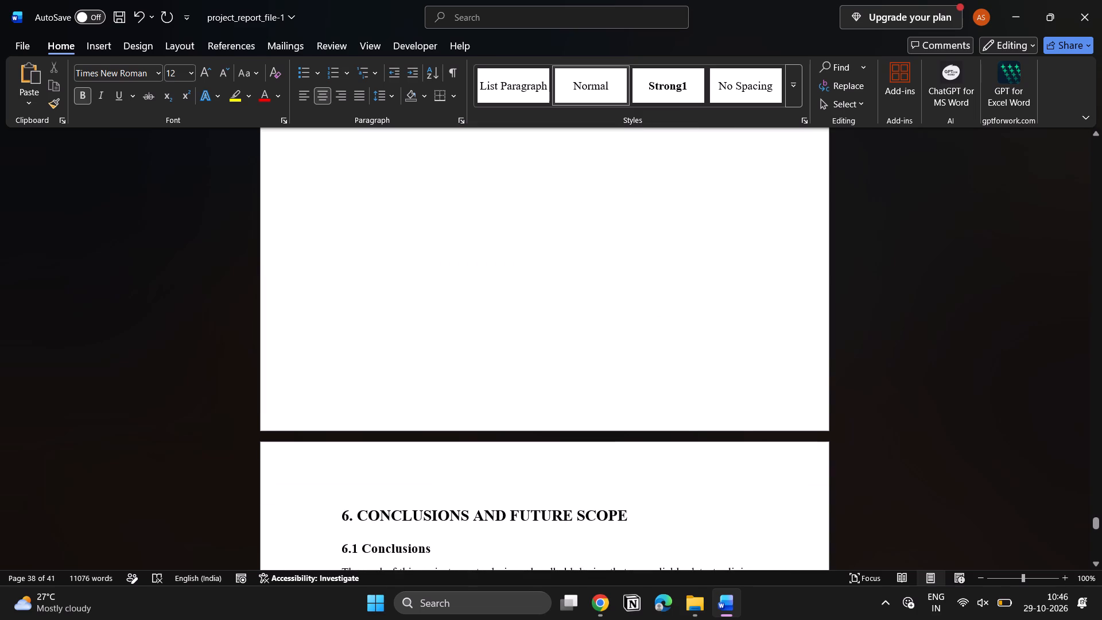
pyautogui.click(417, 380)
pyautogui.press('BackSpace')
pyautogui.press('BackSpace')
pyautogui.press('BackSpace')
pyautogui.press('BackSpace')
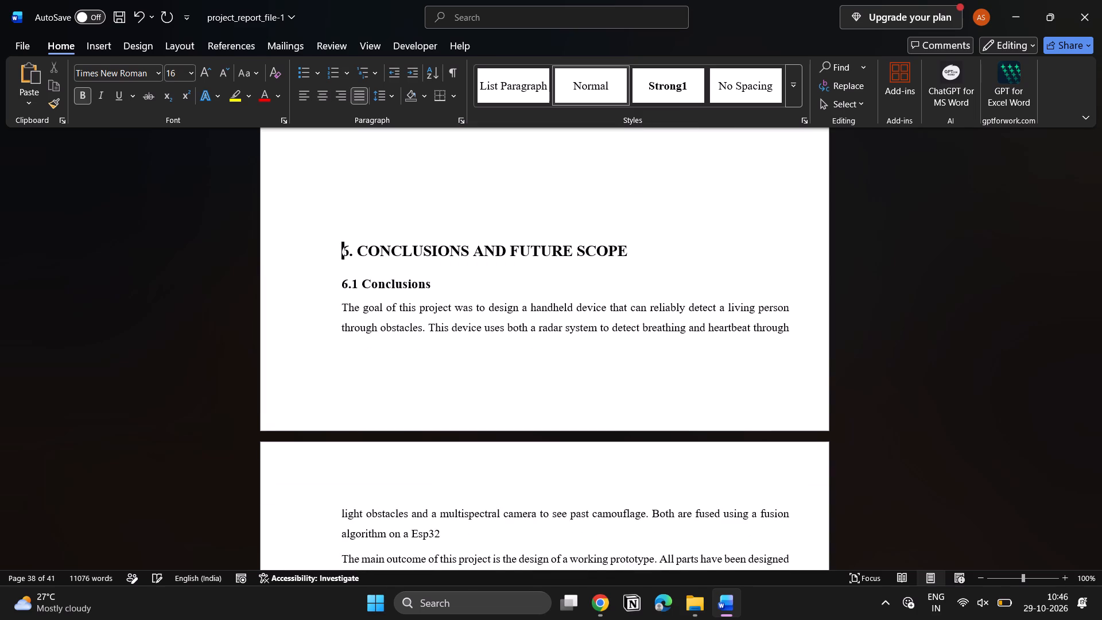
pyautogui.press('BackSpace')
pyautogui.press('BackSpace')
pyautogui.scroll(1, 417, 380)
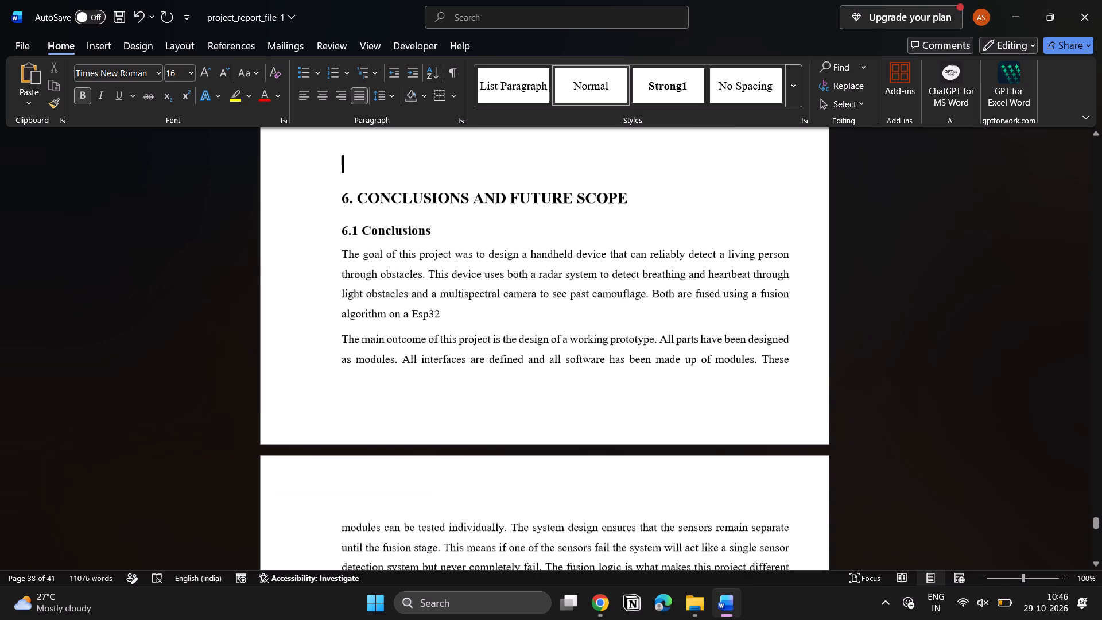
pyautogui.scroll(1, 417, 380)
pyautogui.press('BackSpace')
pyautogui.press('BackSpace')
pyautogui.press('BackSpace')
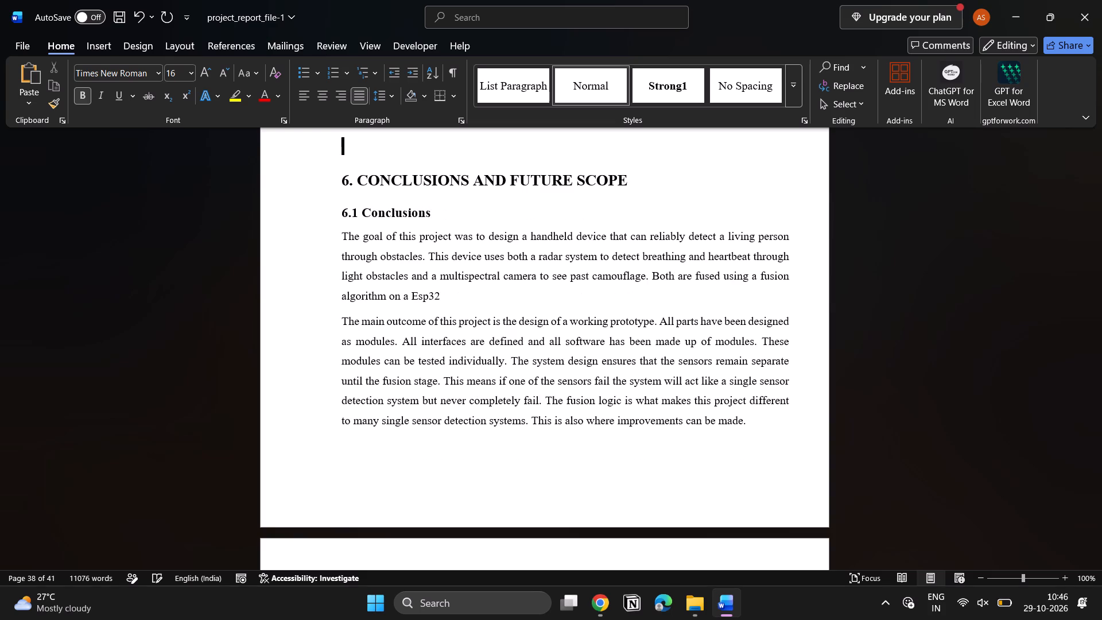
pyautogui.press('BackSpace')
pyautogui.press('BackSpace')
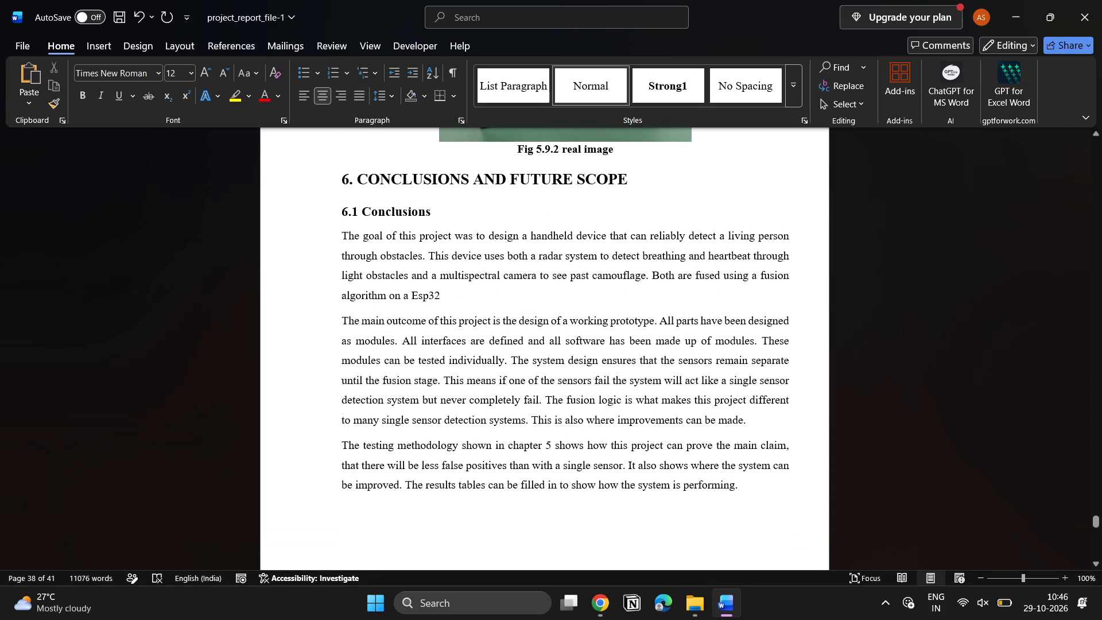
# Correct the spelling of "canceled" to "cancelled" in the Sensor fusion bullet of section 6.2 Learning outcomes.
pyautogui.scroll(-1, 467, 494)
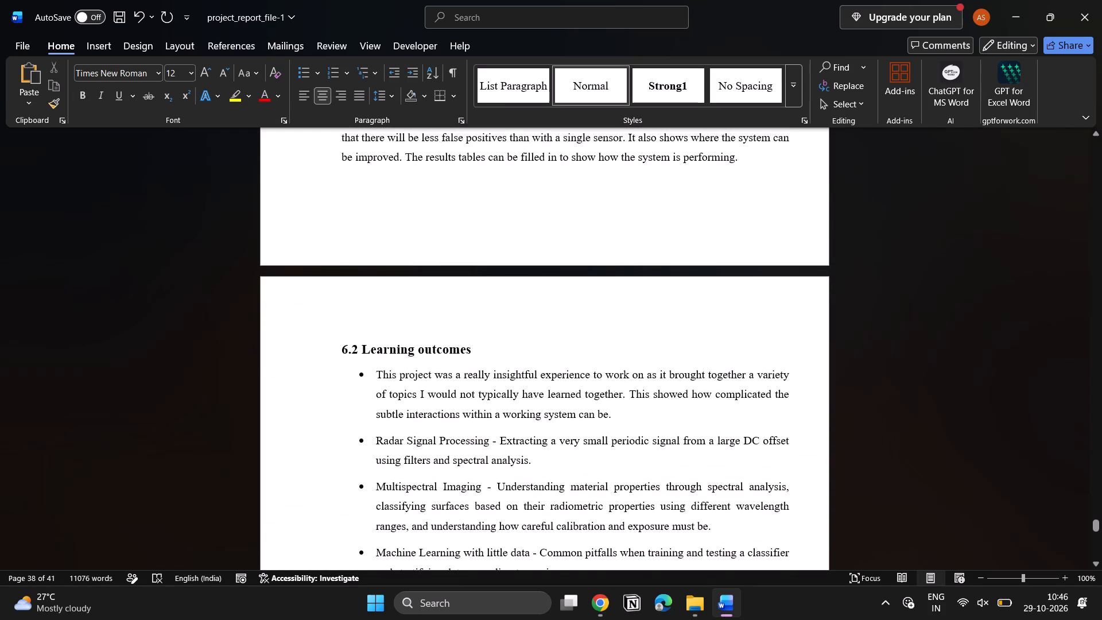
pyautogui.scroll(-1, 467, 494)
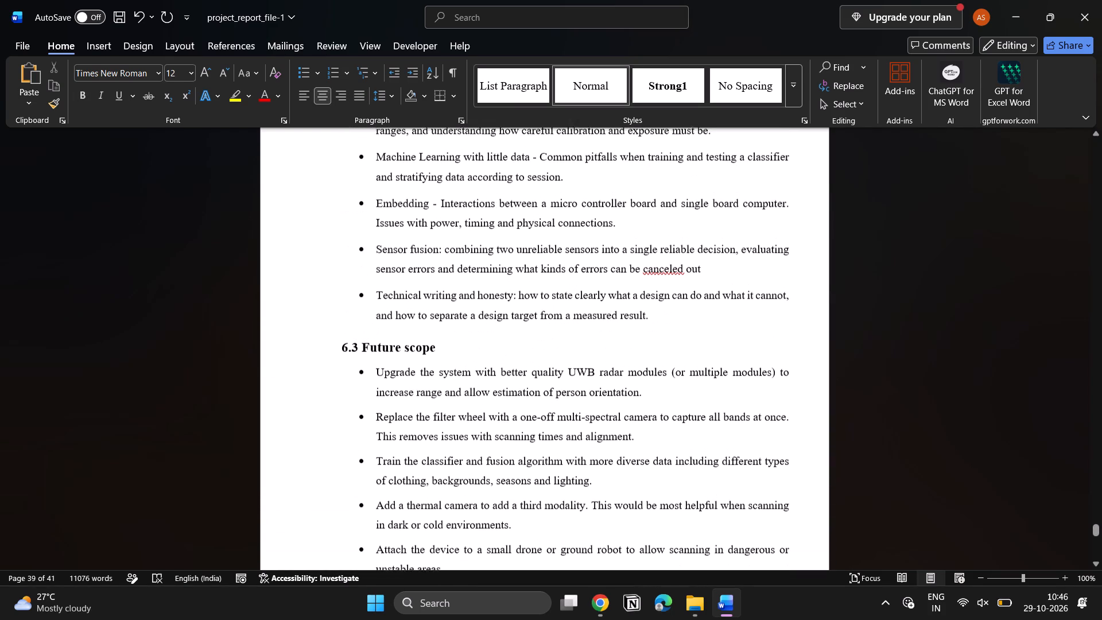
pyautogui.click(665, 276)
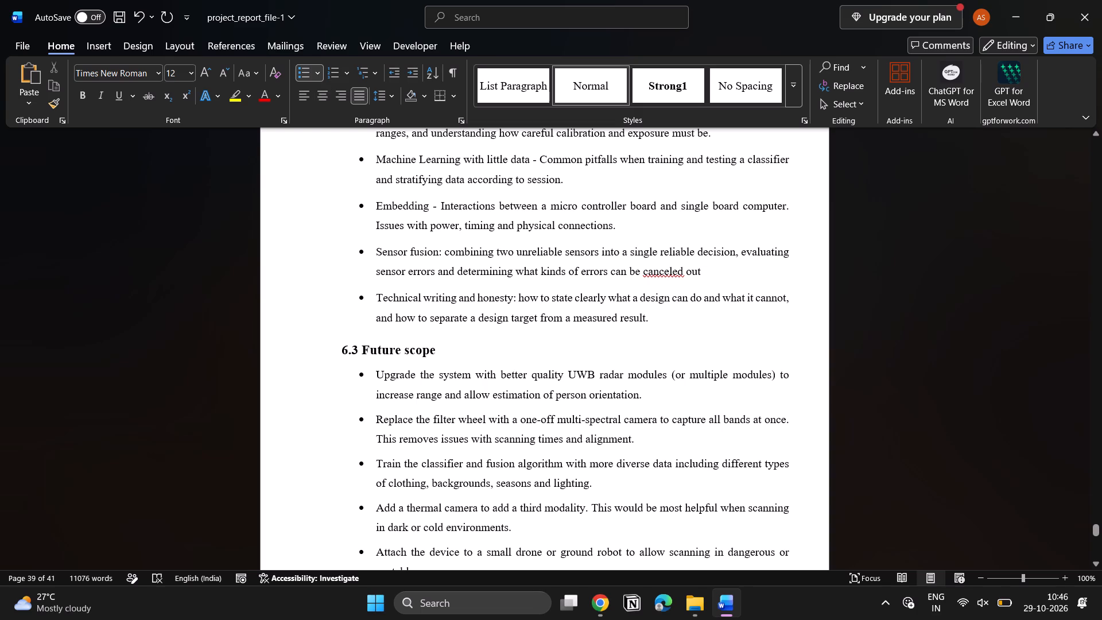
pyautogui.rightClick(662, 270)
pyautogui.click(576, 13)
# Remove the page break before REFERENCES and place the heading on its own line below the last Future scope bullet, without bullet or indent.
pyautogui.scroll(-2, 611, 379)
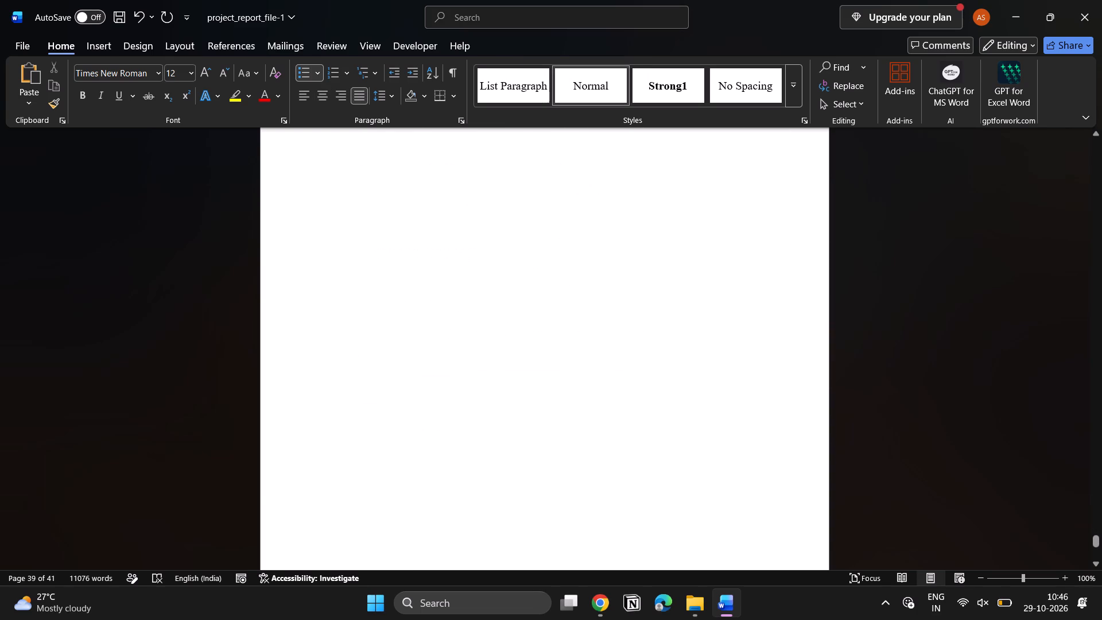
pyautogui.scroll(-2, 611, 379)
pyautogui.click(514, 320)
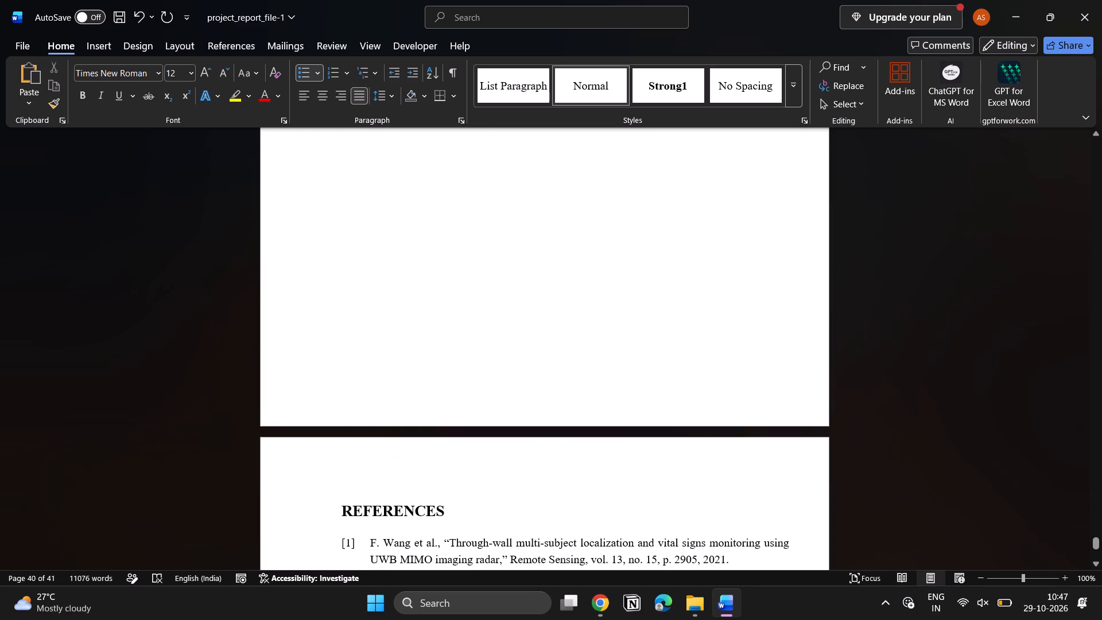
pyautogui.click(452, 393)
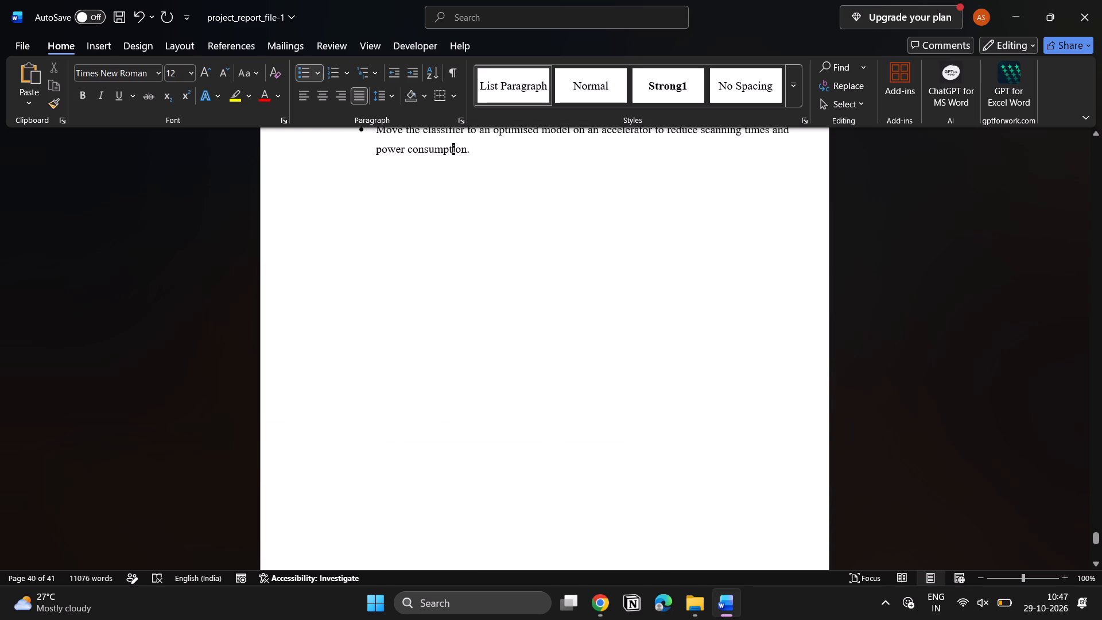
pyautogui.scroll(-1, 452, 393)
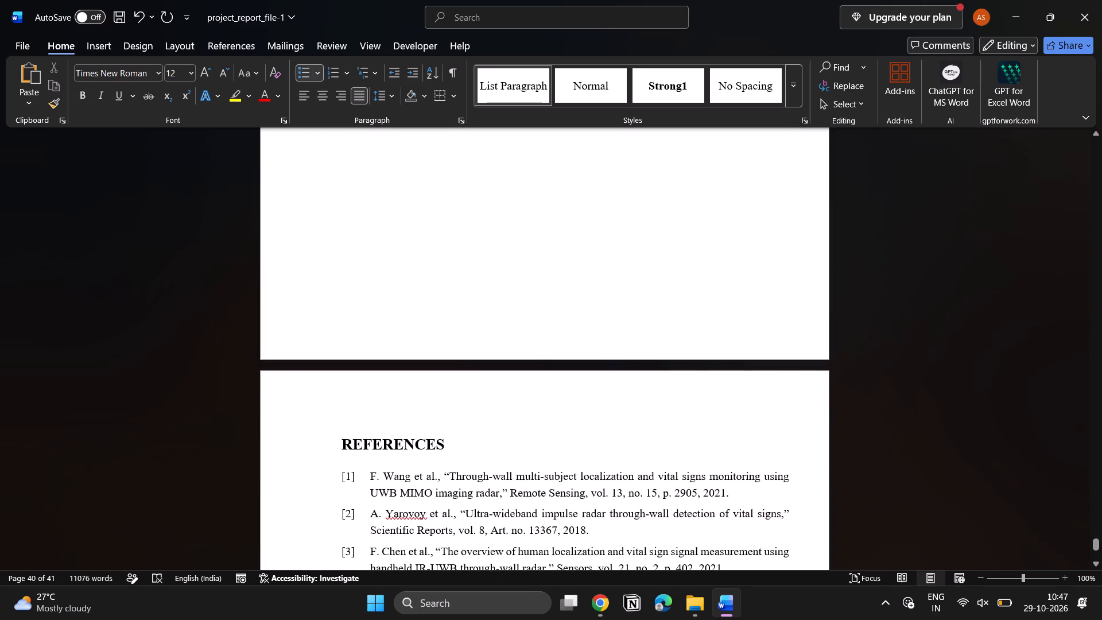
pyautogui.click(340, 451)
pyautogui.press('BackSpace')
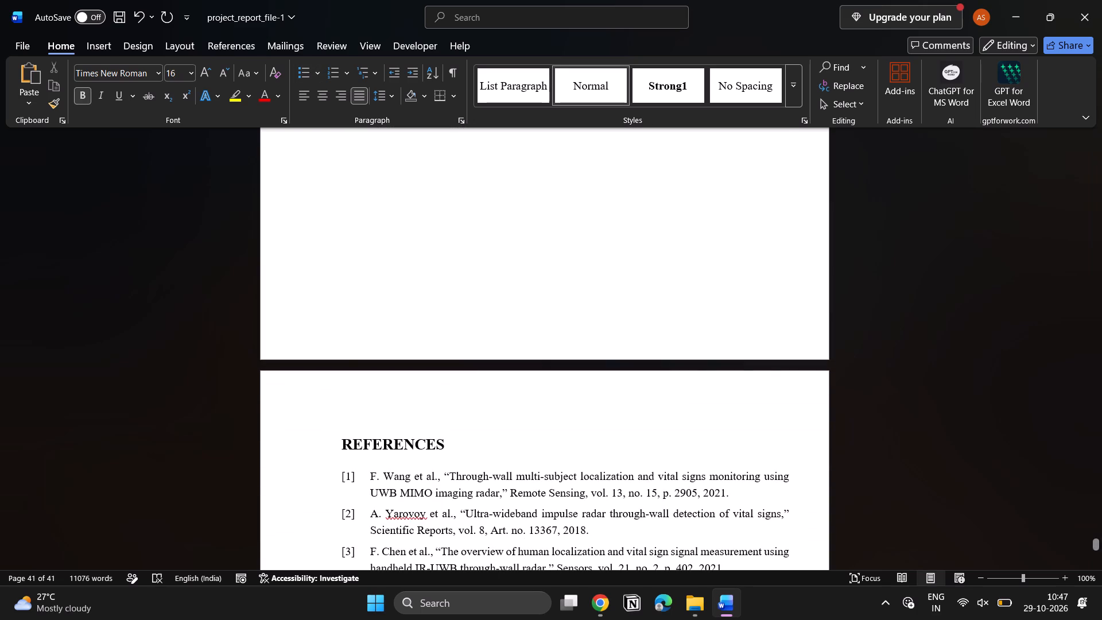
pyautogui.press('BackSpace')
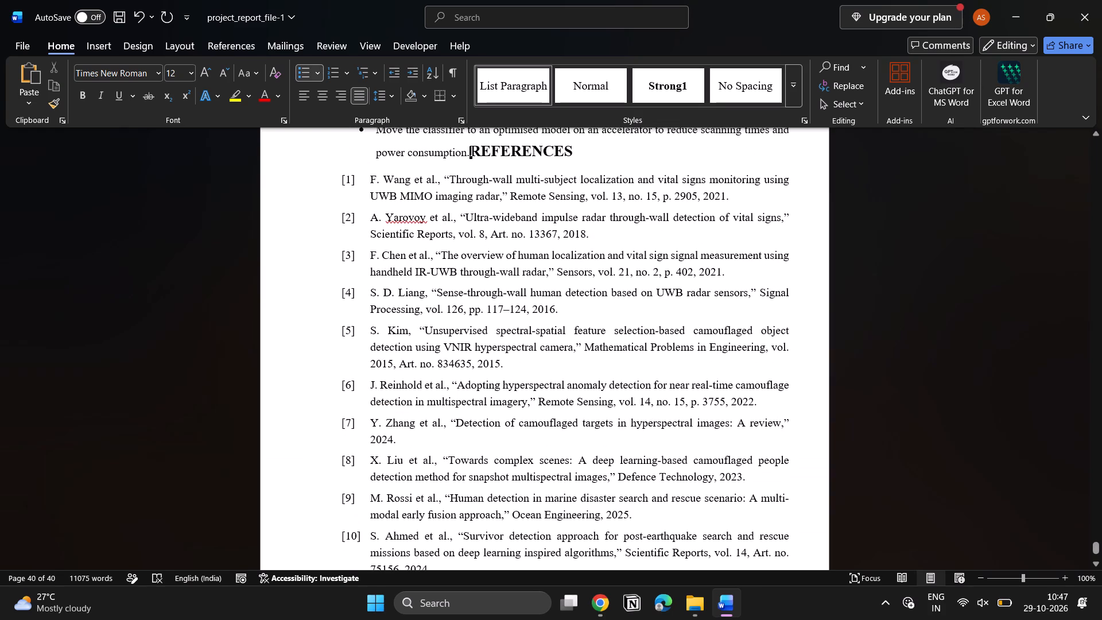
pyautogui.press('Return')
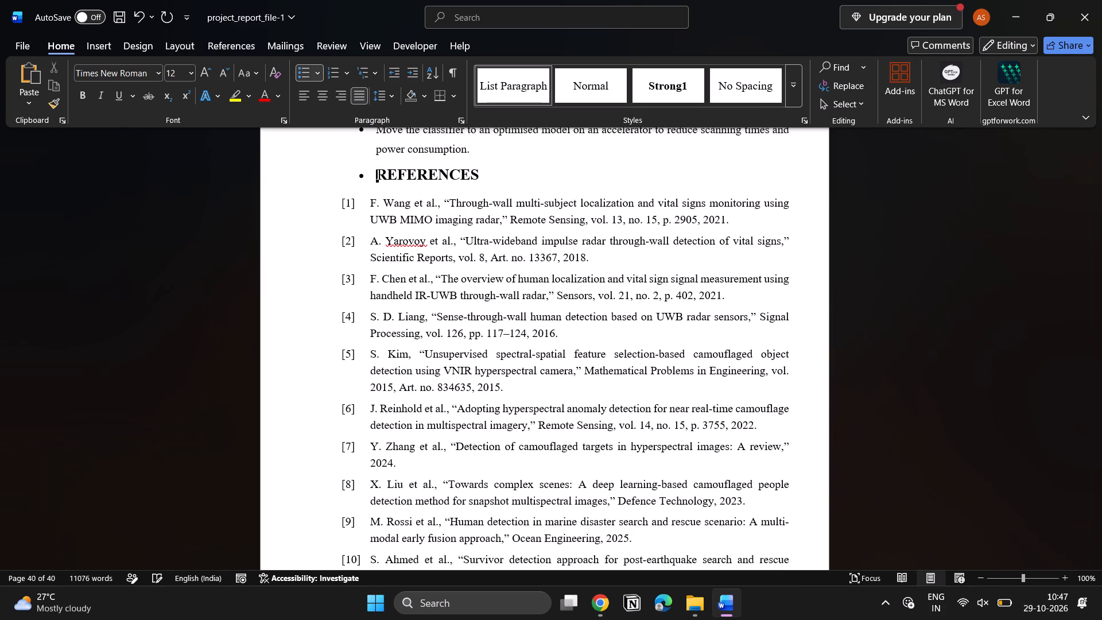
pyautogui.press('BackSpace')
pyautogui.press('BackSpace')
pyautogui.press('BackSpace')
# Review the reference list and the page layout from the end of the report back to section 5.9.
pyautogui.scroll(1, 340, 451)
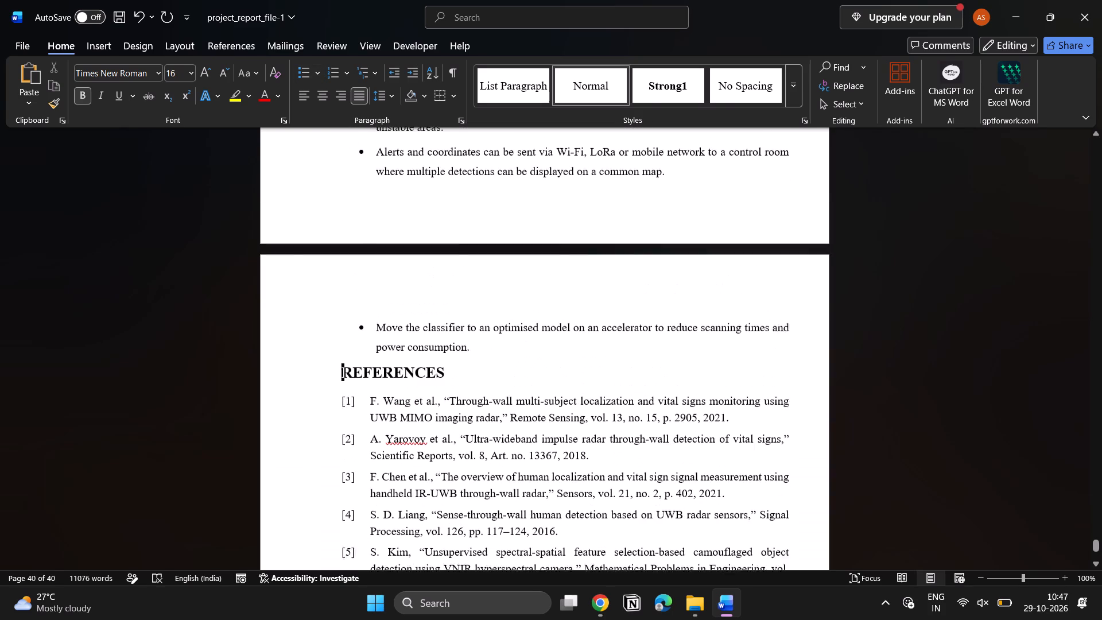
pyautogui.scroll(1, 340, 451)
pyautogui.scroll(-2, 340, 451)
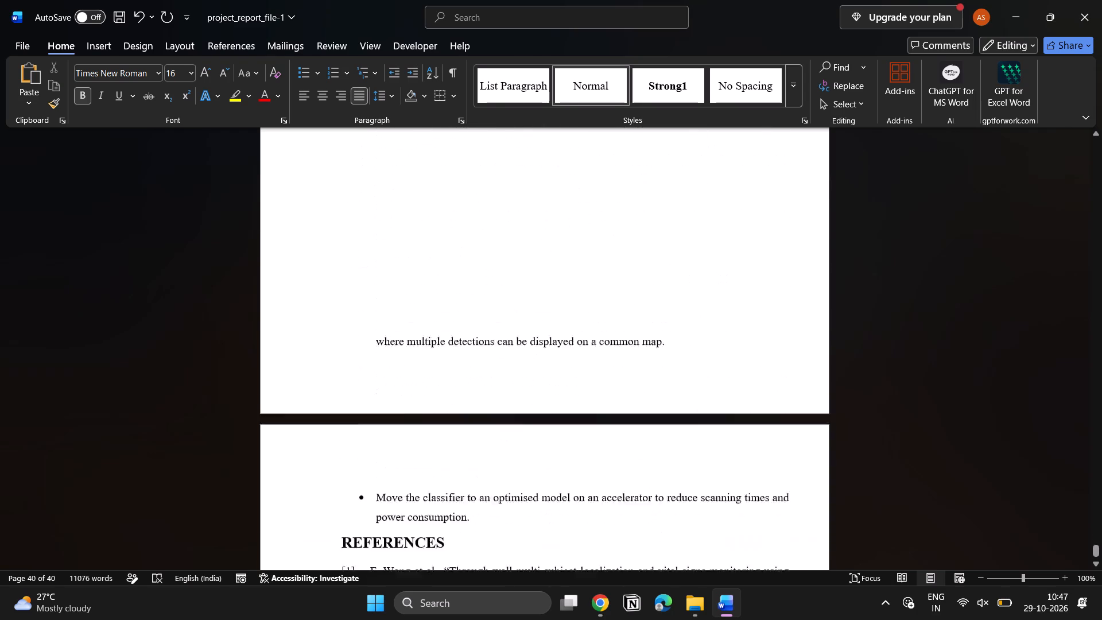
pyautogui.scroll(-3, 340, 451)
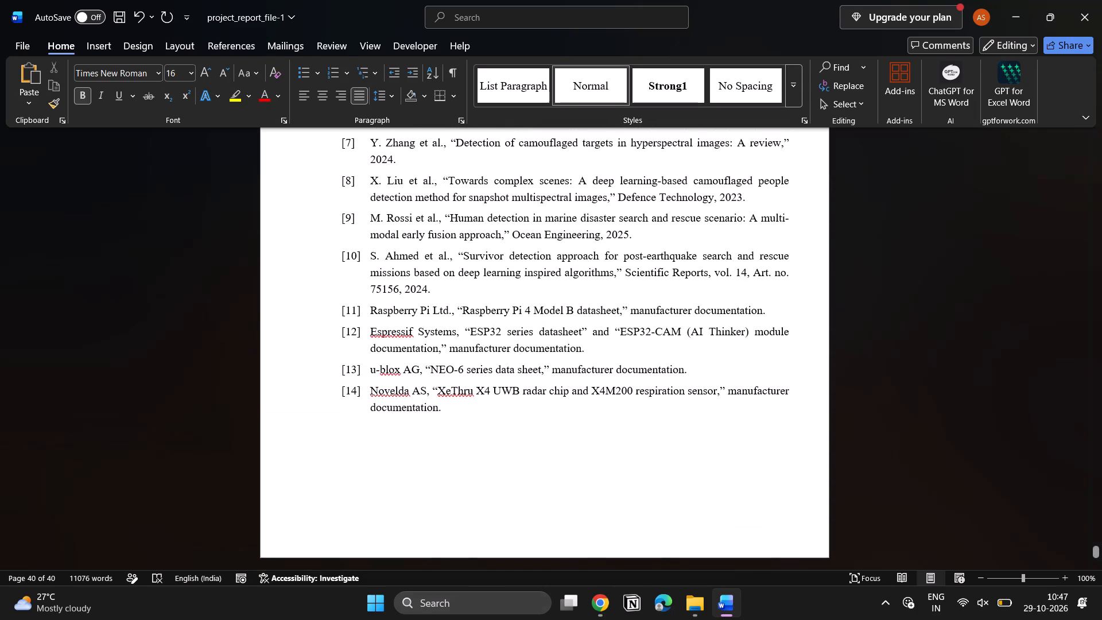
pyautogui.scroll(-1, 448, 463)
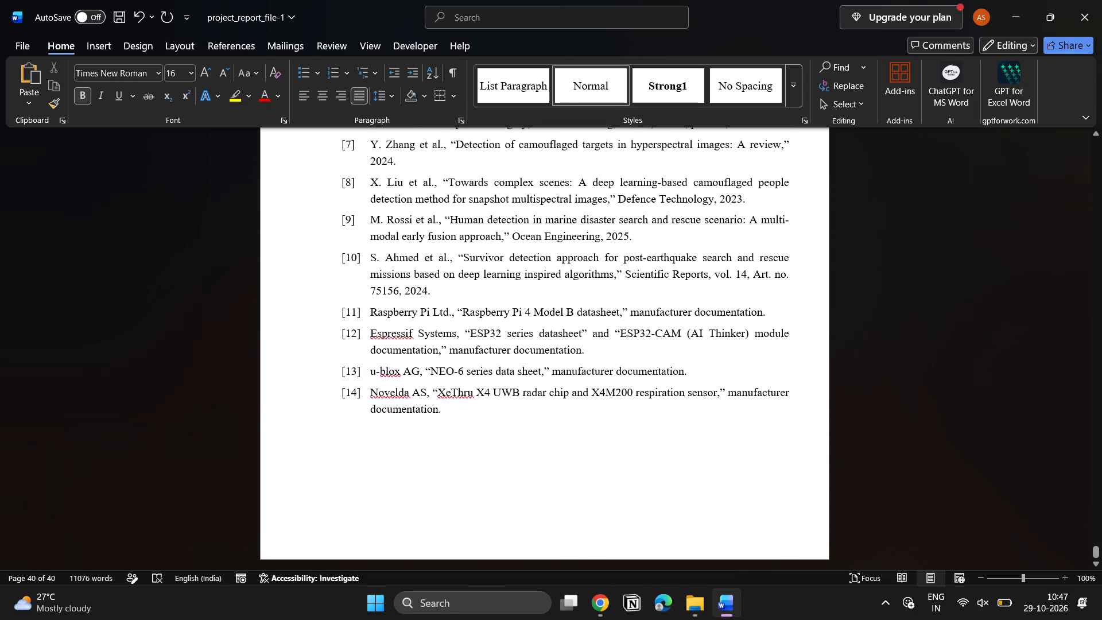
pyautogui.scroll(2, 570, 402)
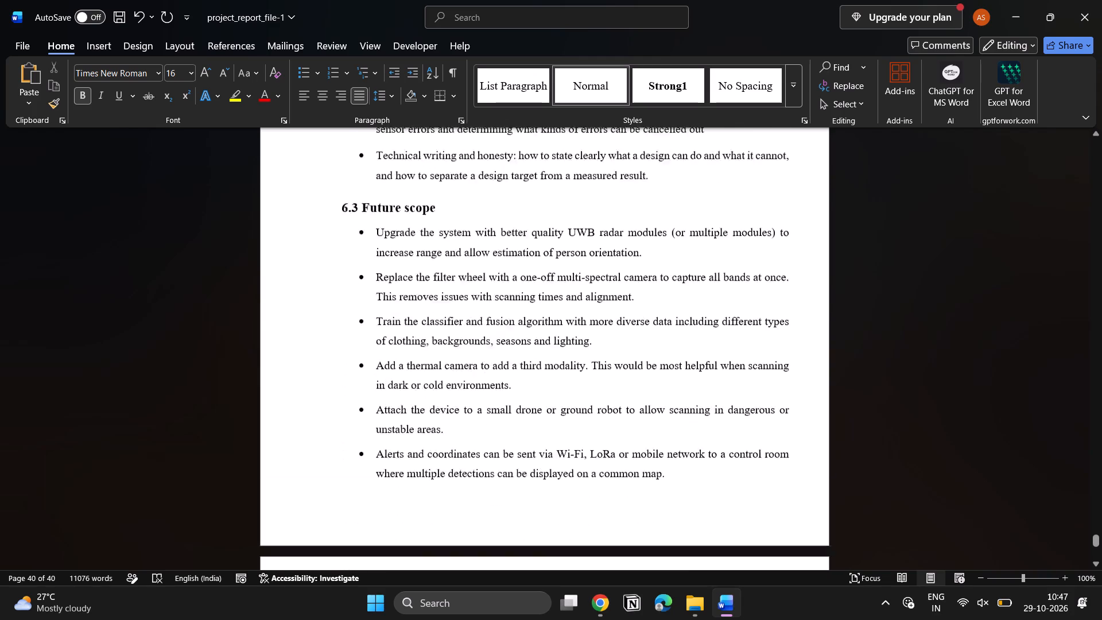
pyautogui.scroll(3, 570, 402)
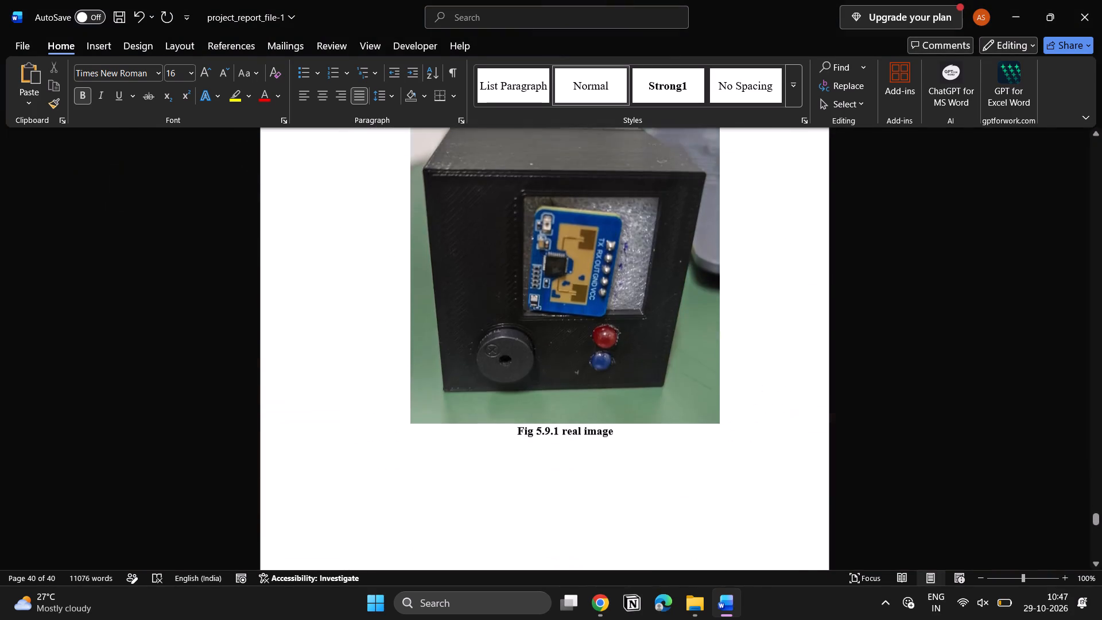
pyautogui.scroll(1, 570, 402)
pyautogui.scroll(1, 532, 320)
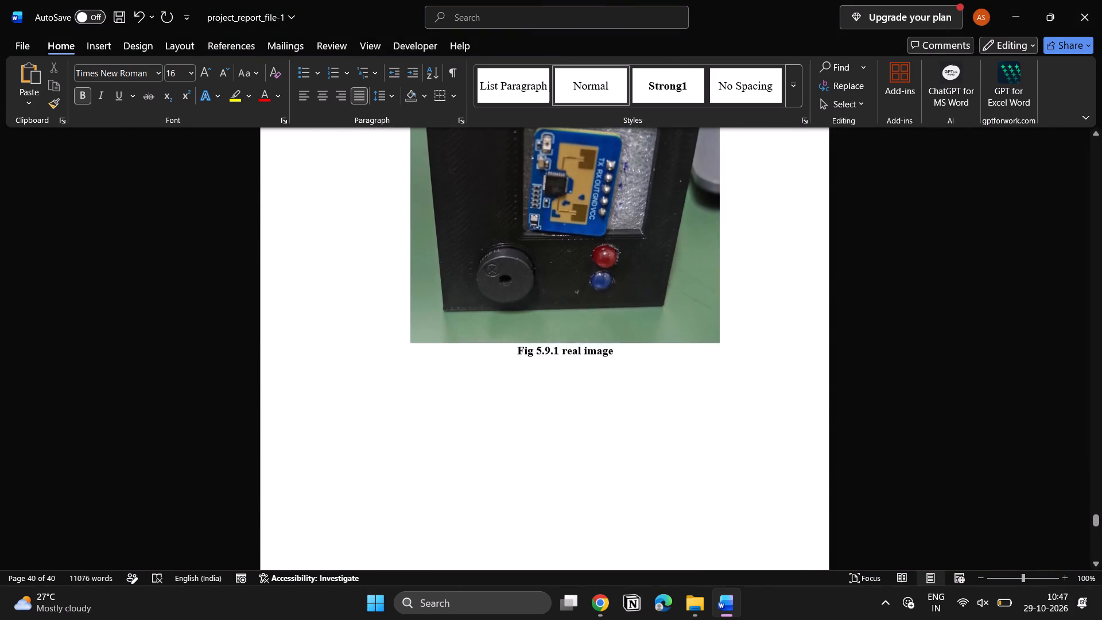
pyautogui.scroll(1, 532, 320)
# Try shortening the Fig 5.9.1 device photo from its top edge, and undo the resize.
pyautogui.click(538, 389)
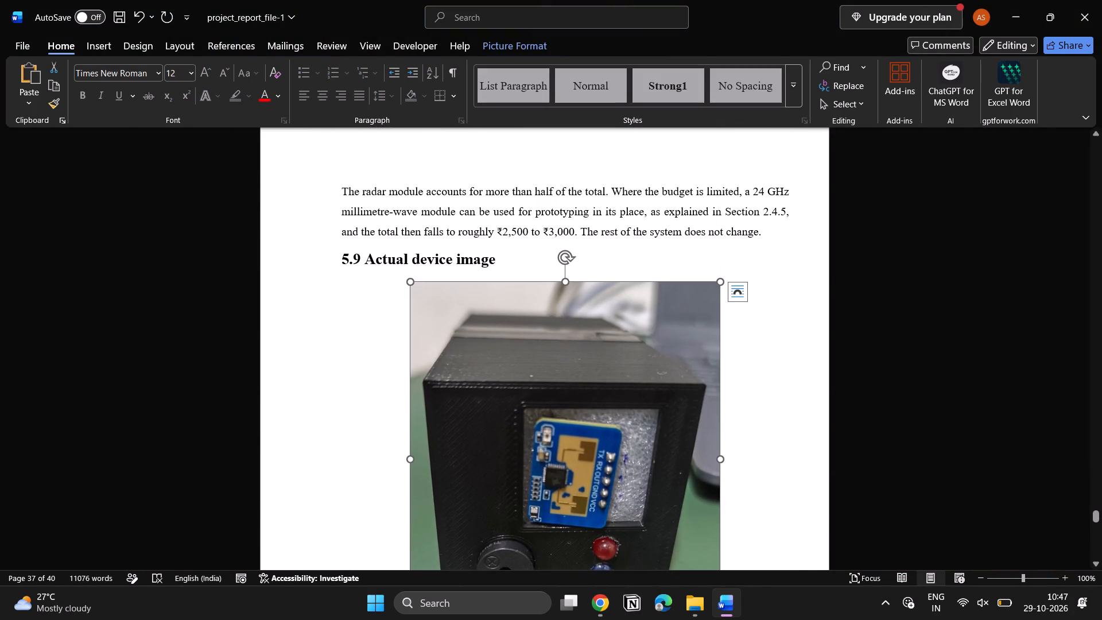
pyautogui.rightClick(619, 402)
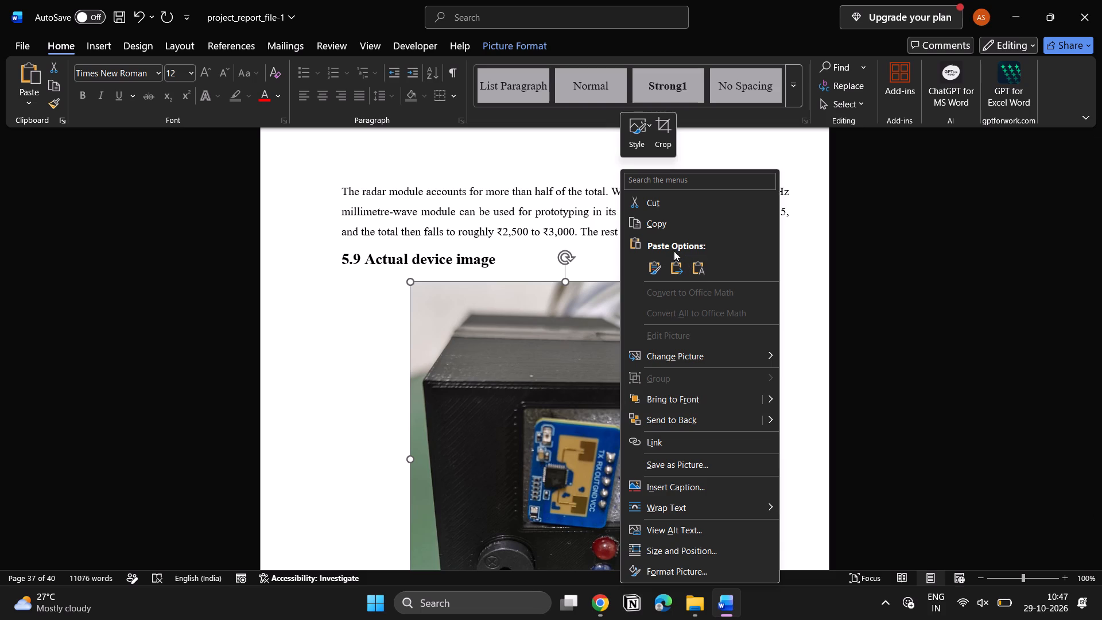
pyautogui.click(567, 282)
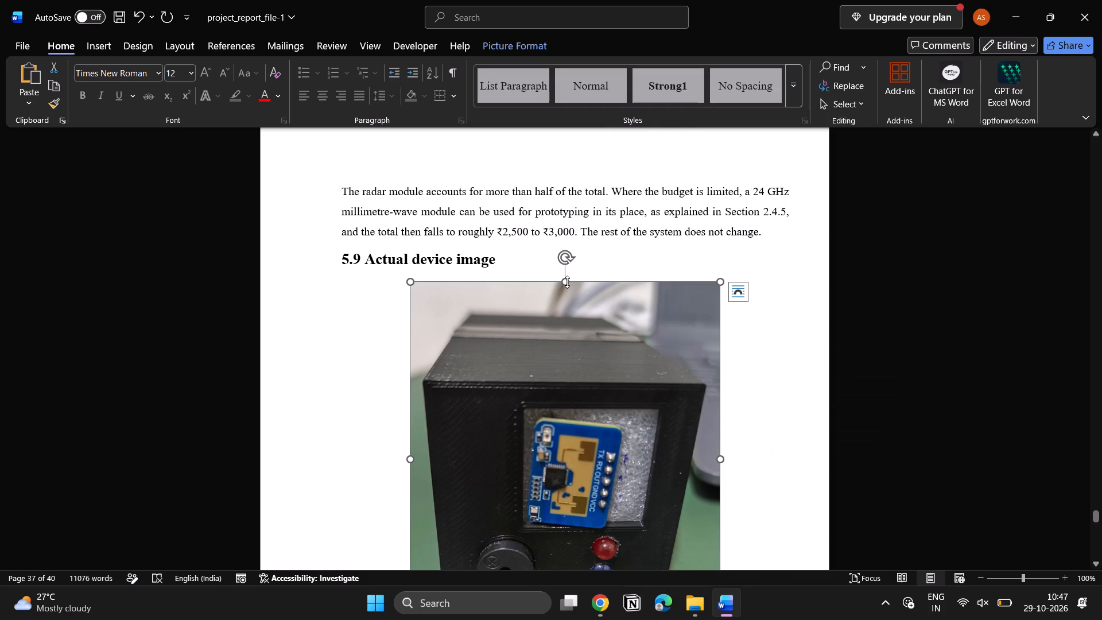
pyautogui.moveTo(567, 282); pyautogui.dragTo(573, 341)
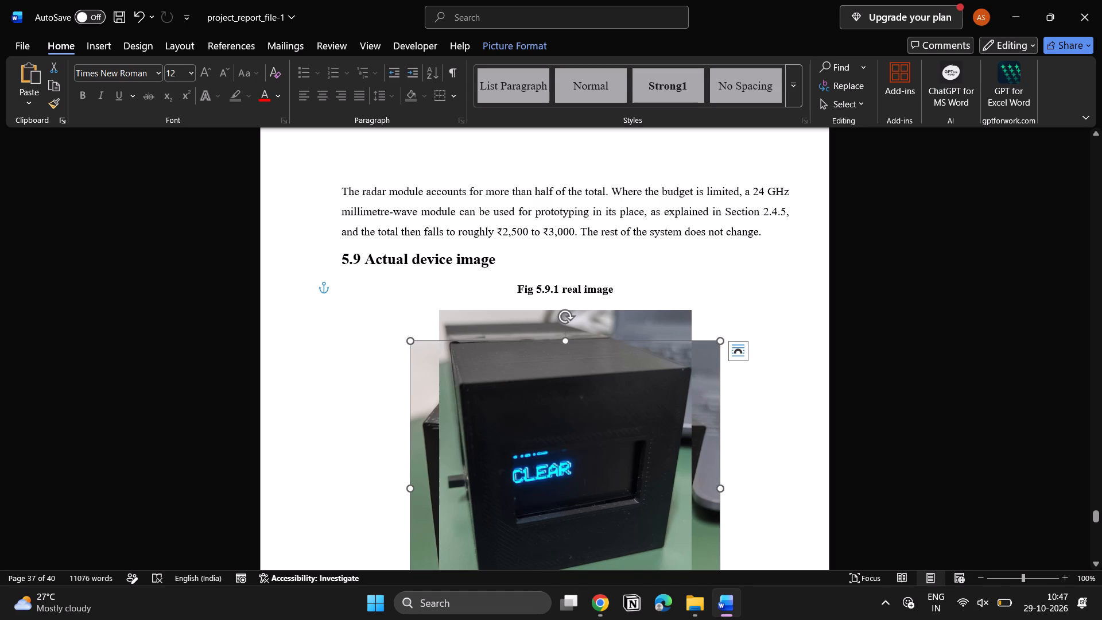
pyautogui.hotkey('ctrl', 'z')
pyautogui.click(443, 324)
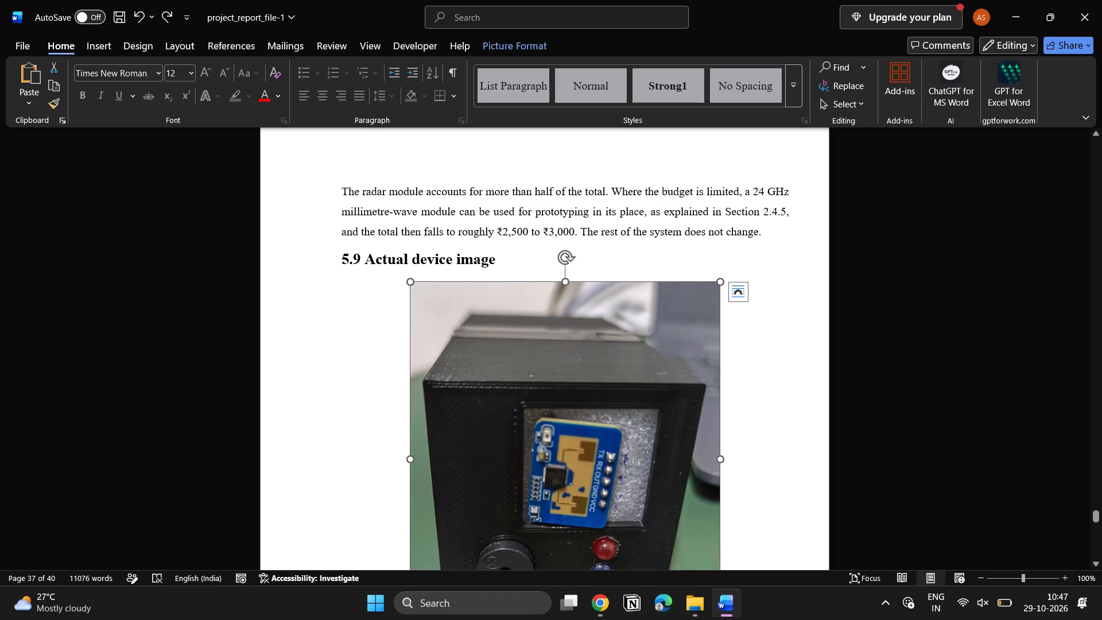
# Undo the last indent removal on the REFERENCES heading.
pyautogui.hotkey('ctrl', 'z')
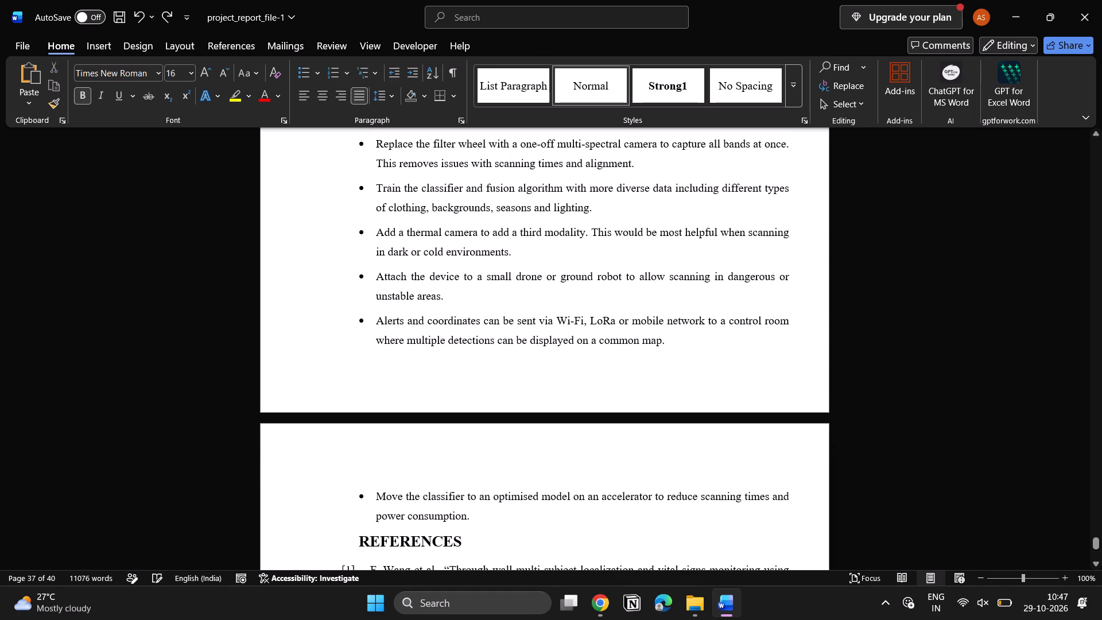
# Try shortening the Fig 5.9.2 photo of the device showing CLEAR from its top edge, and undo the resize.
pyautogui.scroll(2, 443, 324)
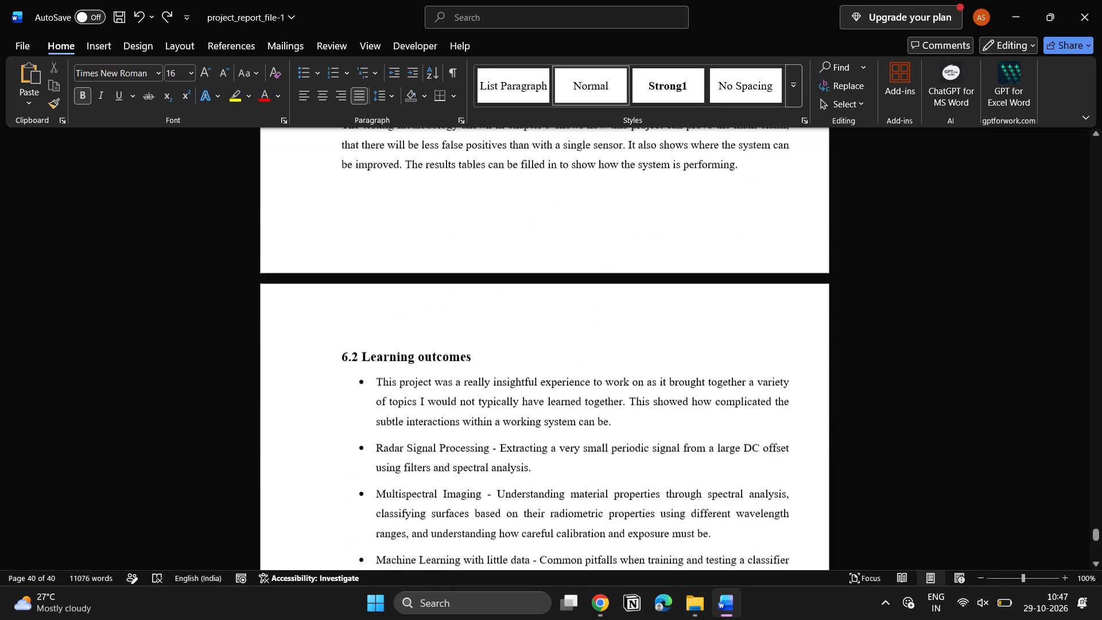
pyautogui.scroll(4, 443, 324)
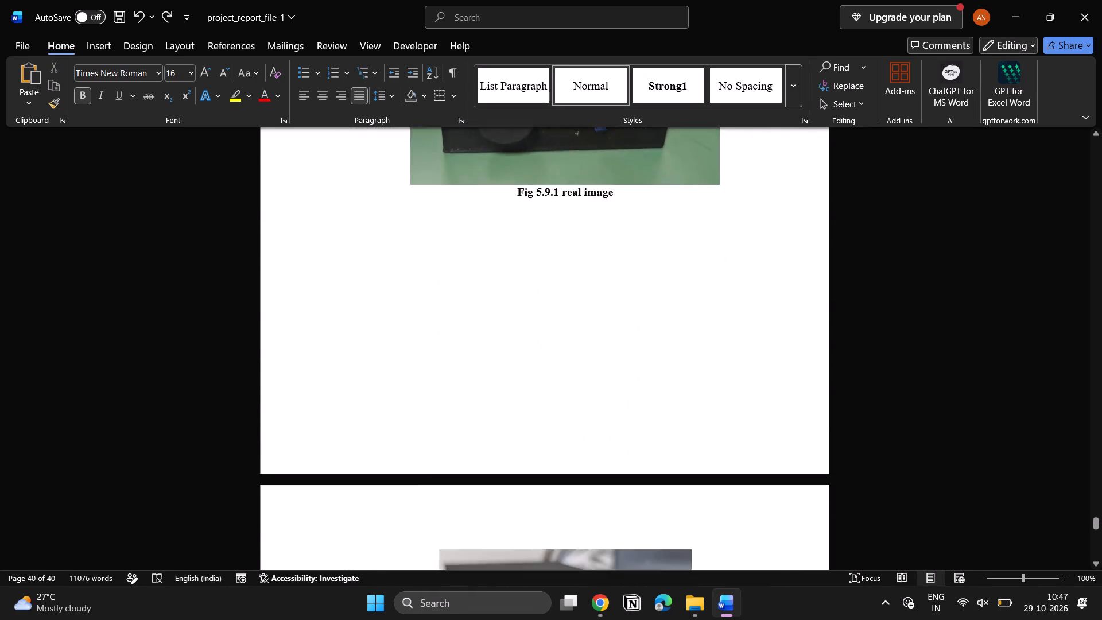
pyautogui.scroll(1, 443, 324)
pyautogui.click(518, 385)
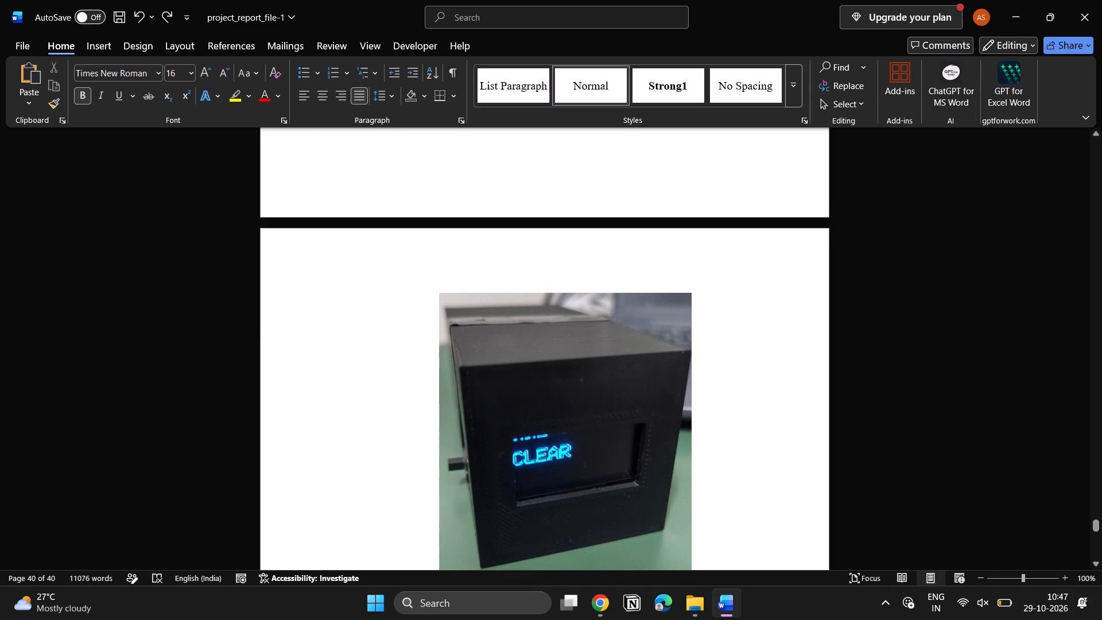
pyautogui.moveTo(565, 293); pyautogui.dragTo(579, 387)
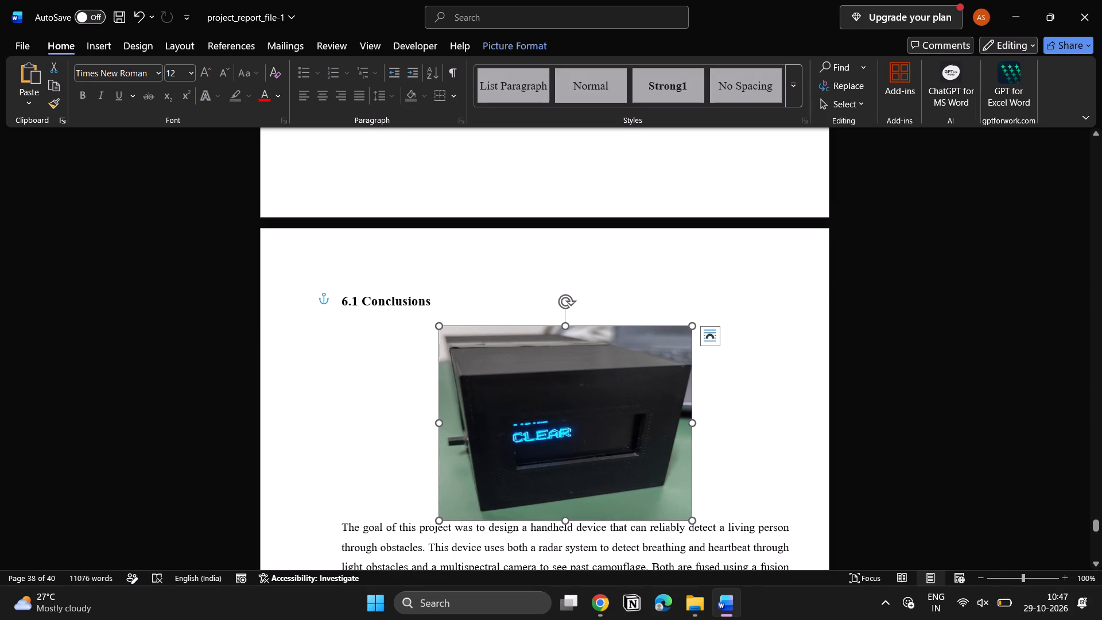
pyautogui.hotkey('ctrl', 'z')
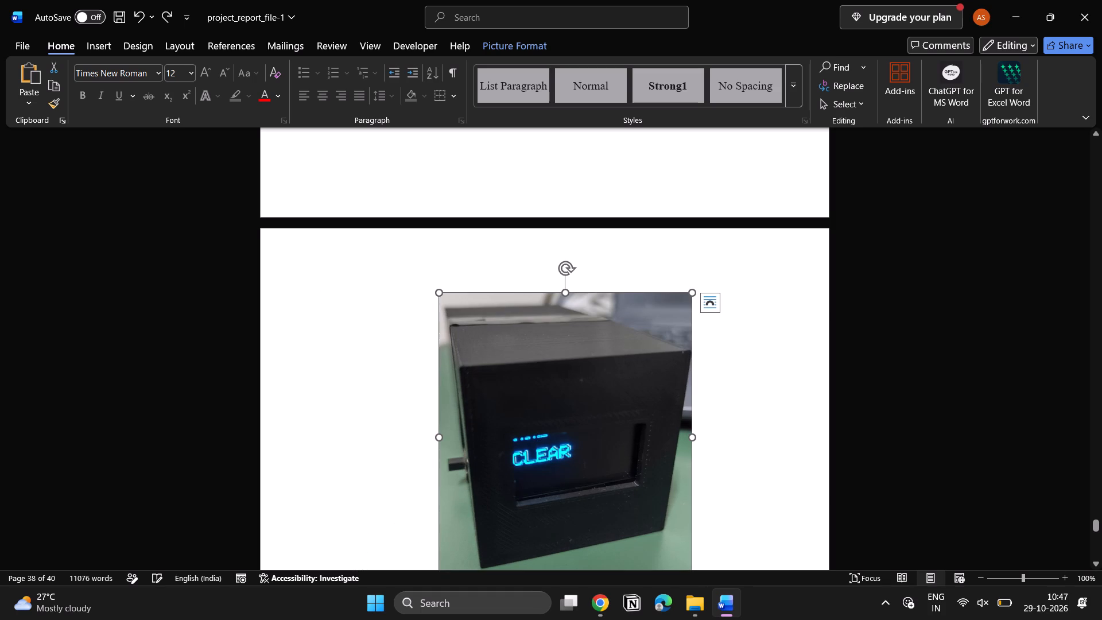
# Stretch the Fig 5.9.1 device photo from its bottom edge until it is about 16.2 cm high.
pyautogui.scroll(1, 419, 401)
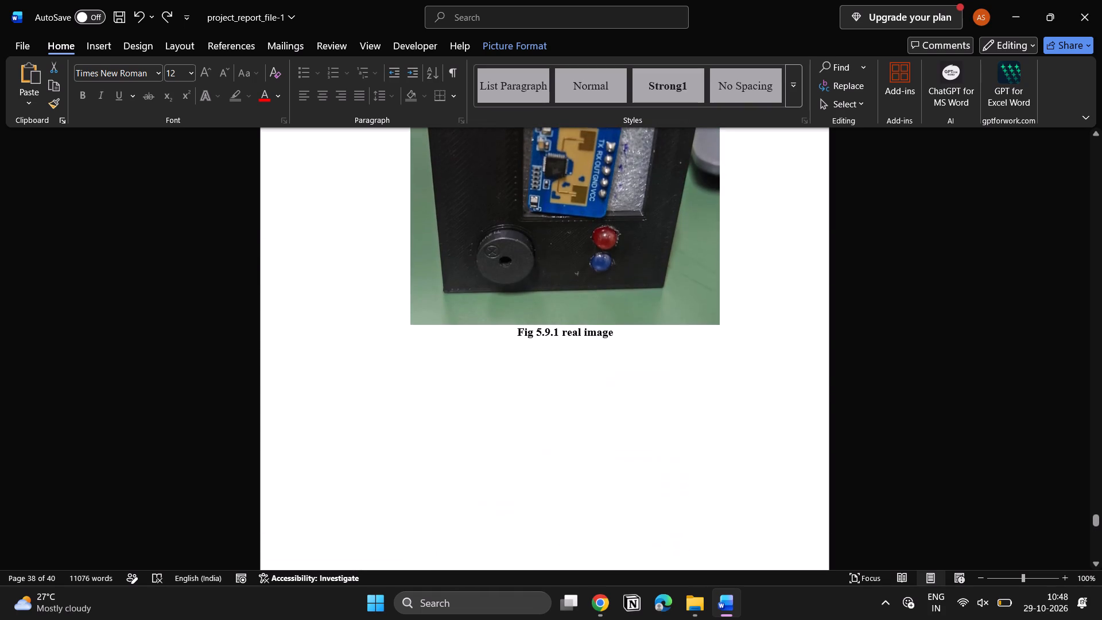
pyautogui.scroll(1, 419, 401)
pyautogui.scroll(-1, 546, 364)
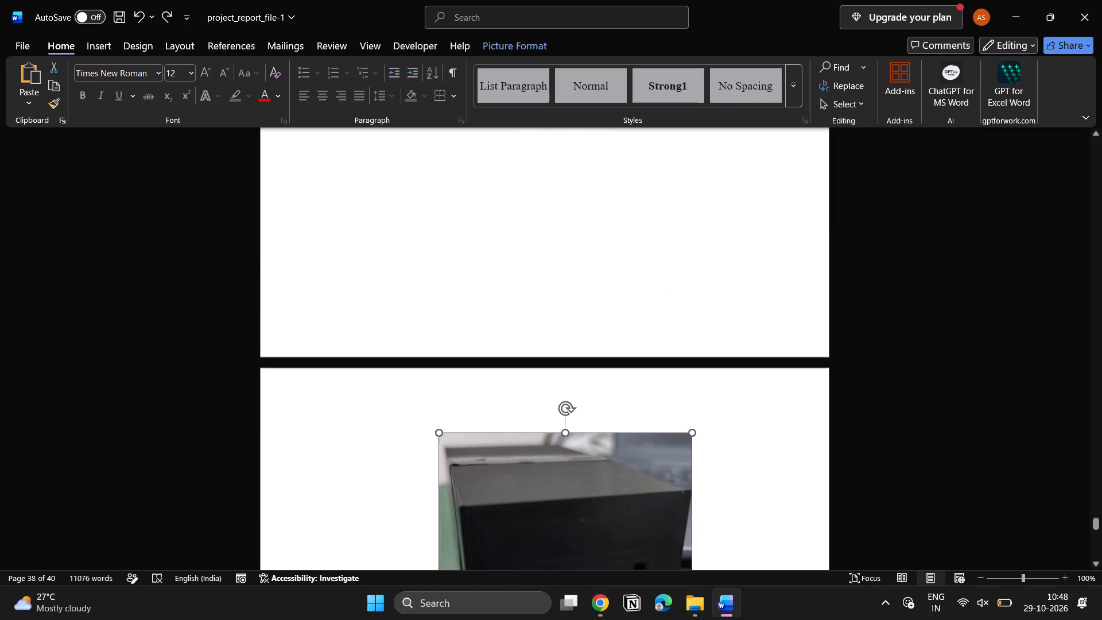
pyautogui.scroll(-2, 546, 364)
pyautogui.scroll(1, 546, 364)
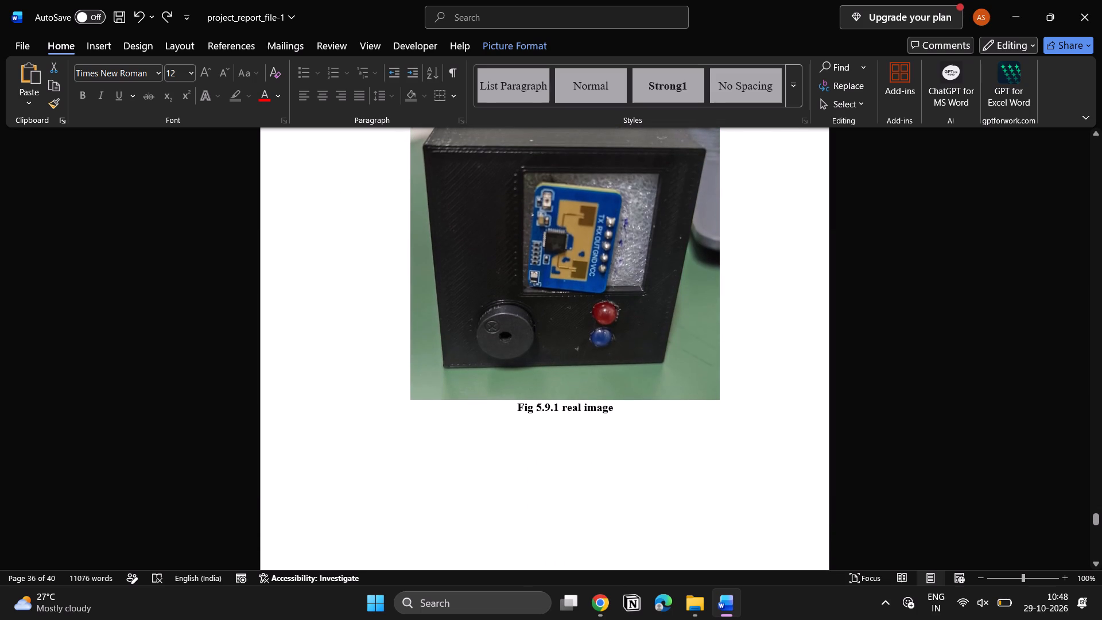
pyautogui.click(567, 312)
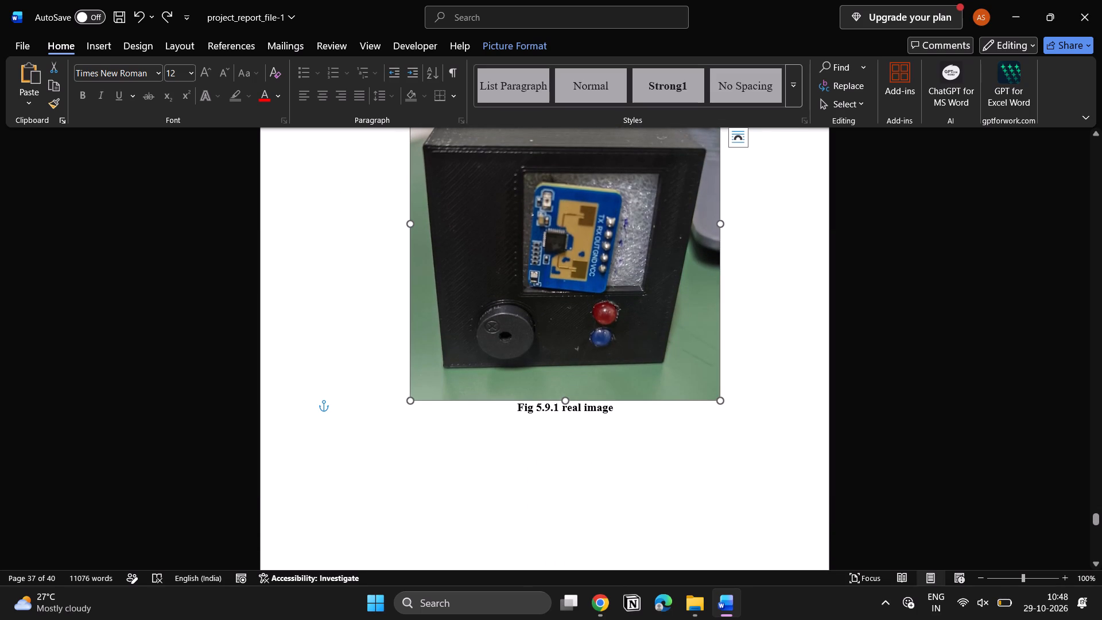
pyautogui.moveTo(566, 402); pyautogui.dragTo(568, 457)
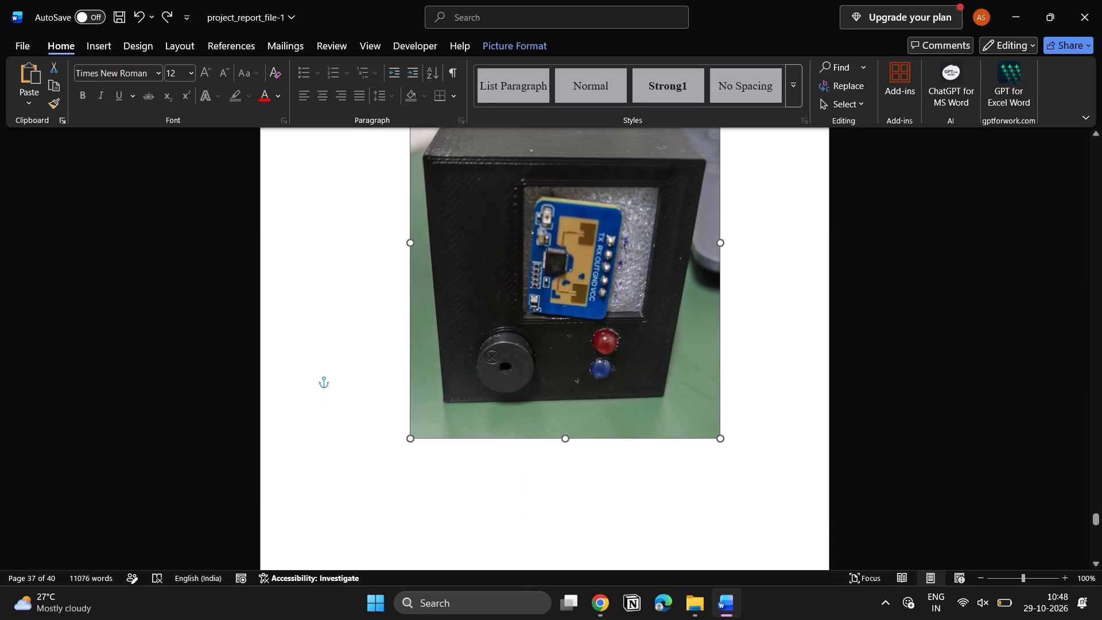
pyautogui.moveTo(568, 457); pyautogui.dragTo(571, 486)
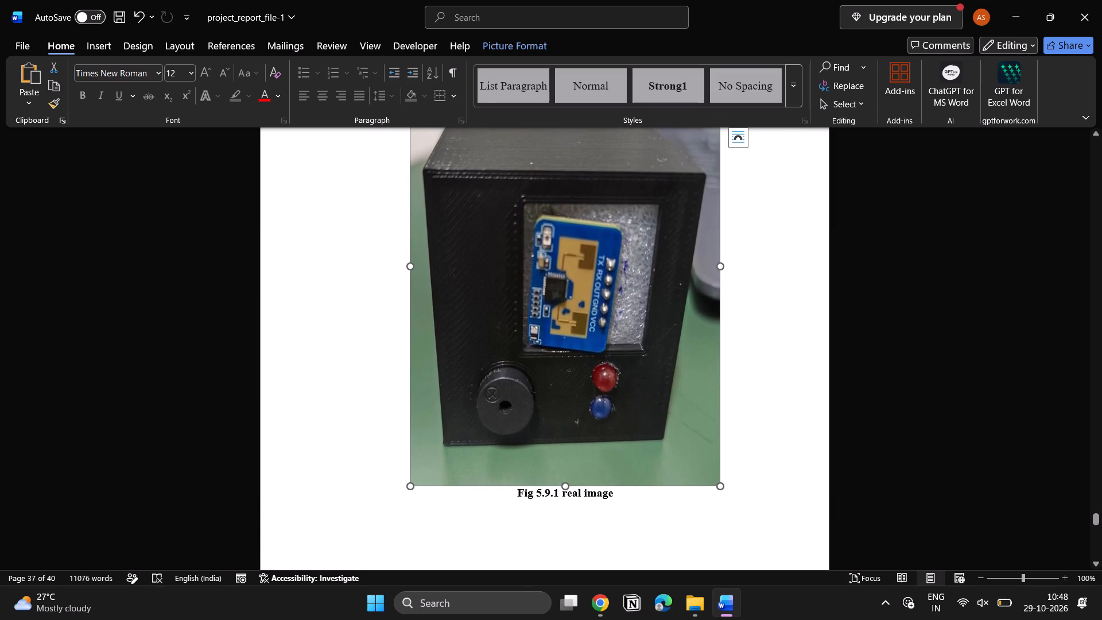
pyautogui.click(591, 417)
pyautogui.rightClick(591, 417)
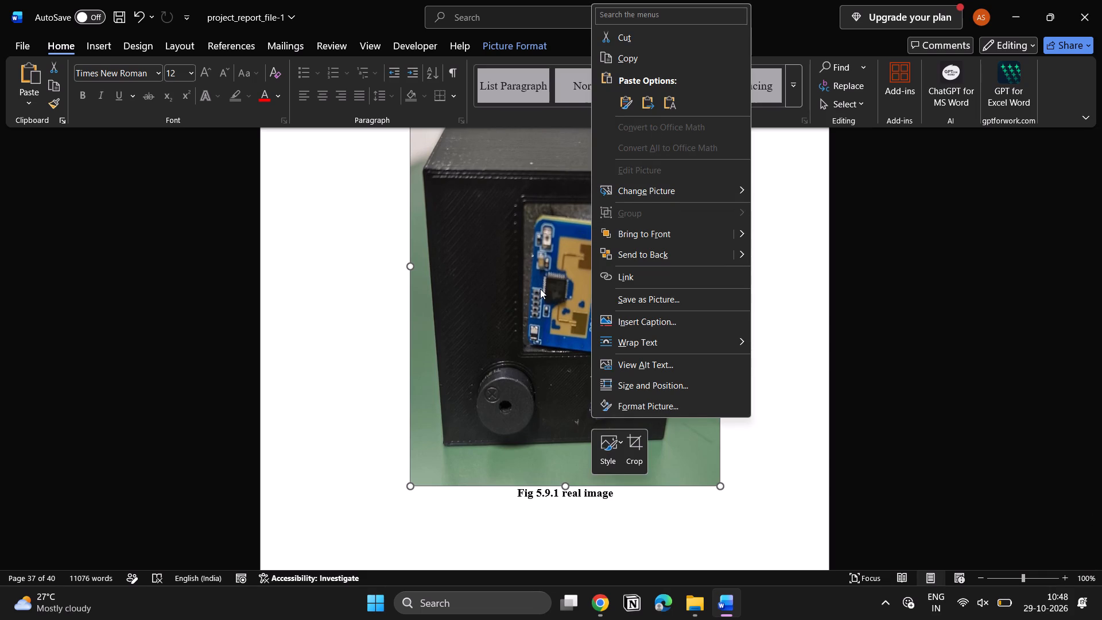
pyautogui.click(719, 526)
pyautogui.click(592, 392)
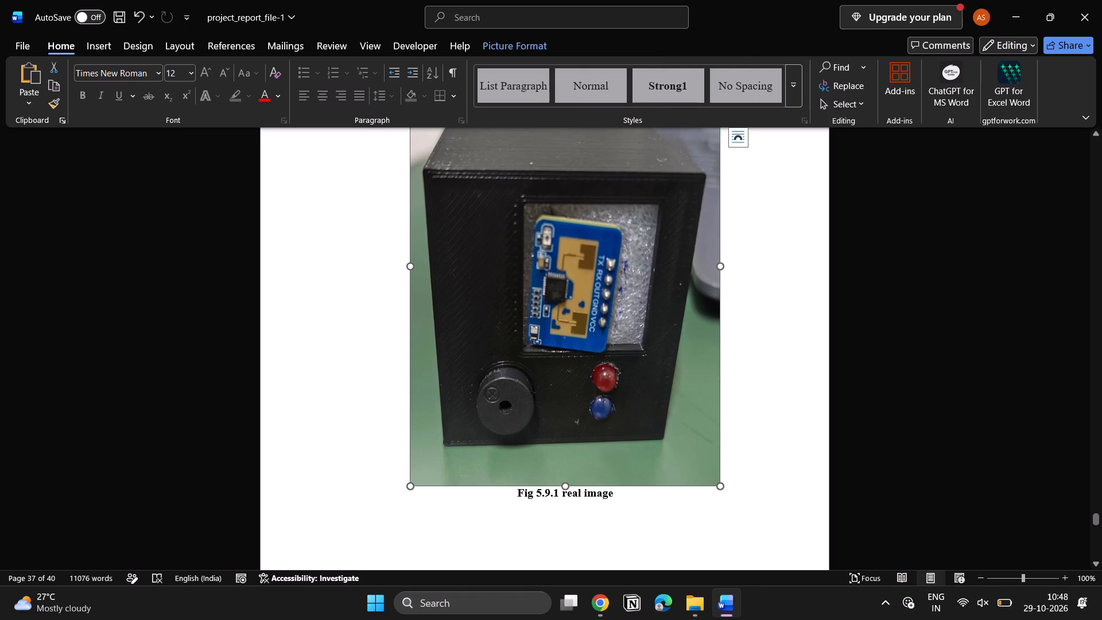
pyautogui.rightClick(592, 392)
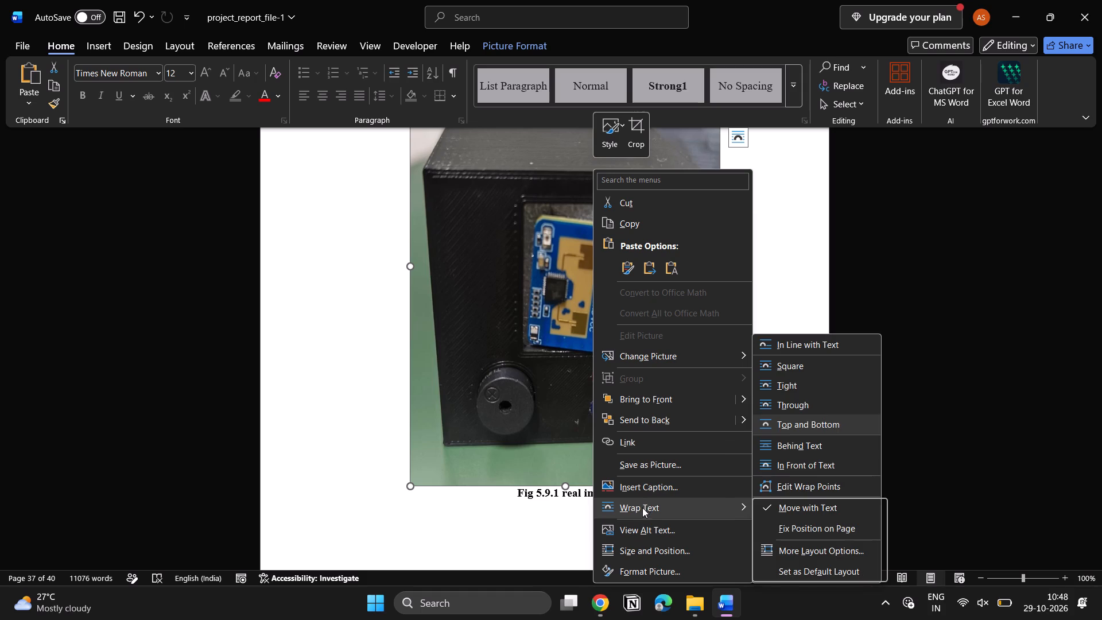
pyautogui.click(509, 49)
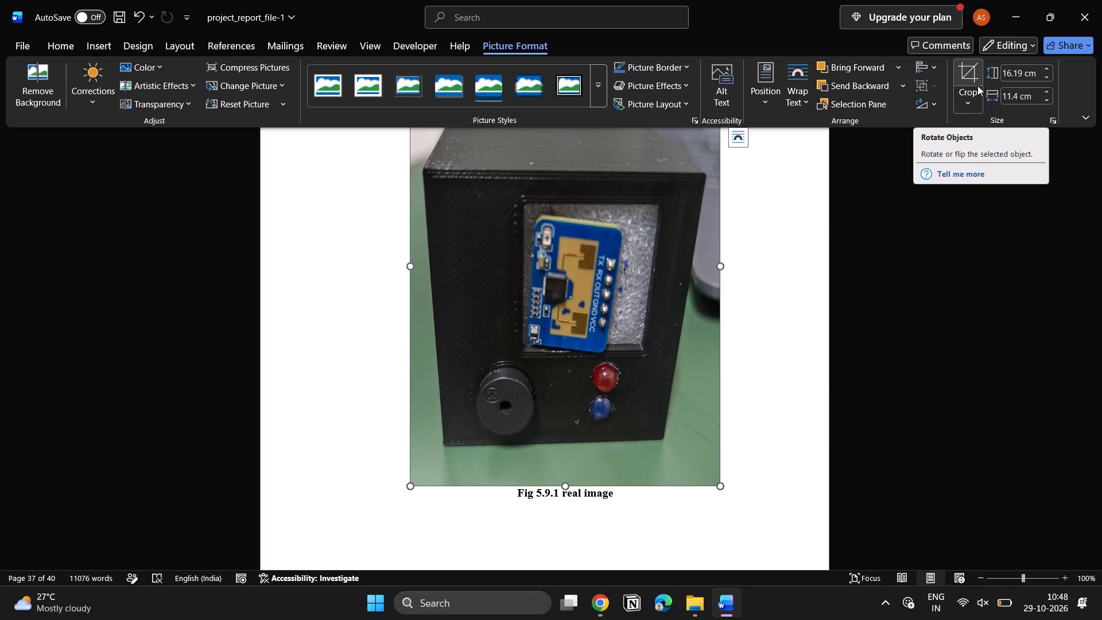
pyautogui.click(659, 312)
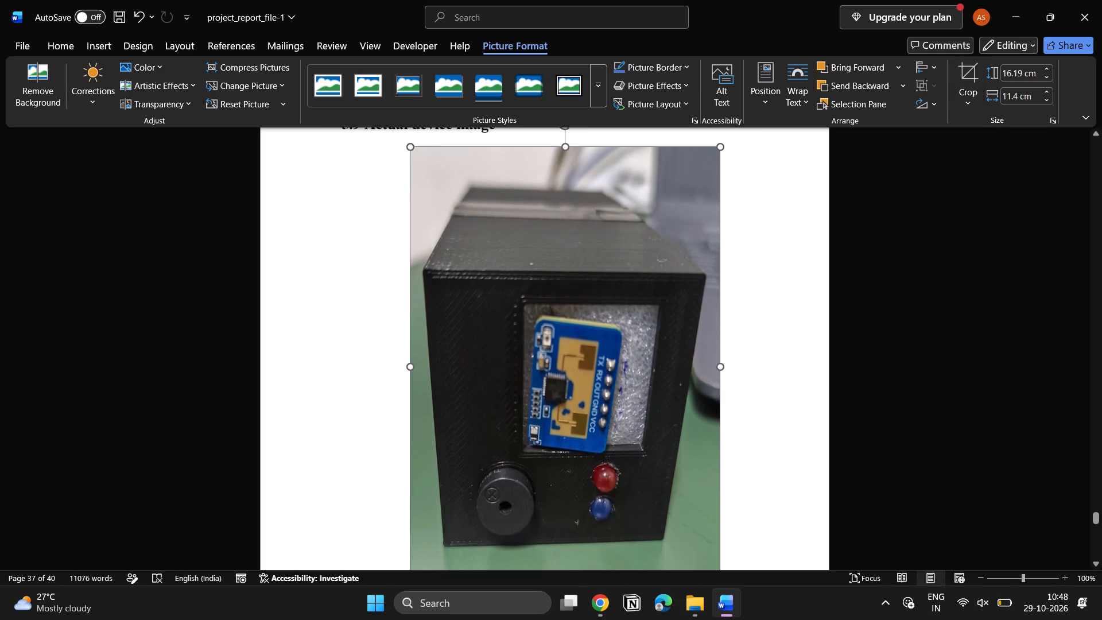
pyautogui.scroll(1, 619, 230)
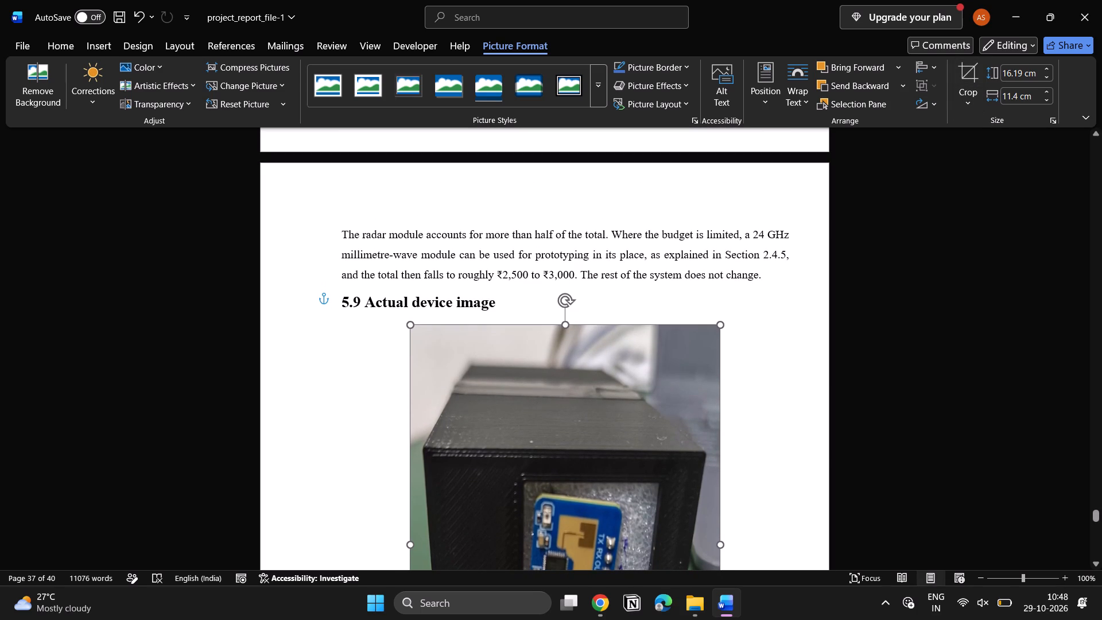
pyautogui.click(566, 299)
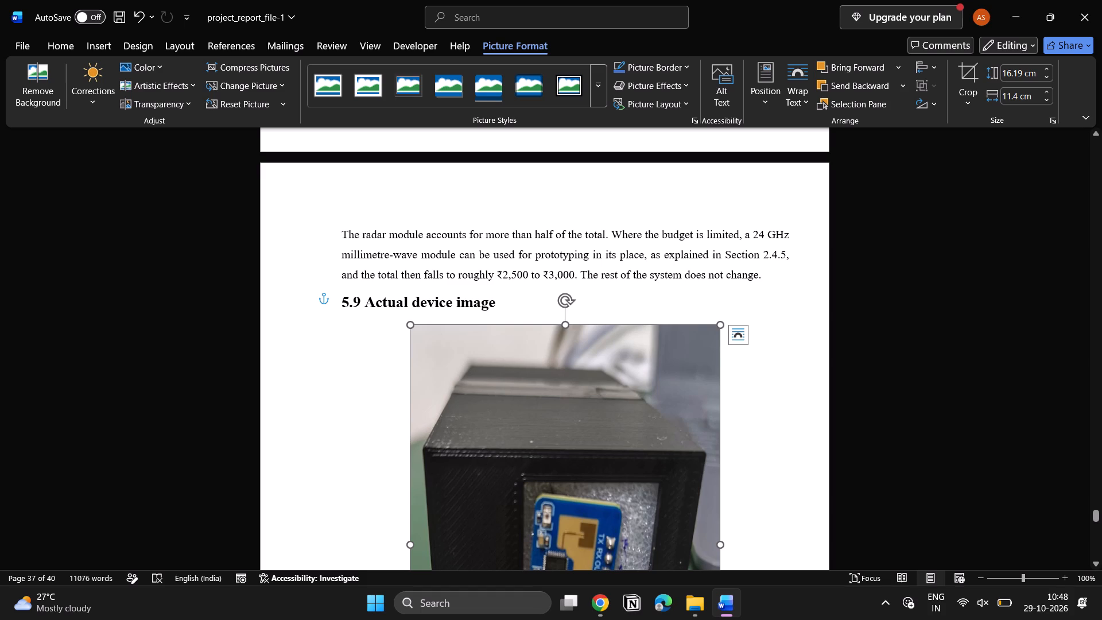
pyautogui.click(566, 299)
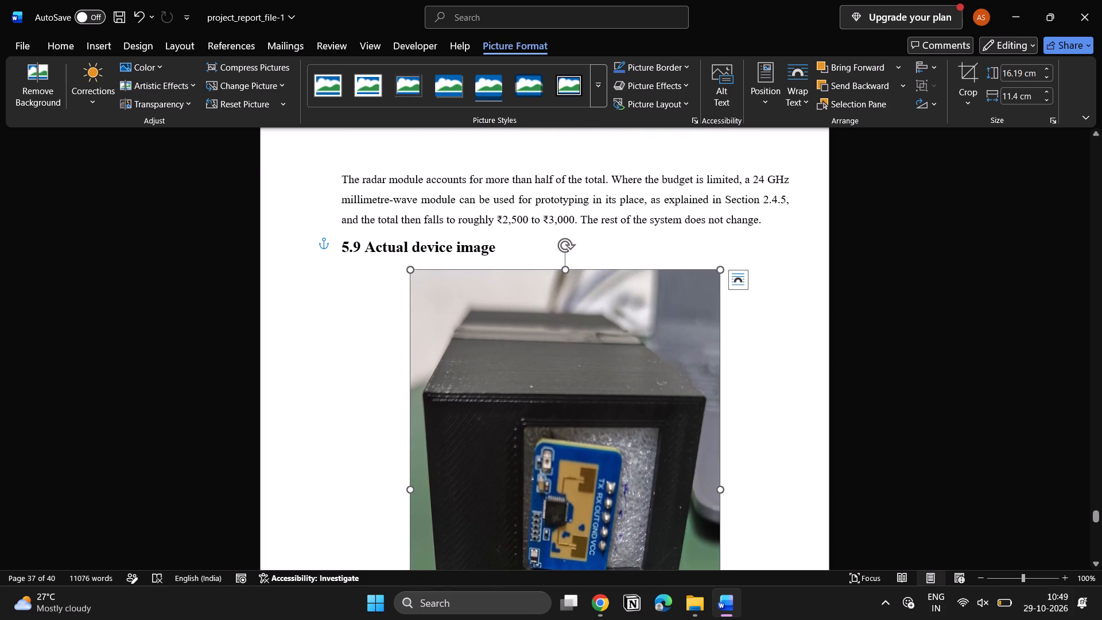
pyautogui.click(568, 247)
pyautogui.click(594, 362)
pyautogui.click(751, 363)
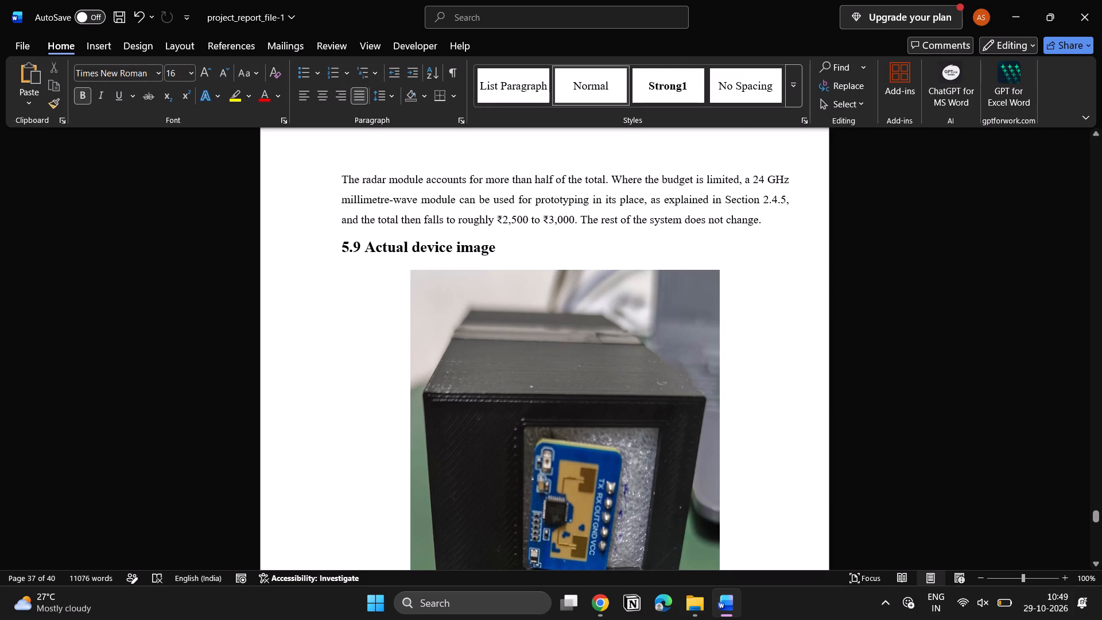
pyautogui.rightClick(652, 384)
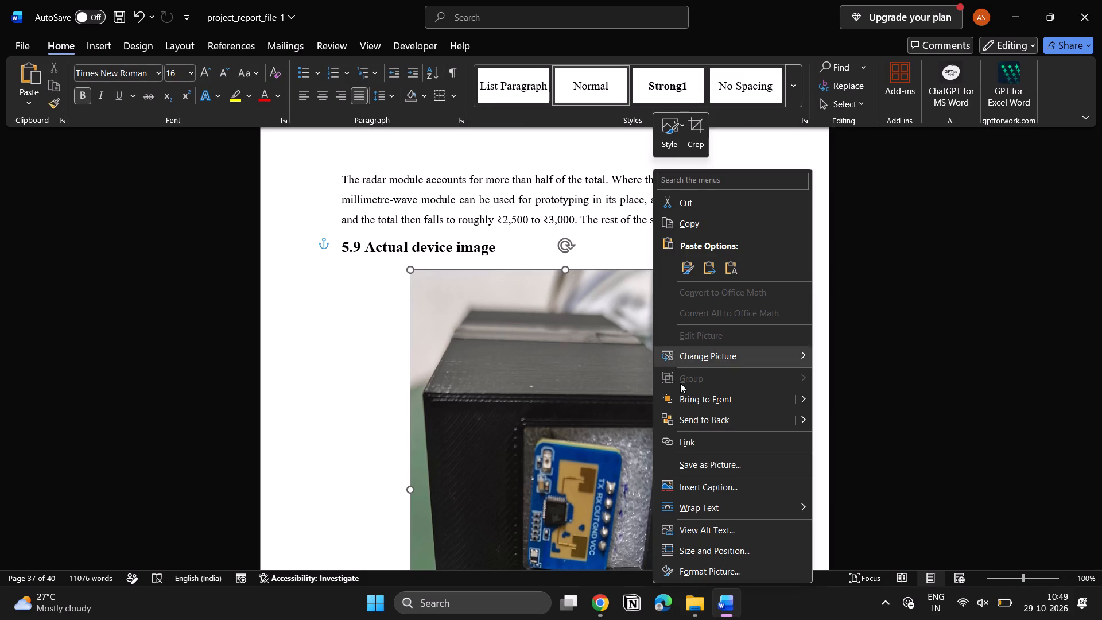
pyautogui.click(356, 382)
# Check how the two device photos and their captions in section 5.9 are laid out across the pages.
pyautogui.scroll(1, 527, 432)
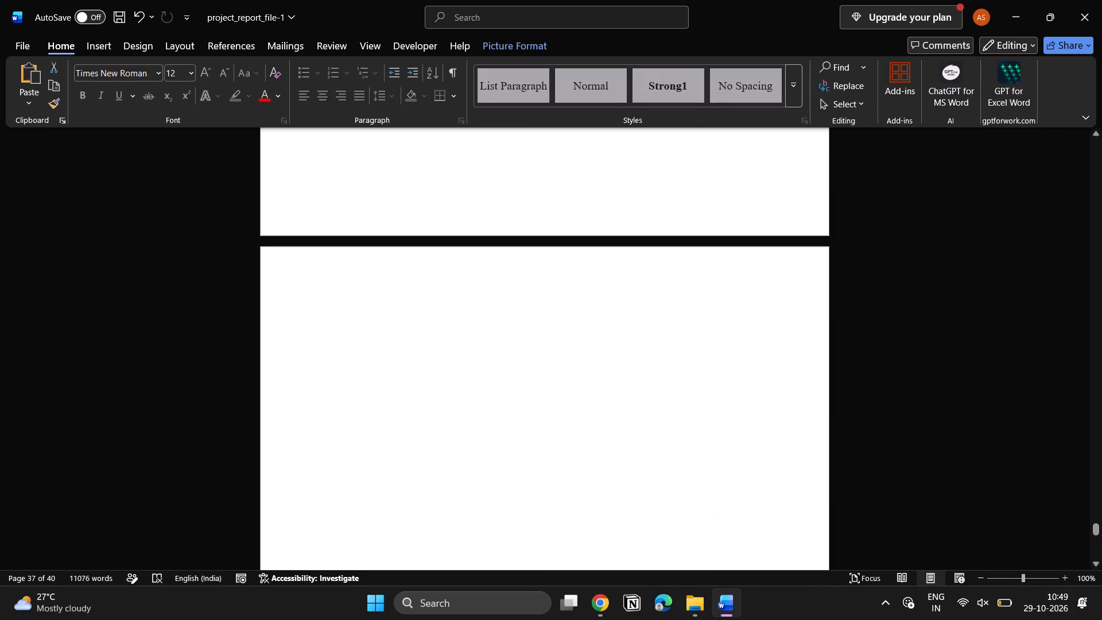
pyautogui.scroll(1, 527, 432)
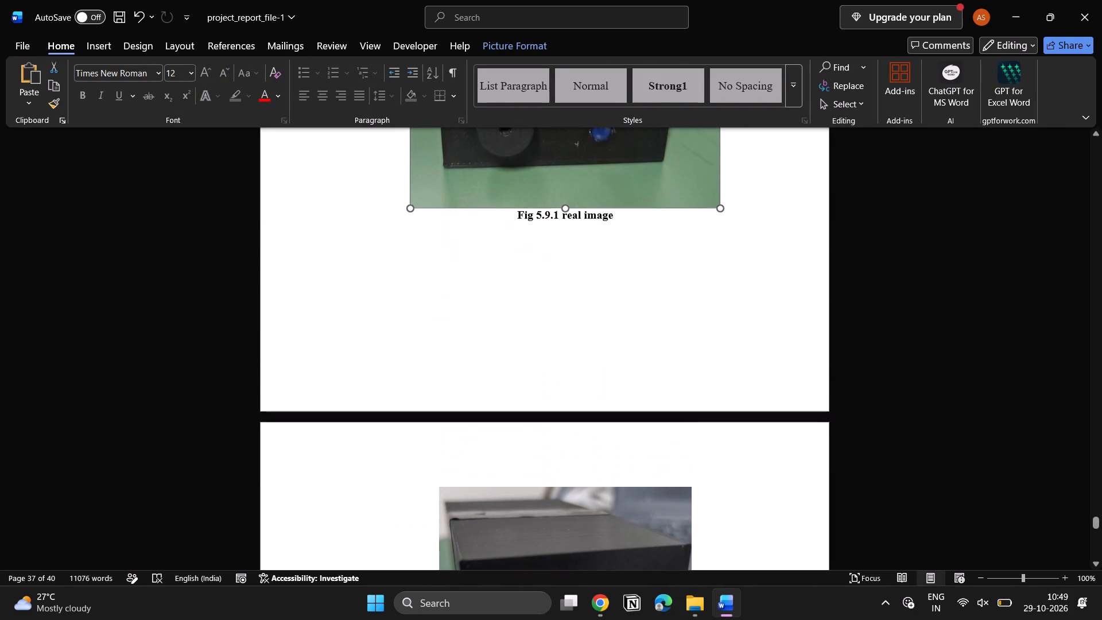
pyautogui.scroll(1, 527, 432)
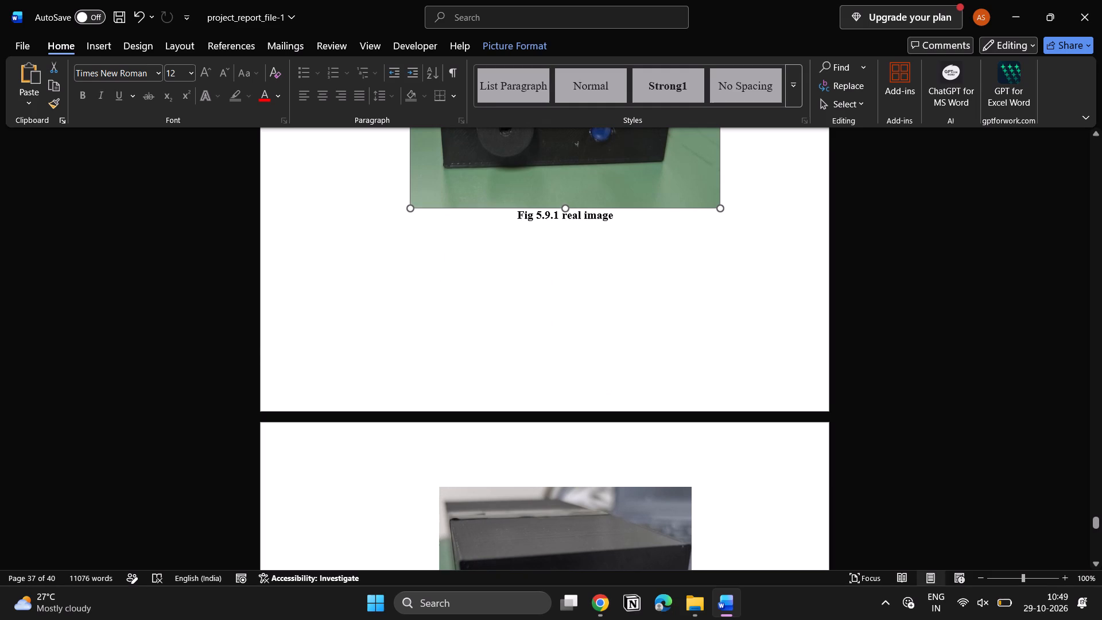
pyautogui.scroll(1, 527, 432)
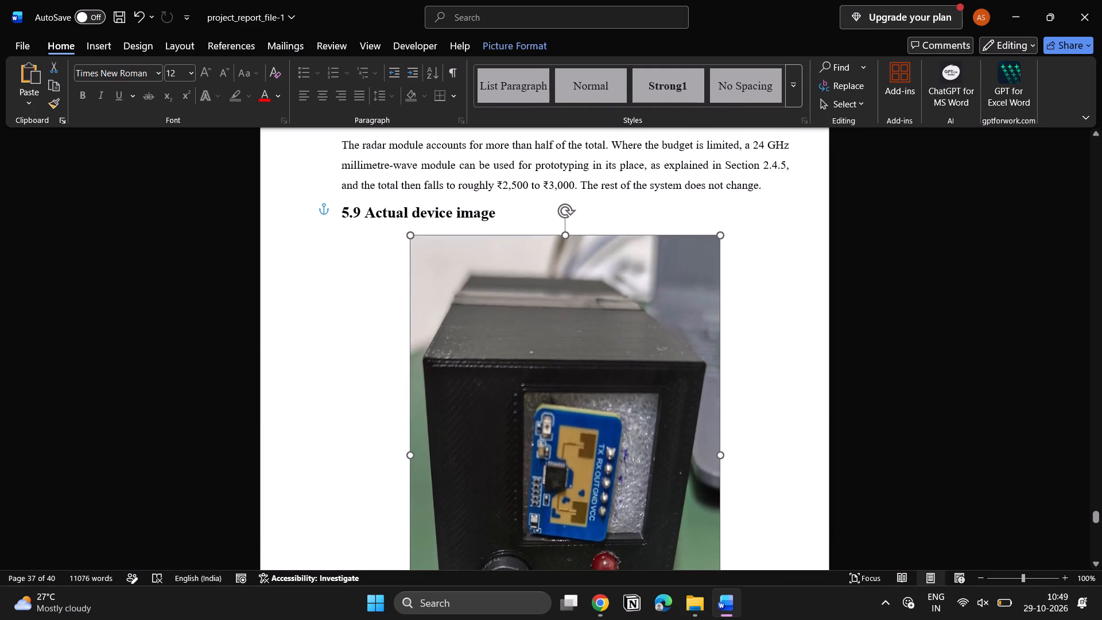
pyautogui.scroll(2, 527, 432)
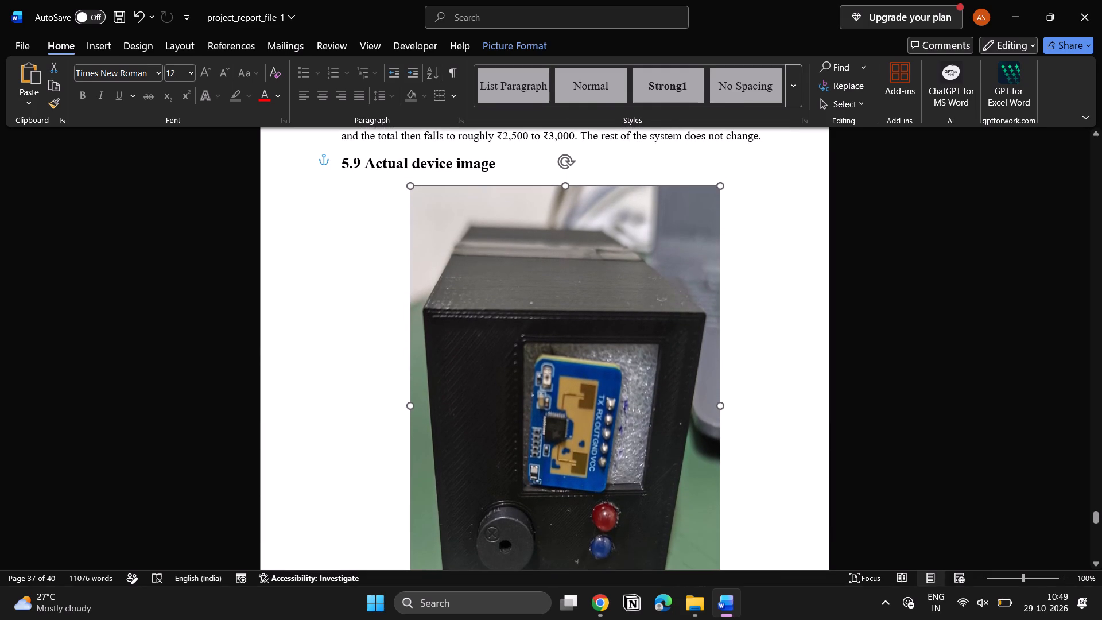
pyautogui.scroll(1, 527, 432)
pyautogui.scroll(-1, 527, 432)
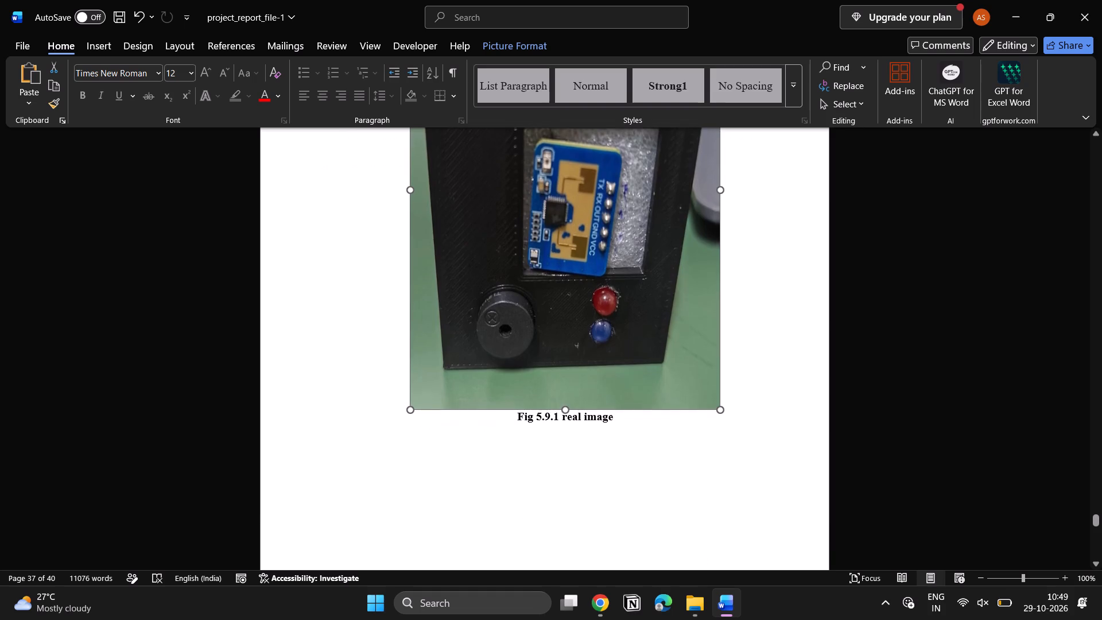
pyautogui.scroll(-1, 527, 432)
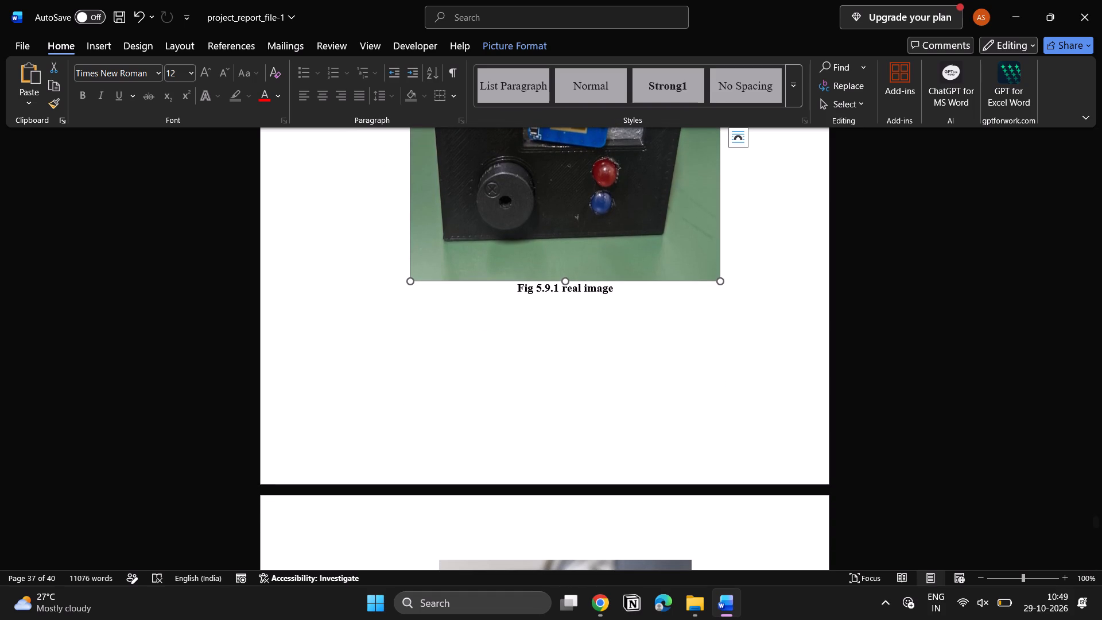
pyautogui.scroll(1, 527, 432)
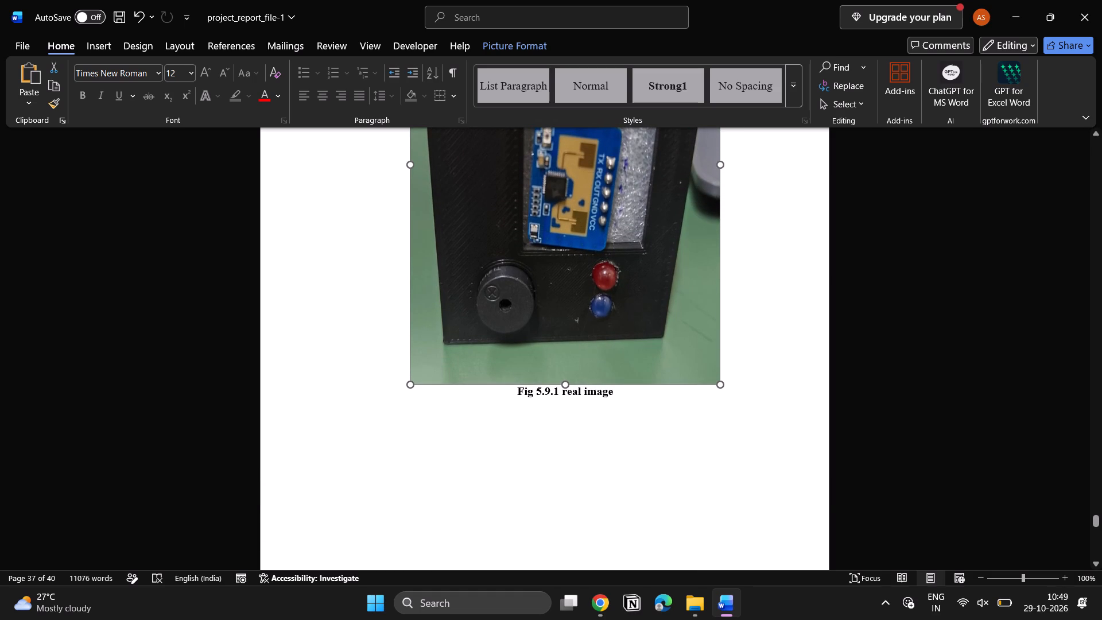
pyautogui.scroll(-1, 538, 465)
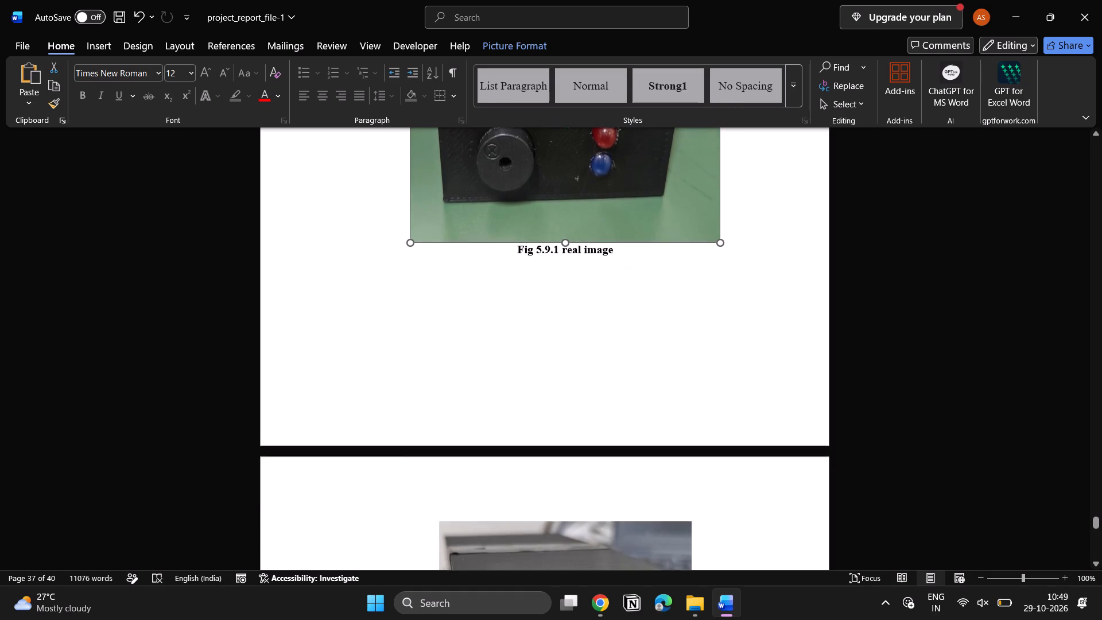
pyautogui.scroll(-2, 538, 465)
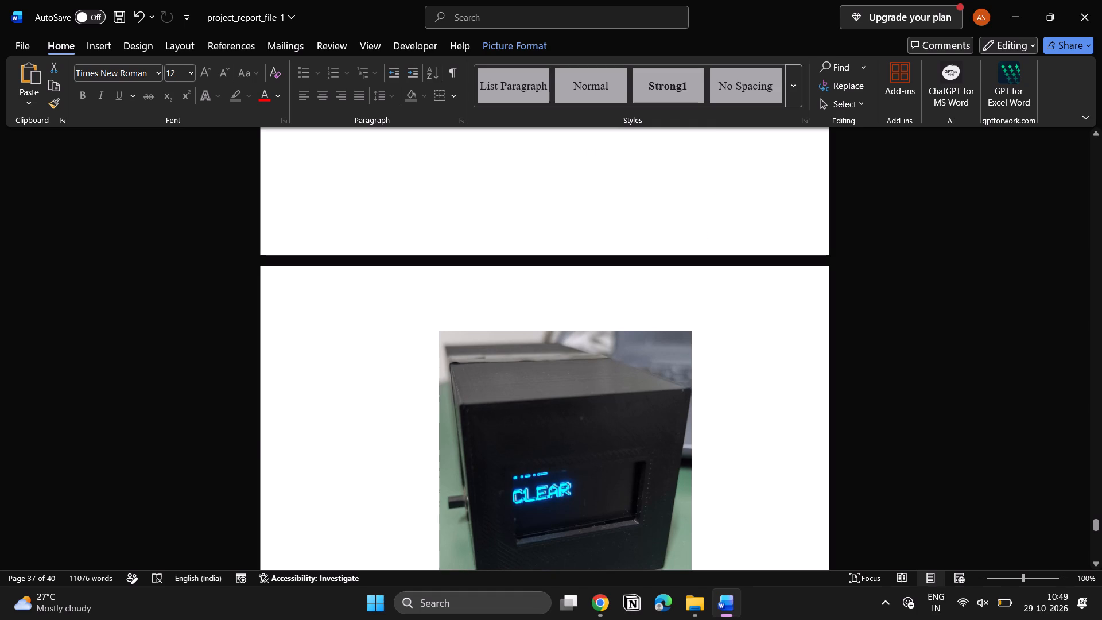
pyautogui.scroll(1, 624, 327)
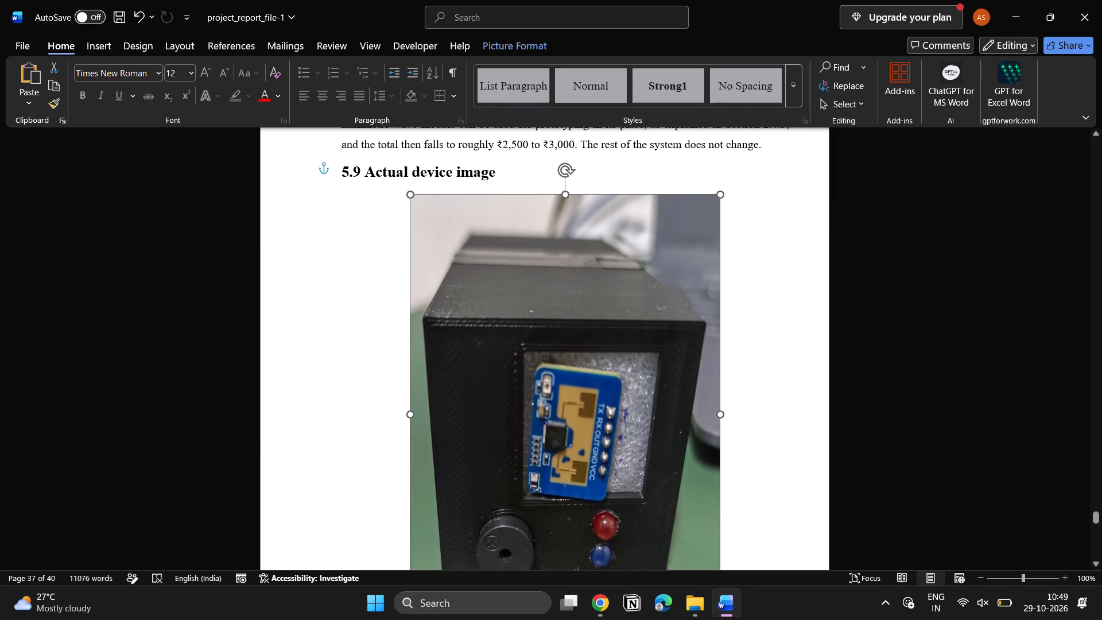
# Shorten the Fig 5.9.1 device photo from its top edge to roughly a third of its height.
pyautogui.click(563, 257)
pyautogui.moveTo(566, 195); pyautogui.dragTo(572, 309)
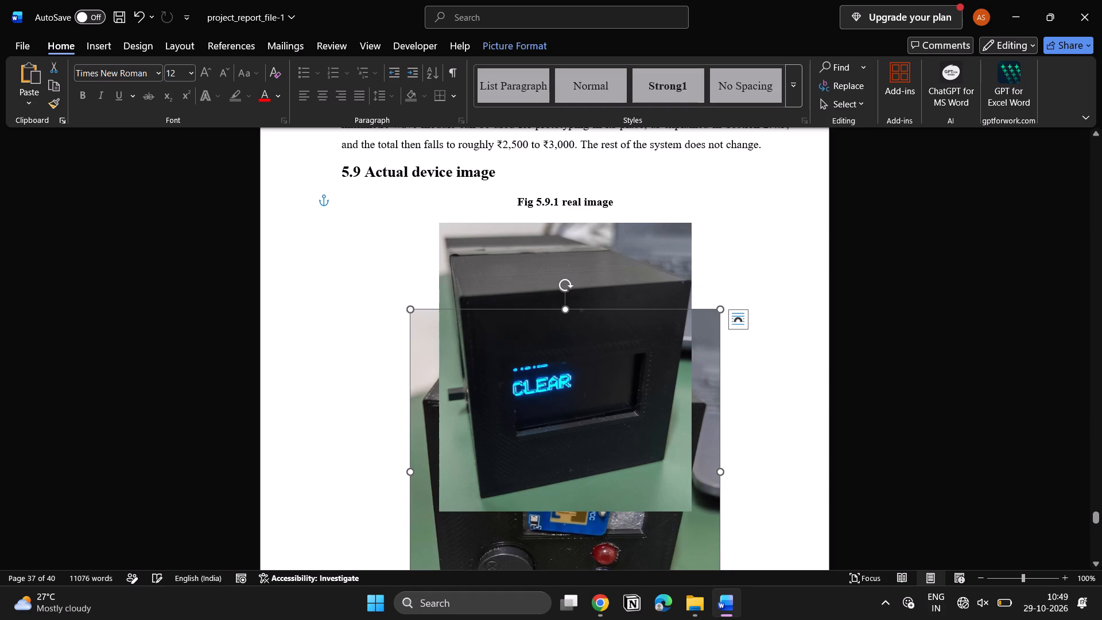
pyautogui.click(583, 279)
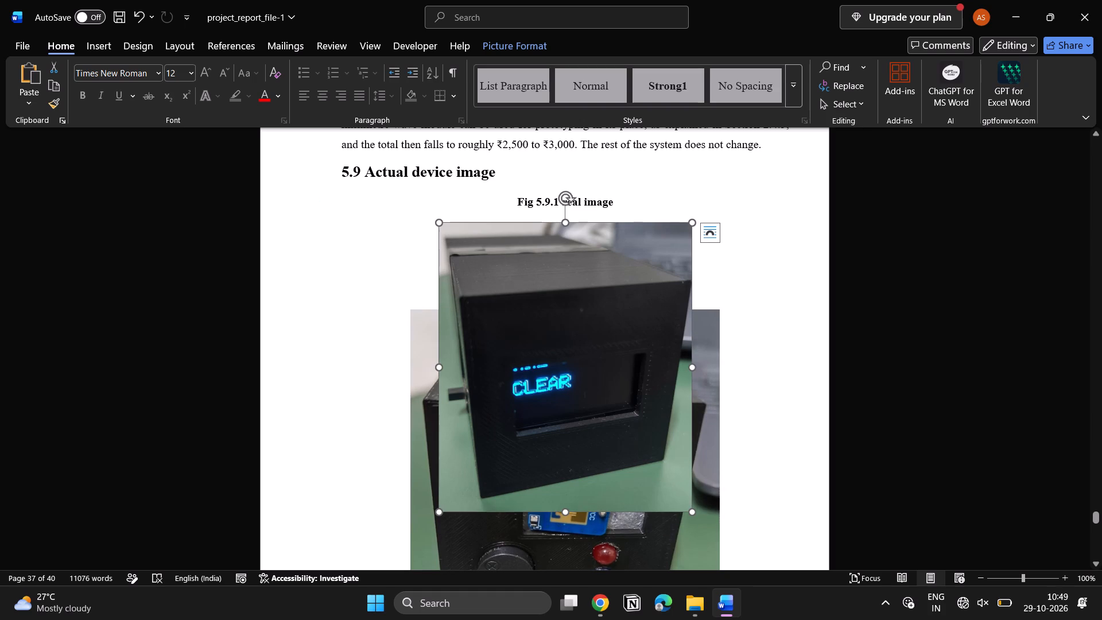
pyautogui.click(424, 338)
pyautogui.scroll(-1, 424, 338)
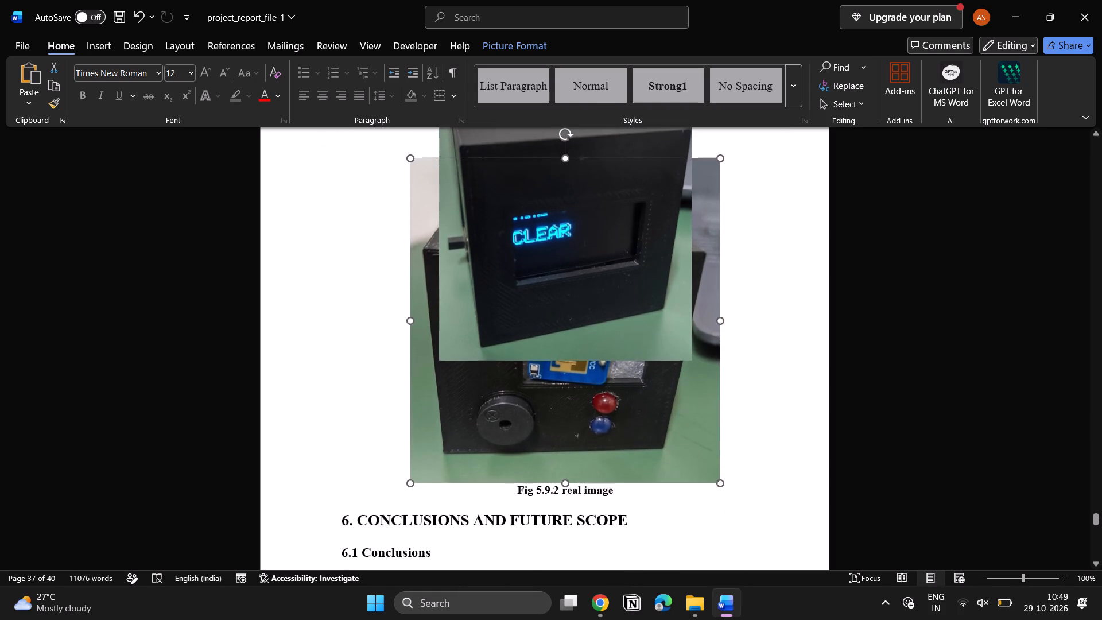
pyautogui.moveTo(568, 161); pyautogui.dragTo(581, 331)
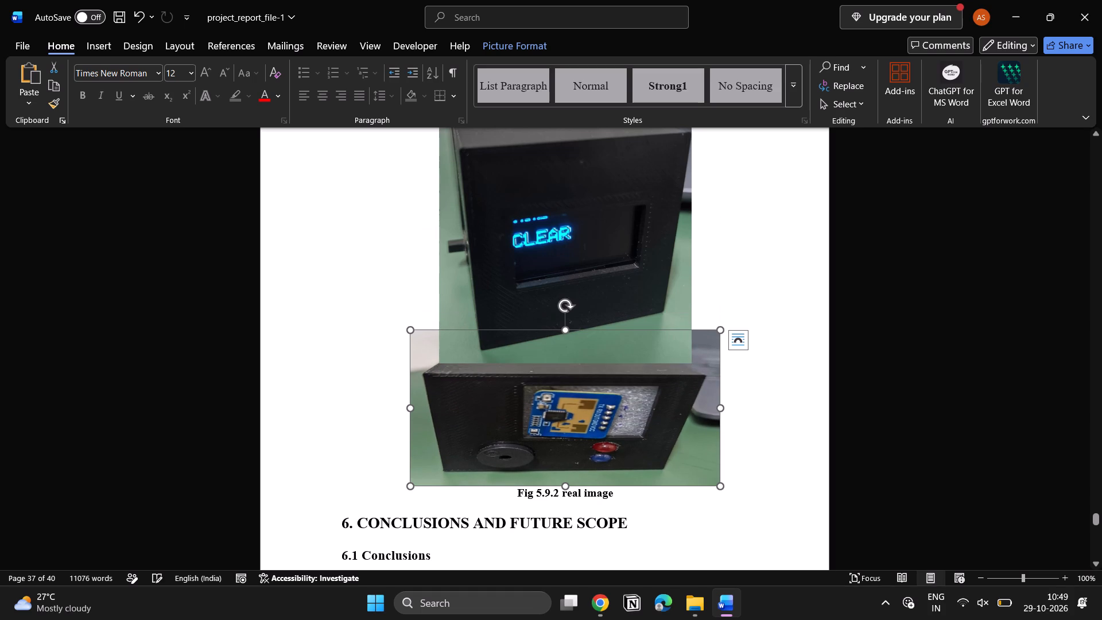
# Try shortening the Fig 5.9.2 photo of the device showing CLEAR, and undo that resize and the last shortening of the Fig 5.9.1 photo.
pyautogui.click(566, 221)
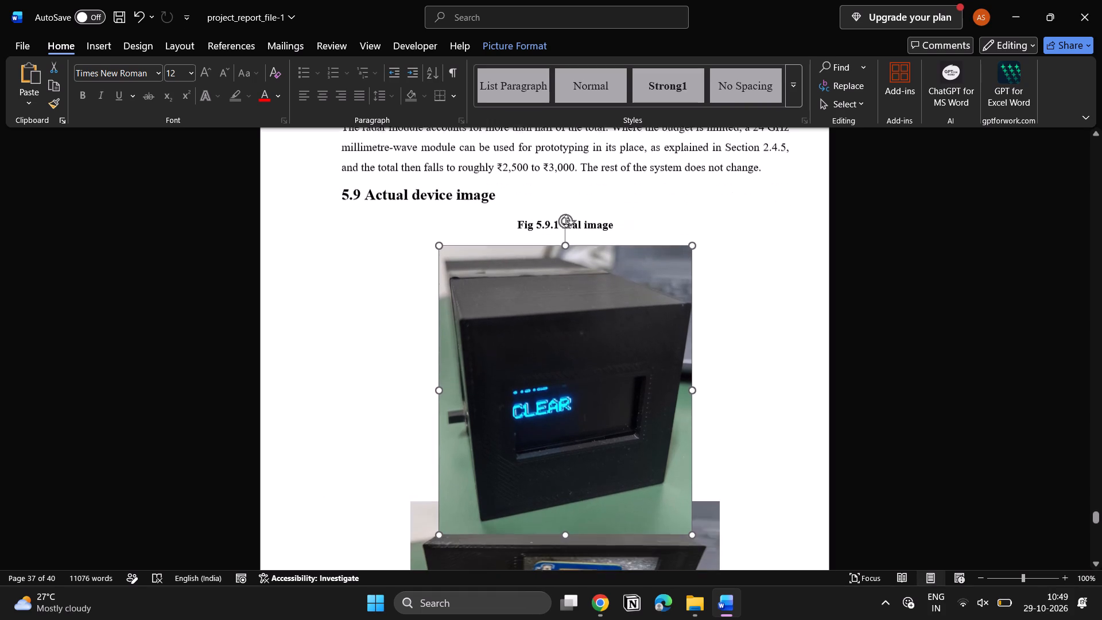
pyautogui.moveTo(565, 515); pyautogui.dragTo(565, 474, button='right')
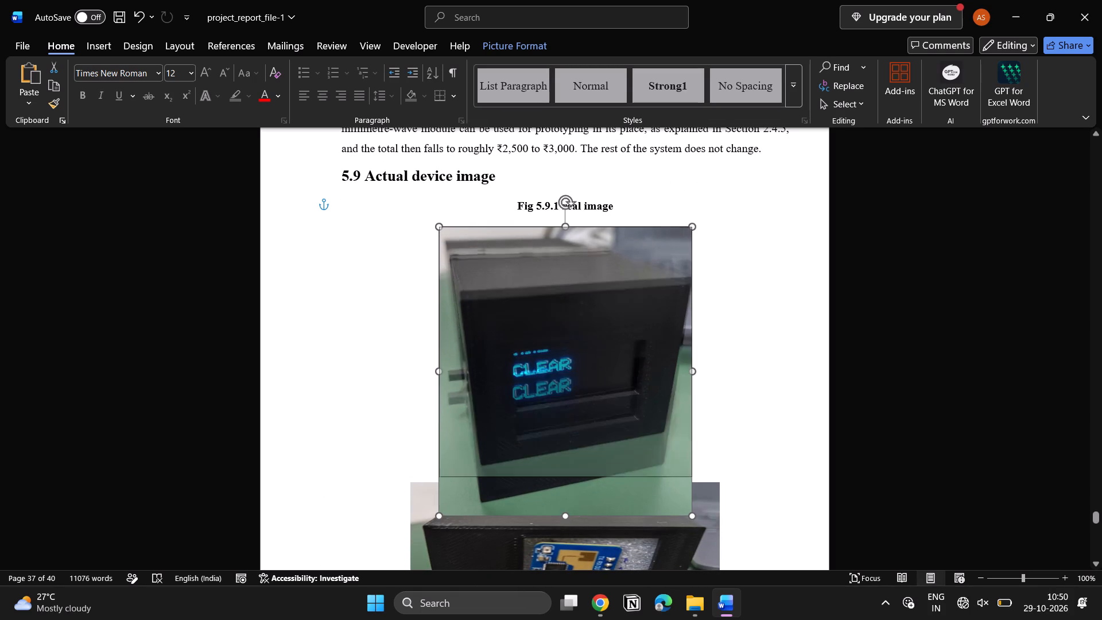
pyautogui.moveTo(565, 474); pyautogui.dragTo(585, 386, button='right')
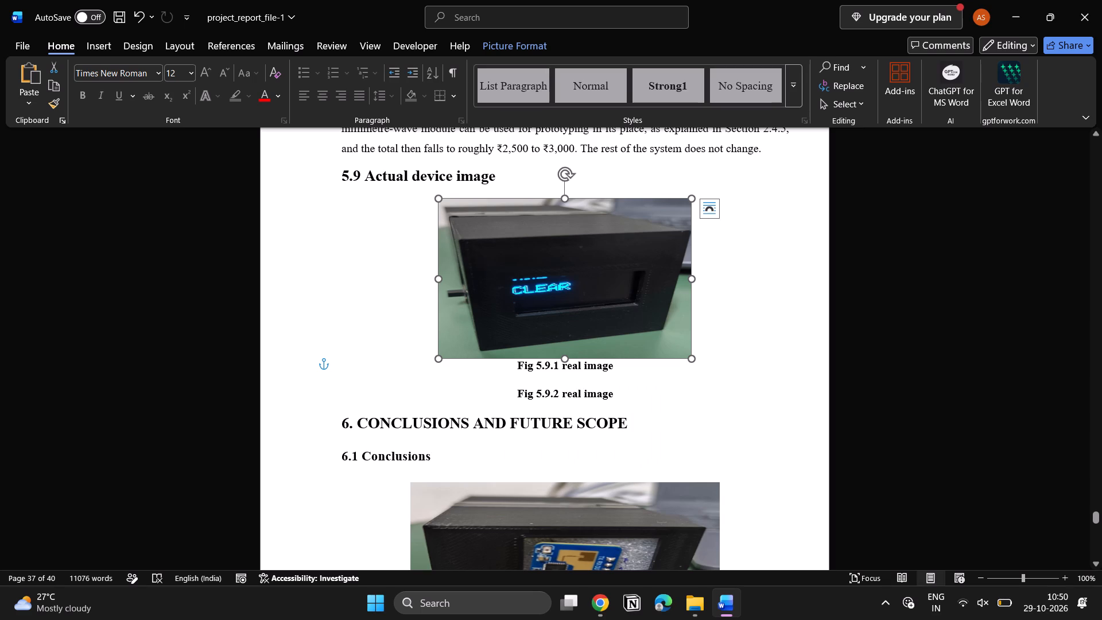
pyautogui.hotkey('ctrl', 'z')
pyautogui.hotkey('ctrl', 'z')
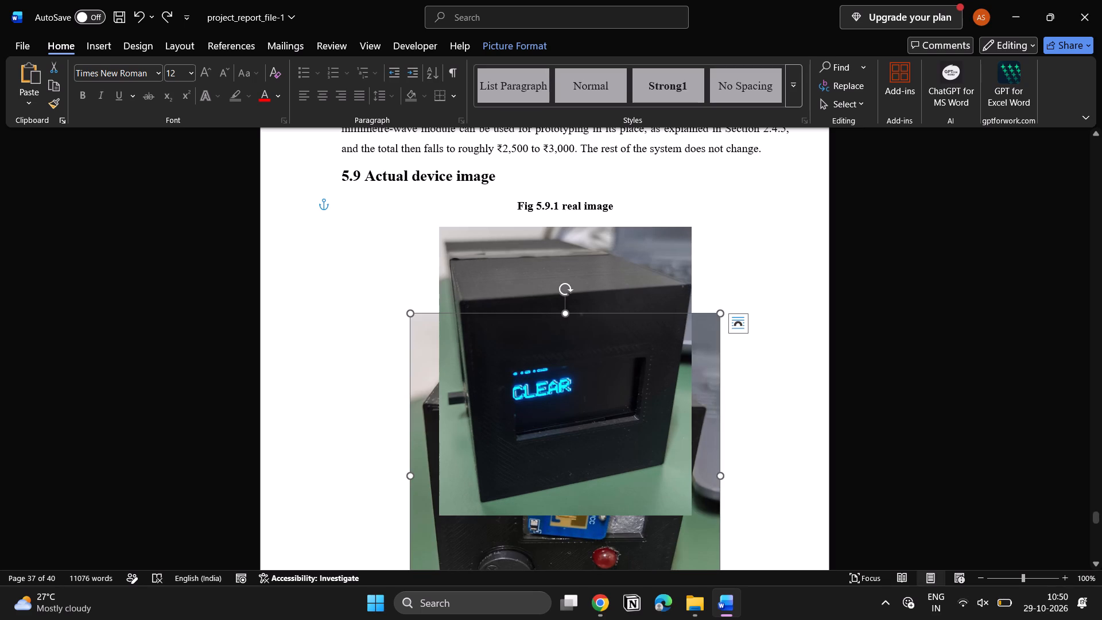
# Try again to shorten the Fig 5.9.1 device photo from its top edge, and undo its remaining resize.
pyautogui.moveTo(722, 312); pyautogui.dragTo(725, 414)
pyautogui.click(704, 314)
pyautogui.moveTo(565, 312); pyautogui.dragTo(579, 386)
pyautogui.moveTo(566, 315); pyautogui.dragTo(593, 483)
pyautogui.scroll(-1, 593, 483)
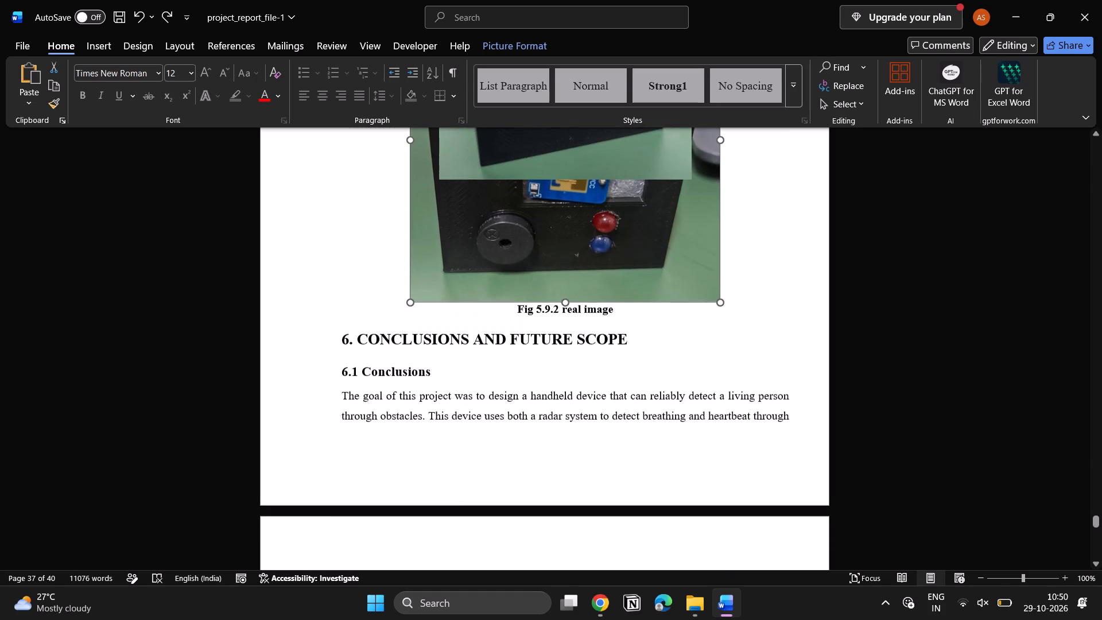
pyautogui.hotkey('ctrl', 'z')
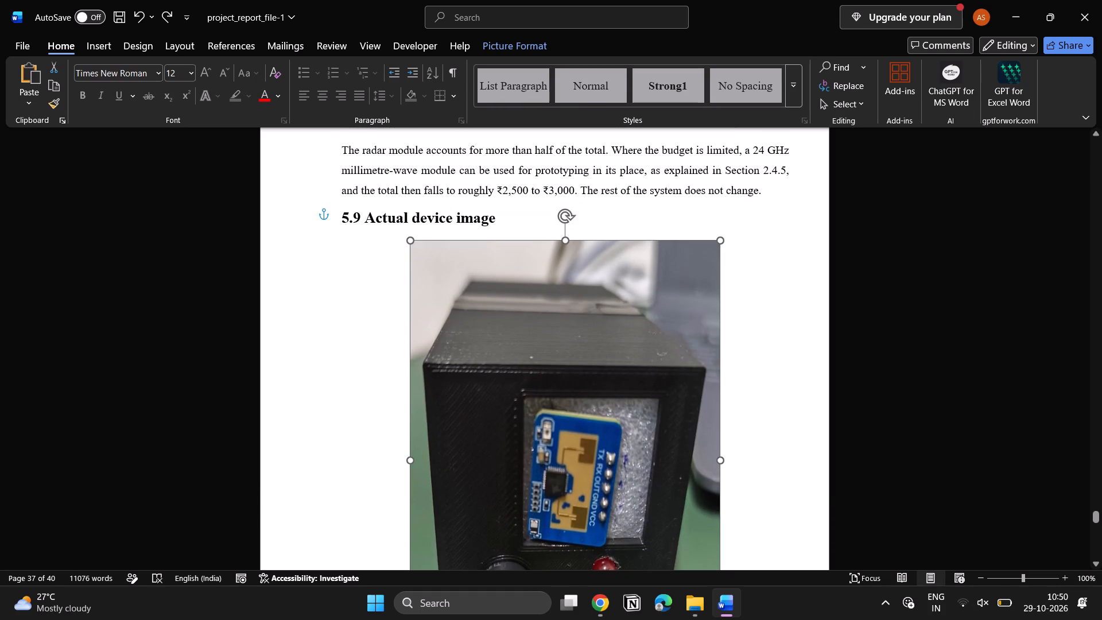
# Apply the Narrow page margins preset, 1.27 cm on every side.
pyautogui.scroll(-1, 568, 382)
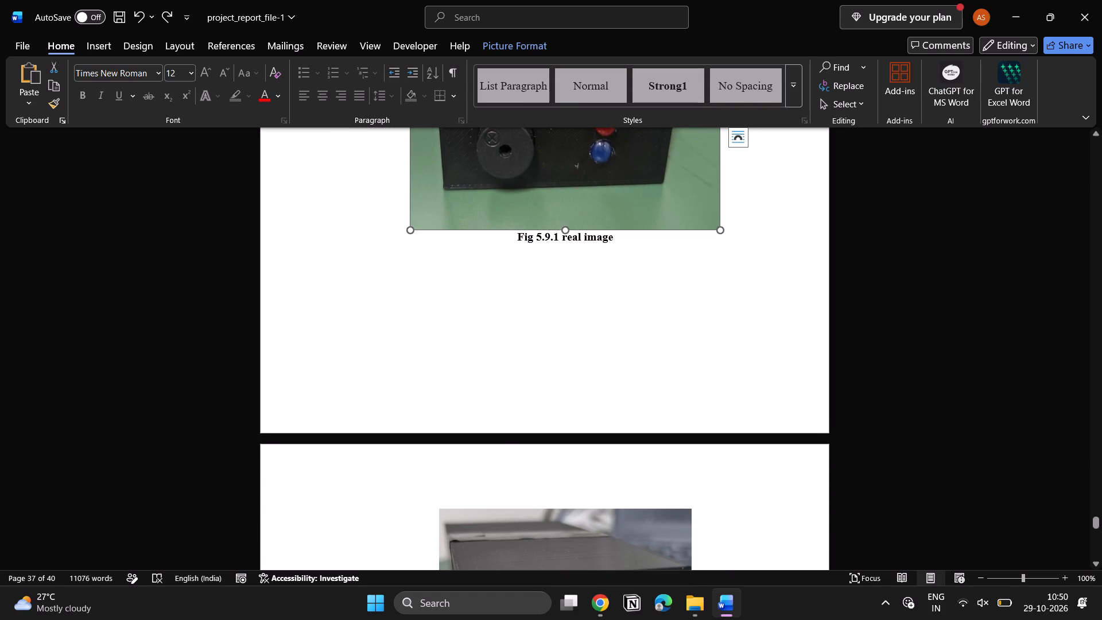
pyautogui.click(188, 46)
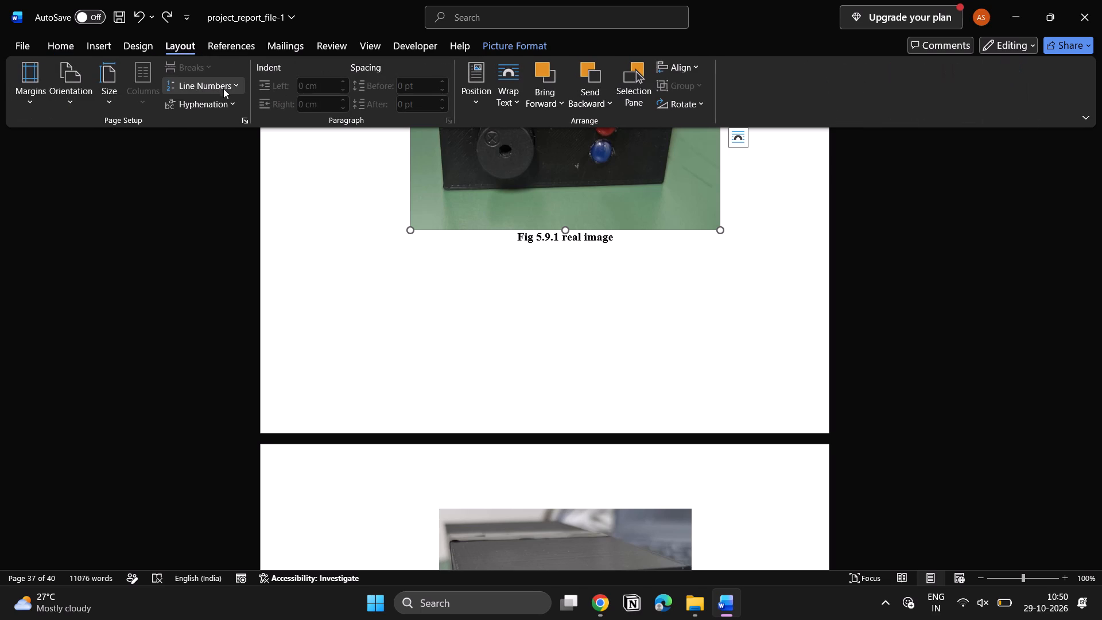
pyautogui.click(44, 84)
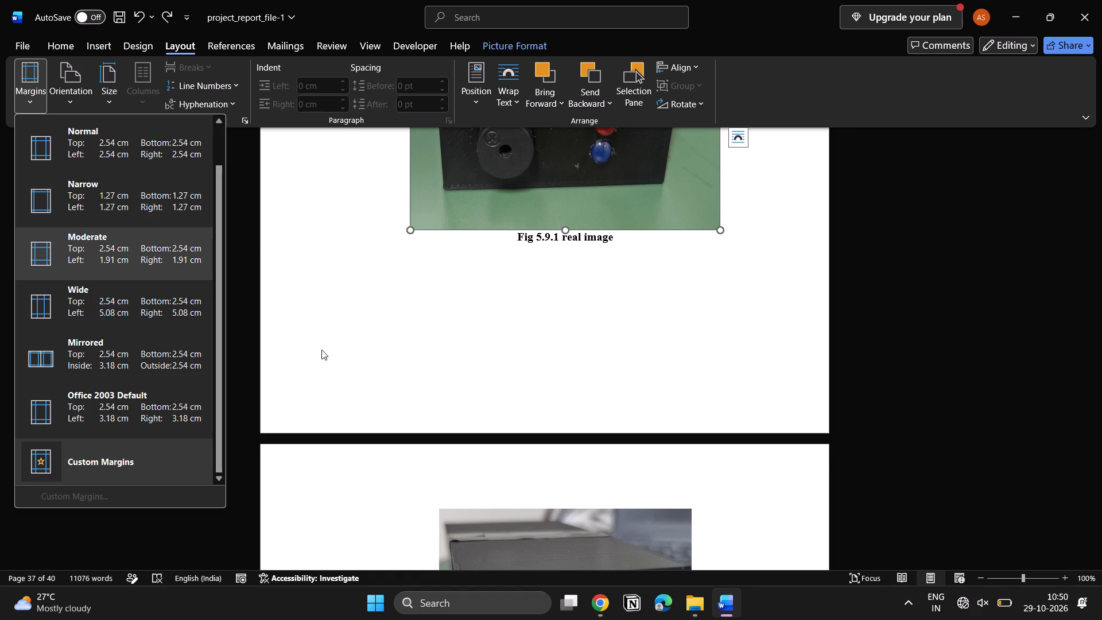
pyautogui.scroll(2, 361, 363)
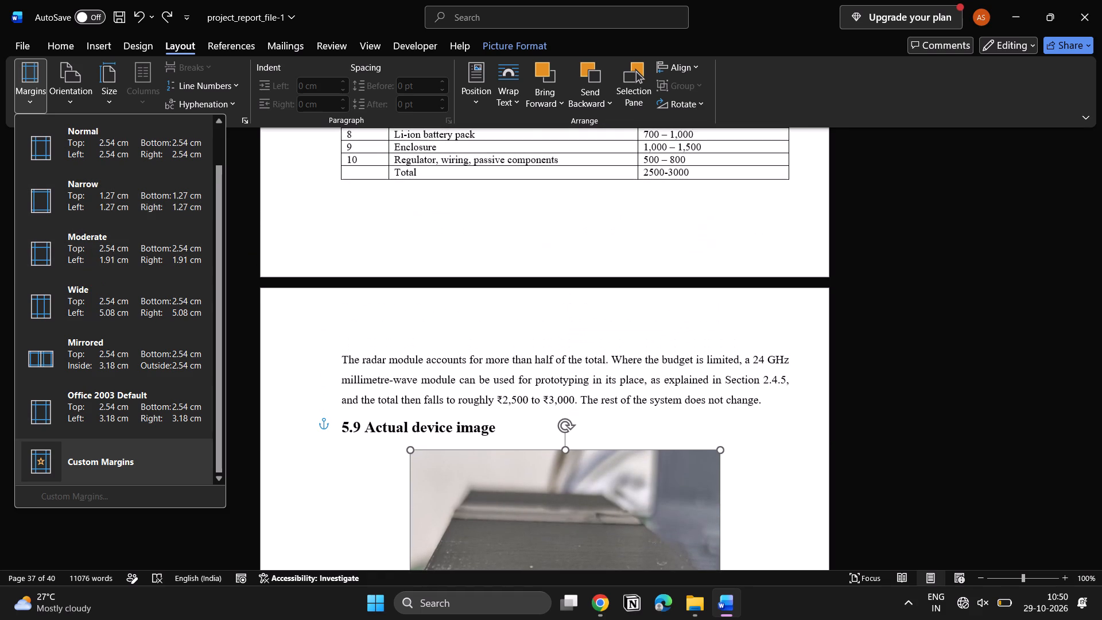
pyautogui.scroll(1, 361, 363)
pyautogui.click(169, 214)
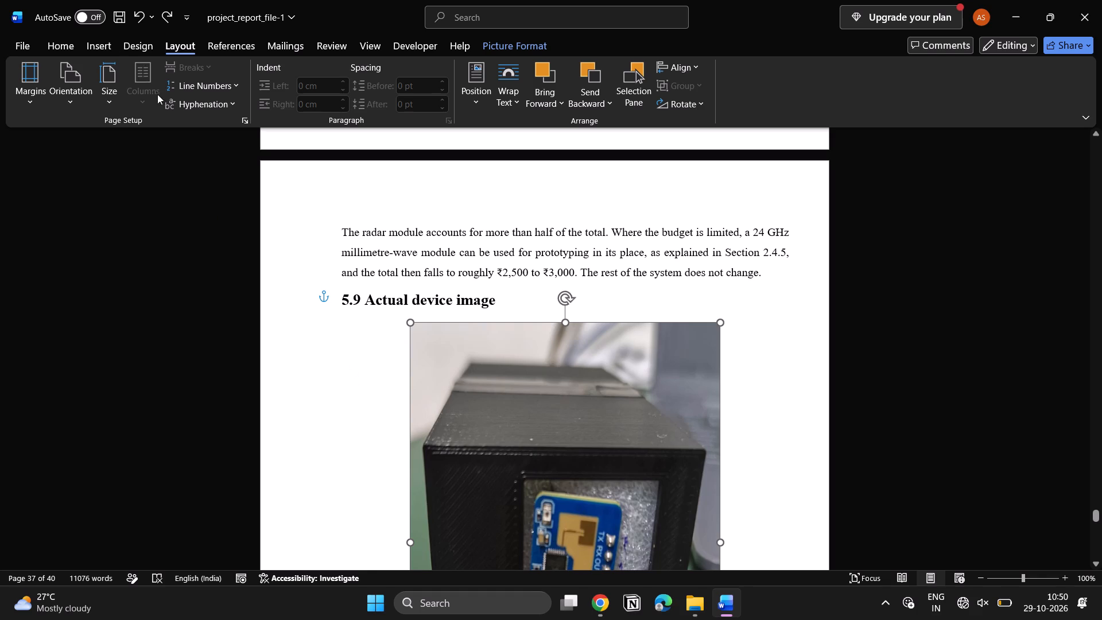
# Check the pages around sections 5.7 and 5.8 and apply the Normal page margins preset, 2.54 cm on every side.
pyautogui.scroll(1, 300, 199)
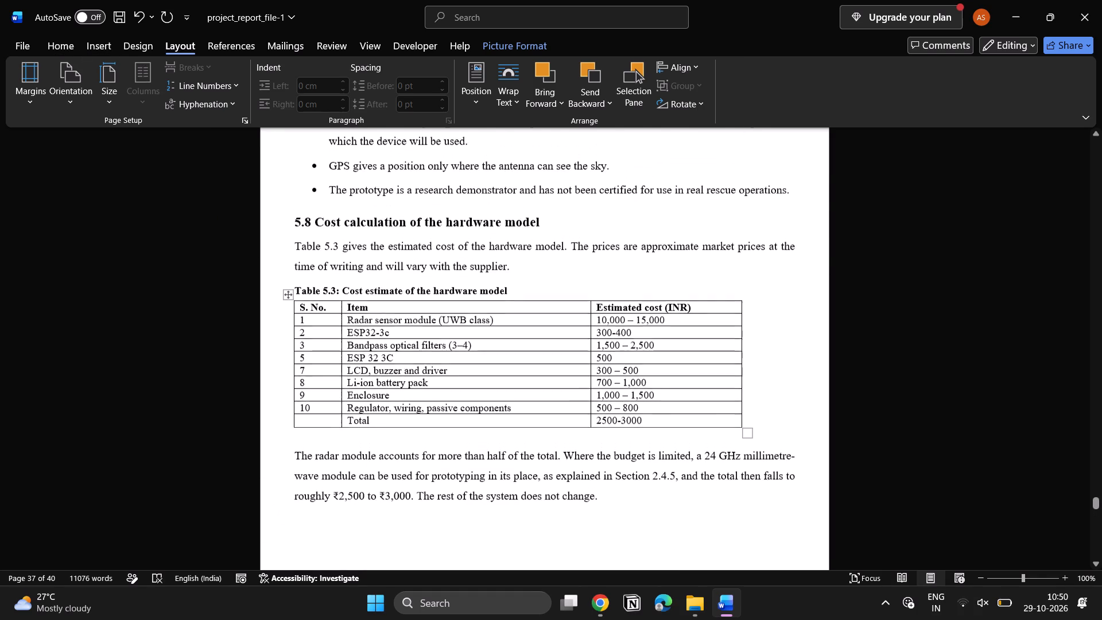
pyautogui.scroll(2, 300, 199)
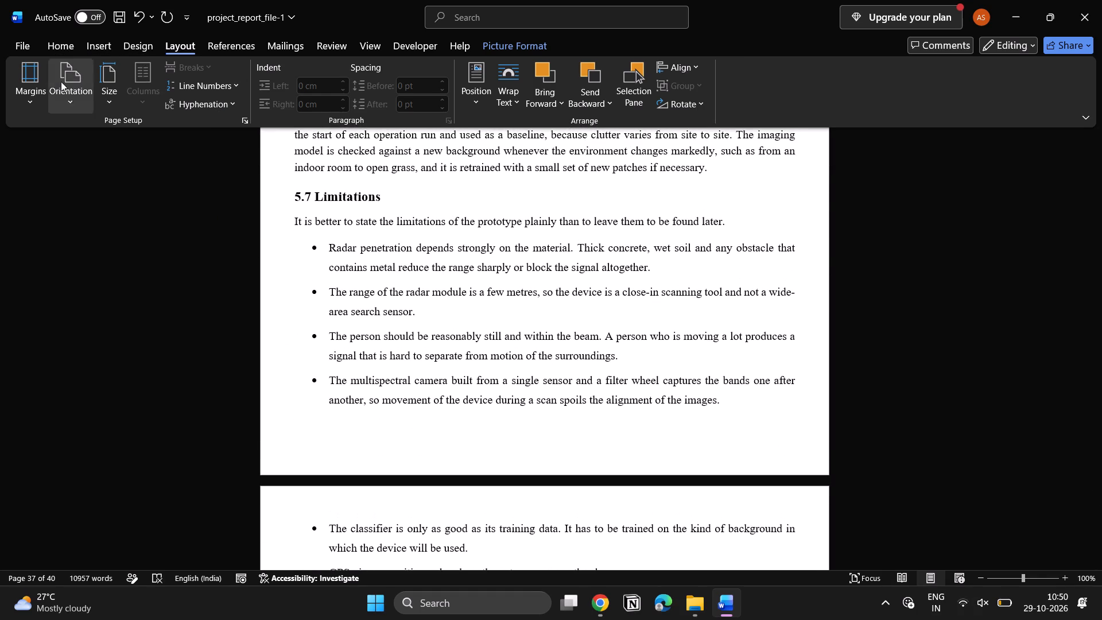
pyautogui.click(35, 80)
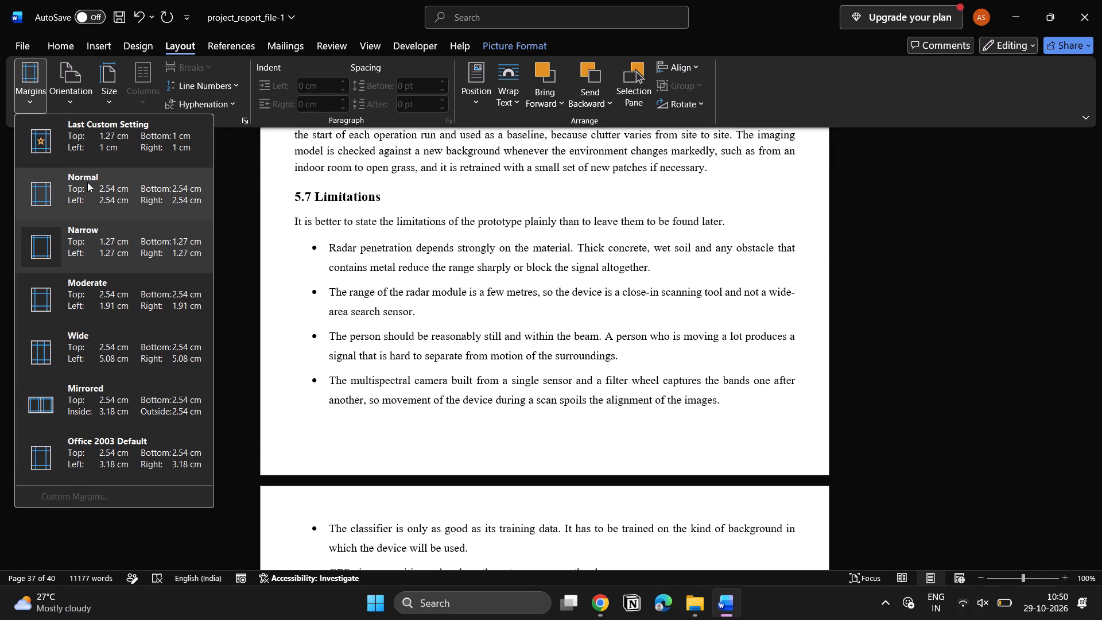
pyautogui.click(88, 187)
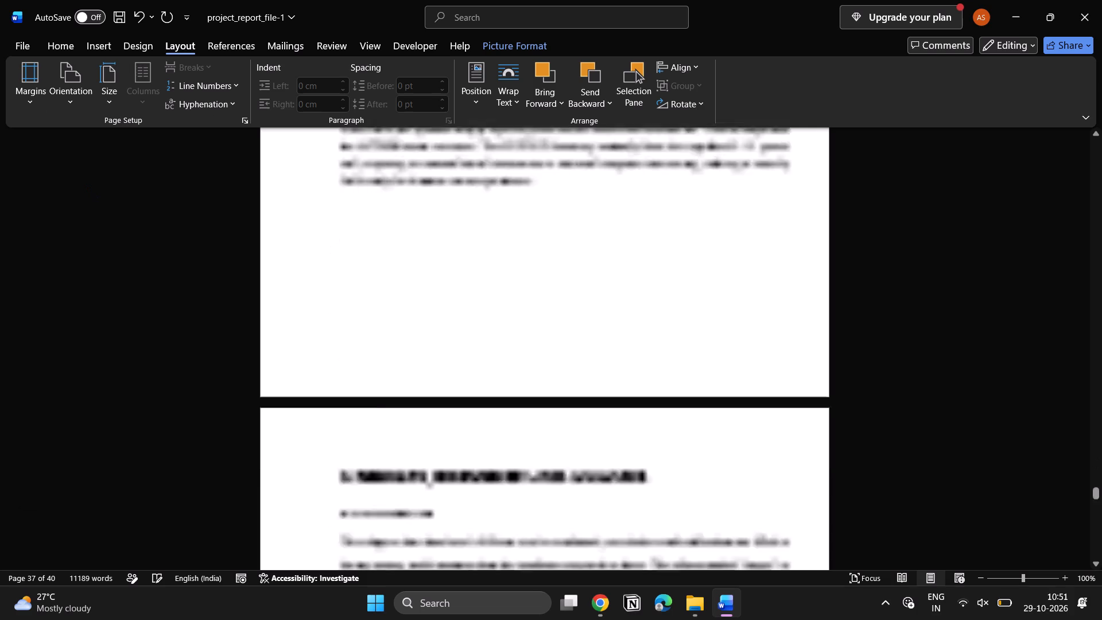
# Examine how the text and tables from section 5.4 to section 5.9 flow across the pages with the new margins.
pyautogui.scroll(2, 383, 331)
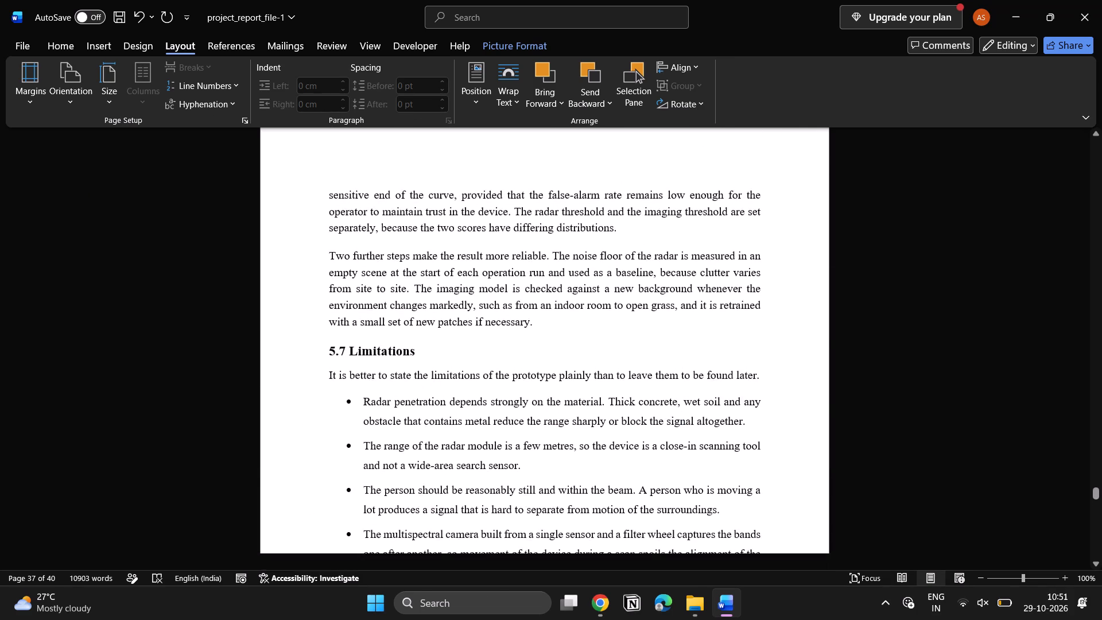
pyautogui.scroll(3, 383, 331)
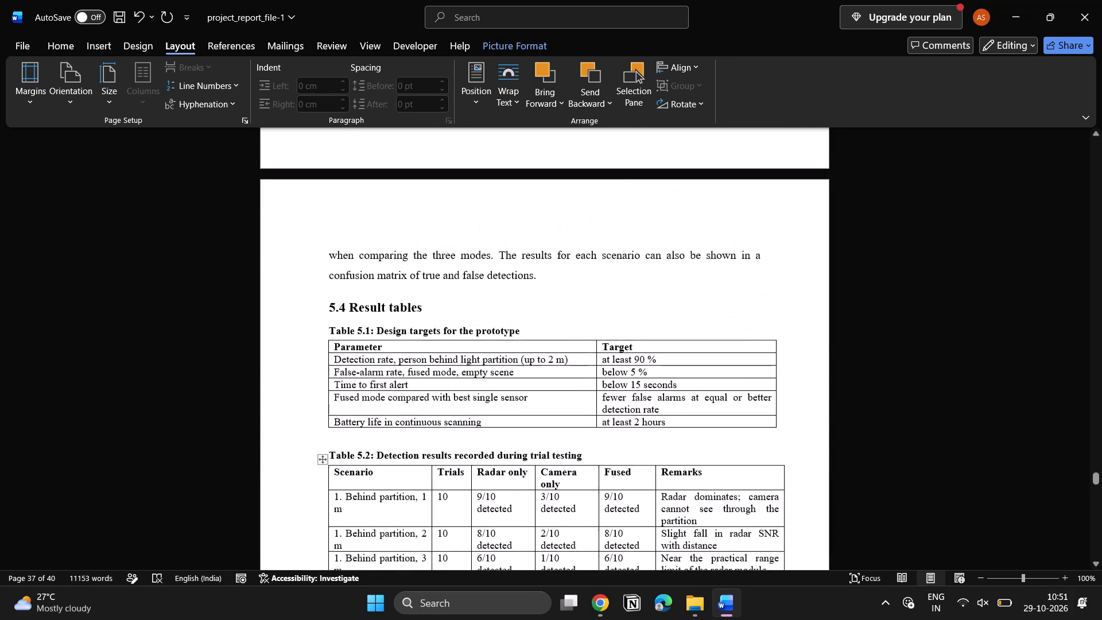
pyautogui.scroll(-1, 383, 331)
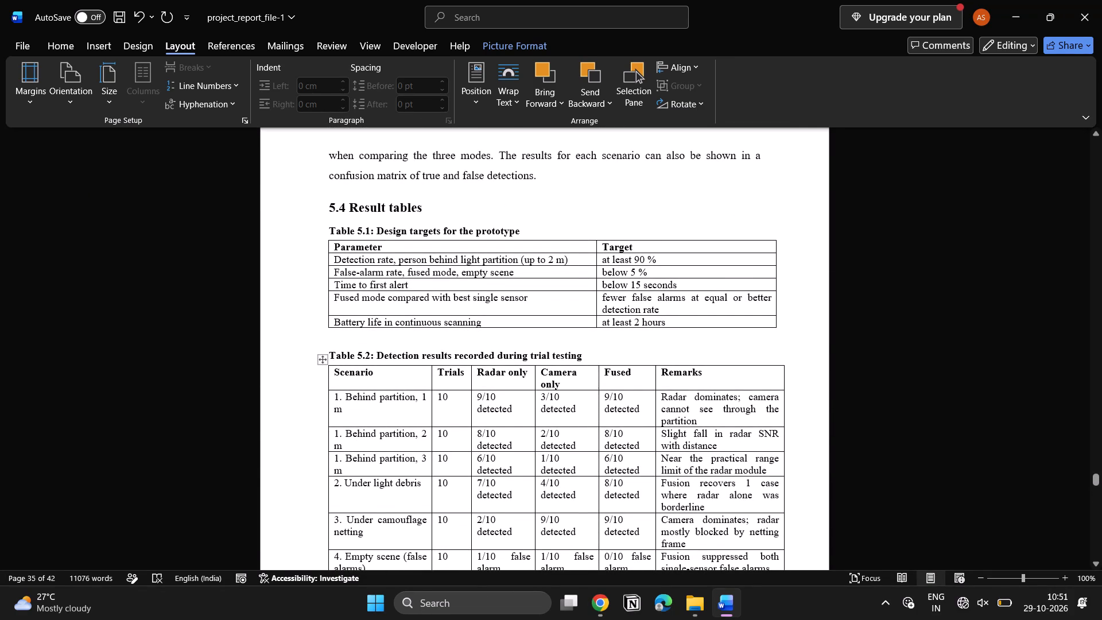
pyautogui.scroll(-1, 383, 331)
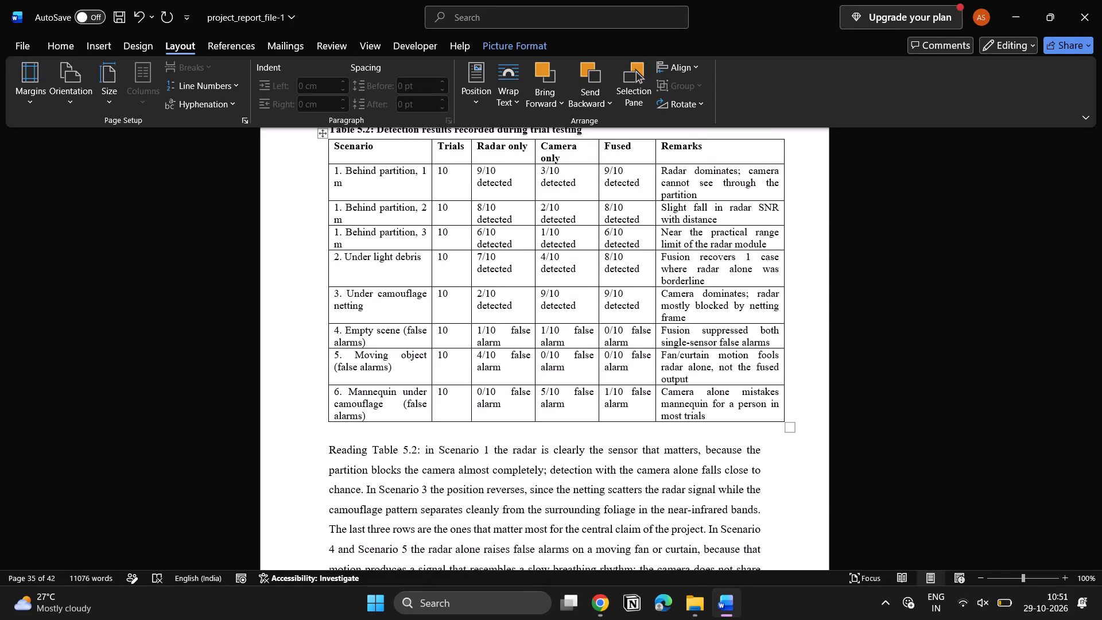
pyautogui.scroll(-1, 613, 416)
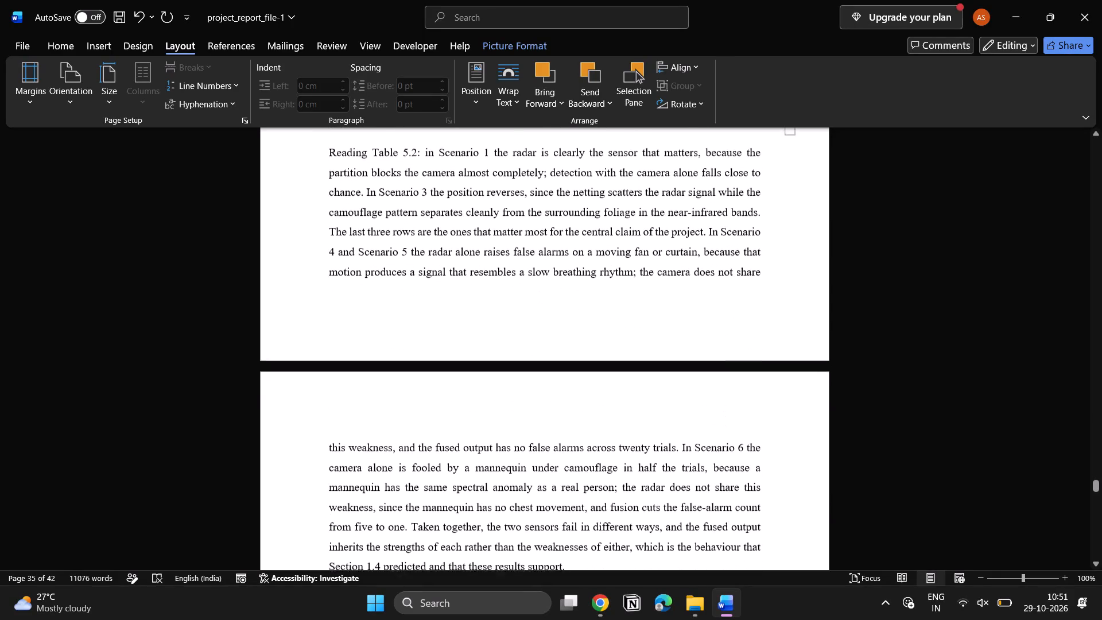
pyautogui.scroll(-1, 613, 416)
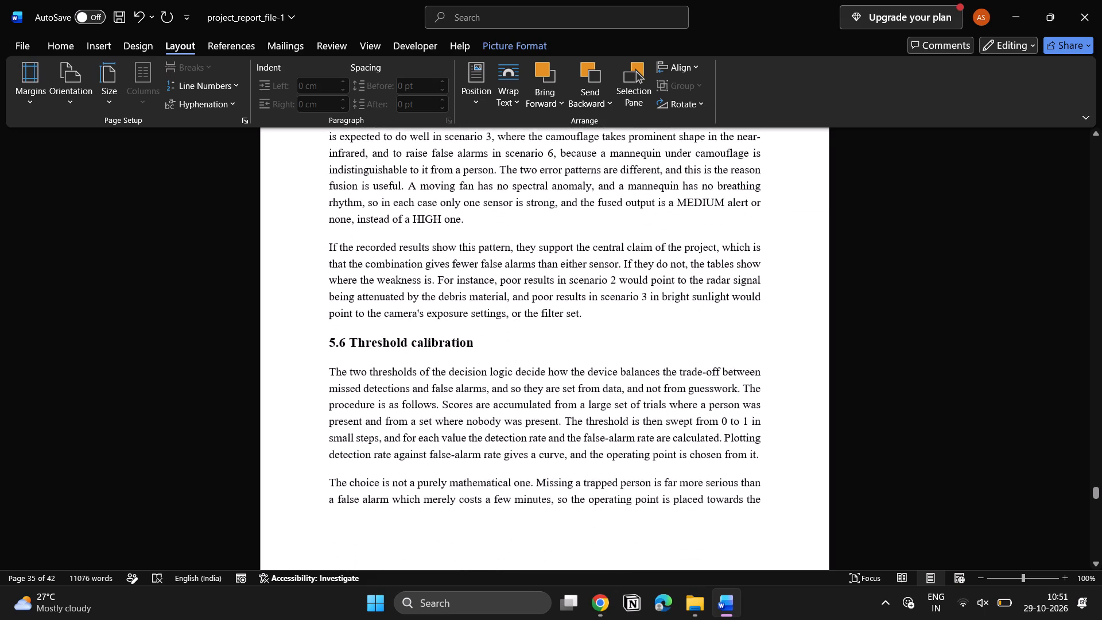
pyautogui.scroll(-1, 613, 416)
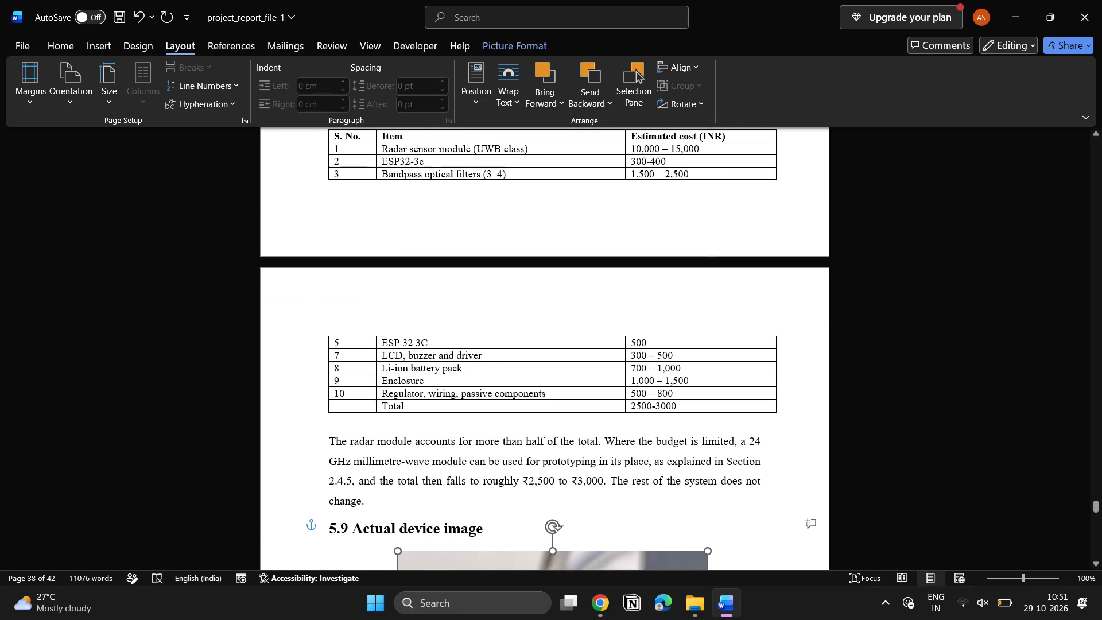
pyautogui.scroll(1, 613, 416)
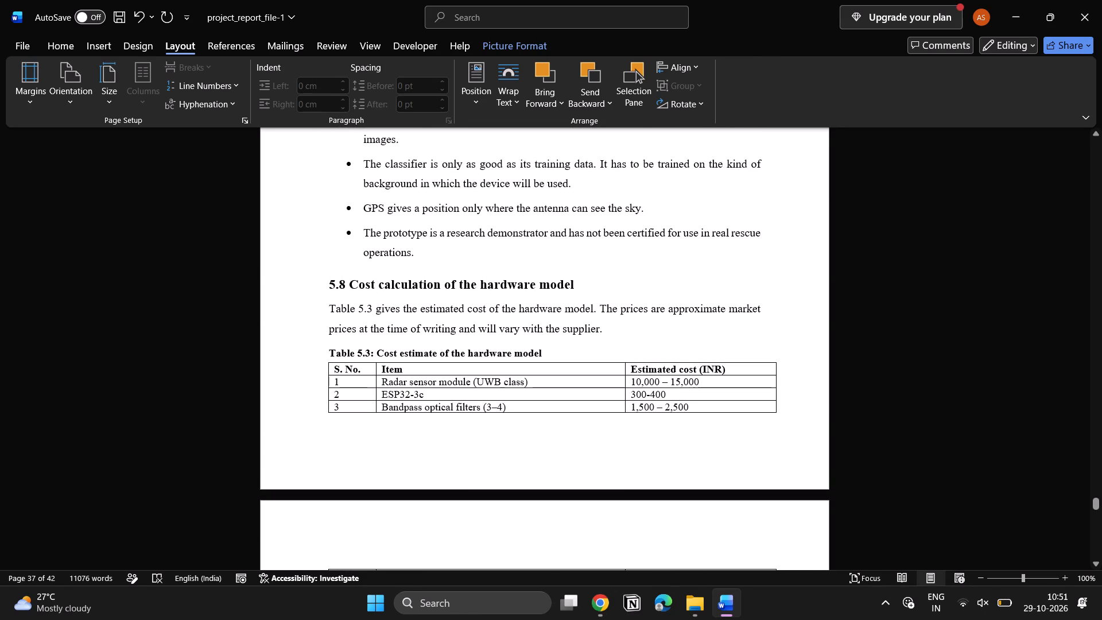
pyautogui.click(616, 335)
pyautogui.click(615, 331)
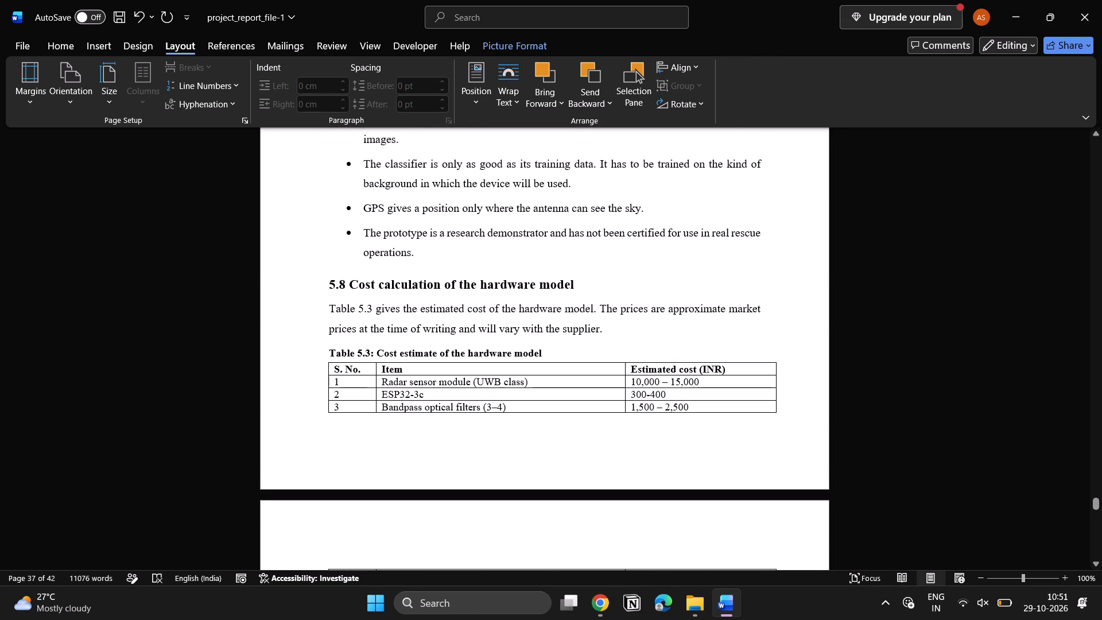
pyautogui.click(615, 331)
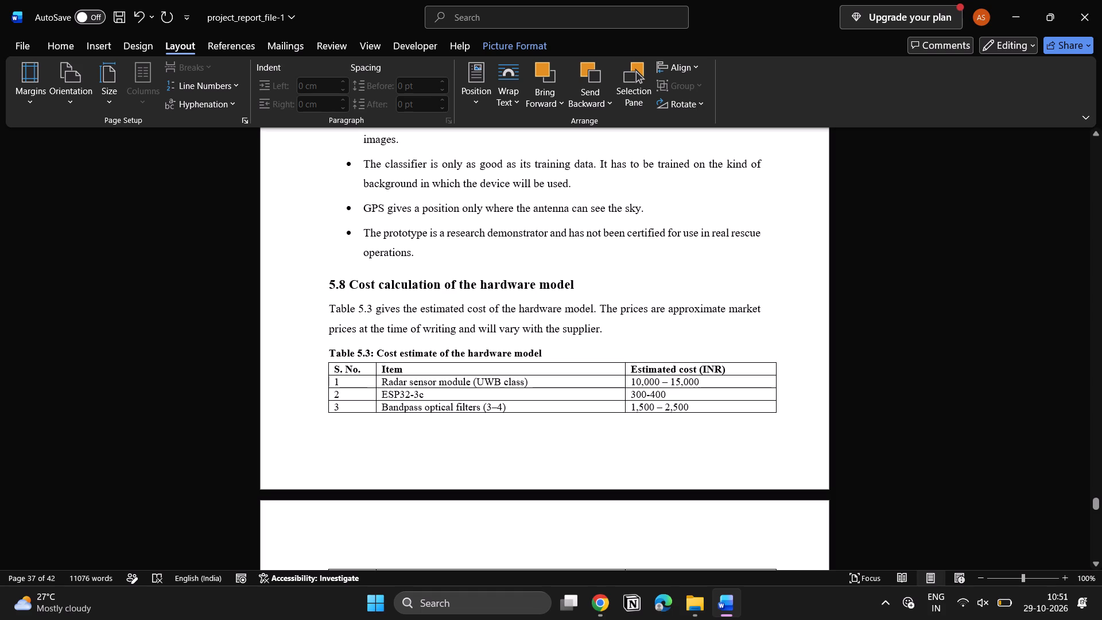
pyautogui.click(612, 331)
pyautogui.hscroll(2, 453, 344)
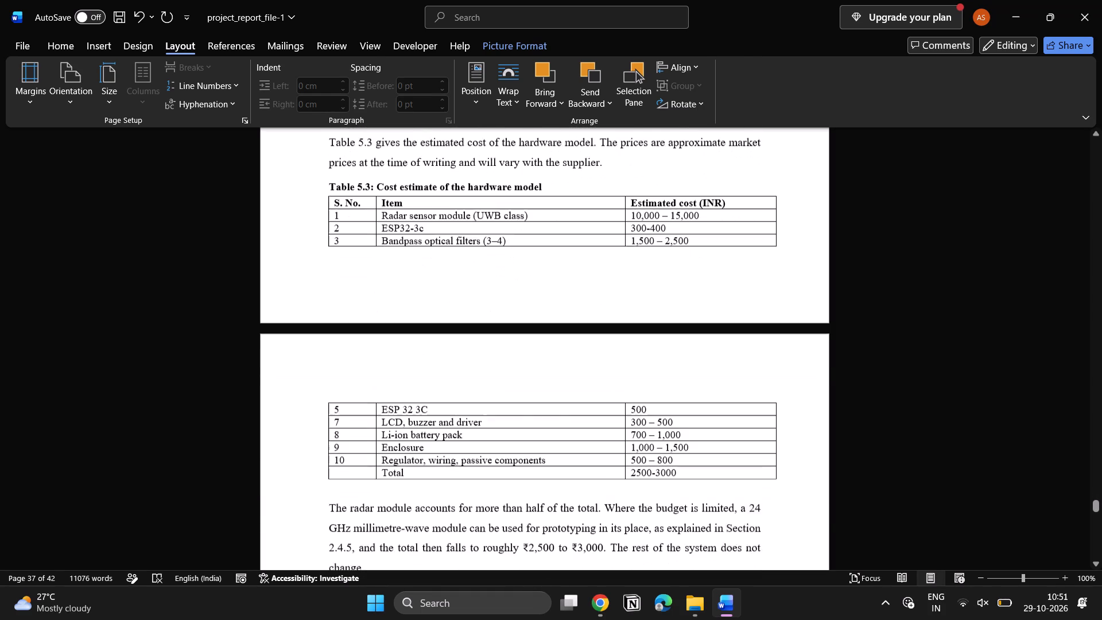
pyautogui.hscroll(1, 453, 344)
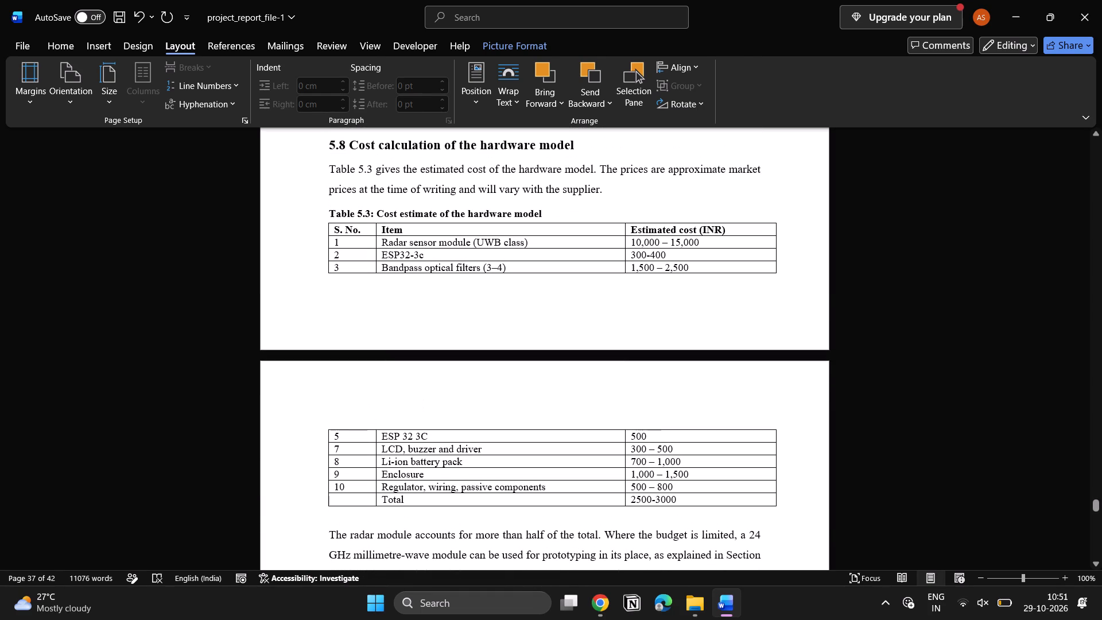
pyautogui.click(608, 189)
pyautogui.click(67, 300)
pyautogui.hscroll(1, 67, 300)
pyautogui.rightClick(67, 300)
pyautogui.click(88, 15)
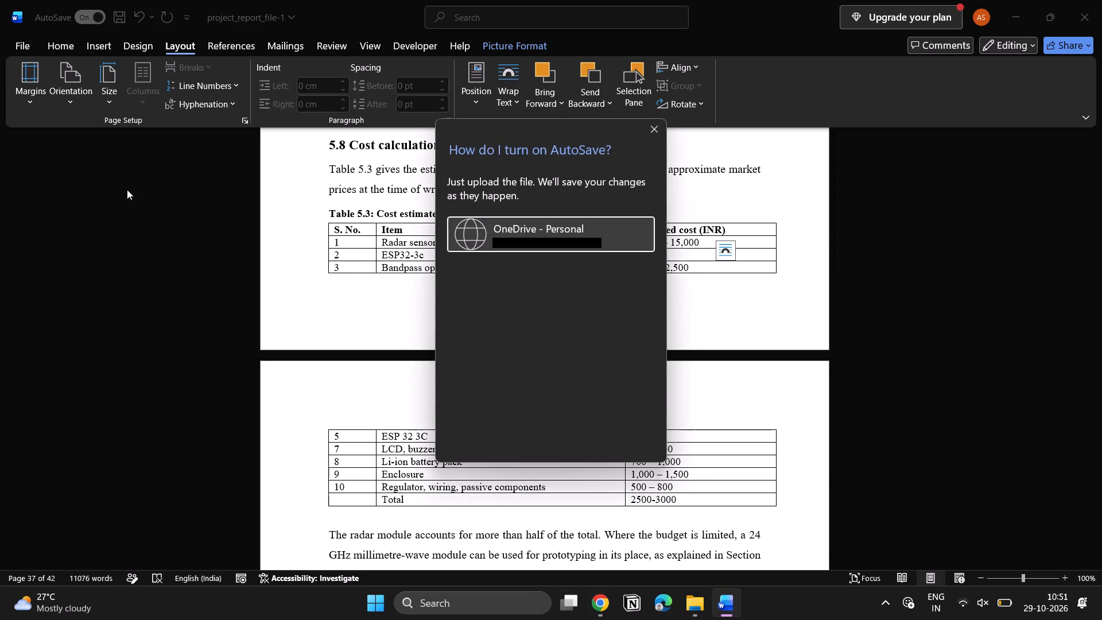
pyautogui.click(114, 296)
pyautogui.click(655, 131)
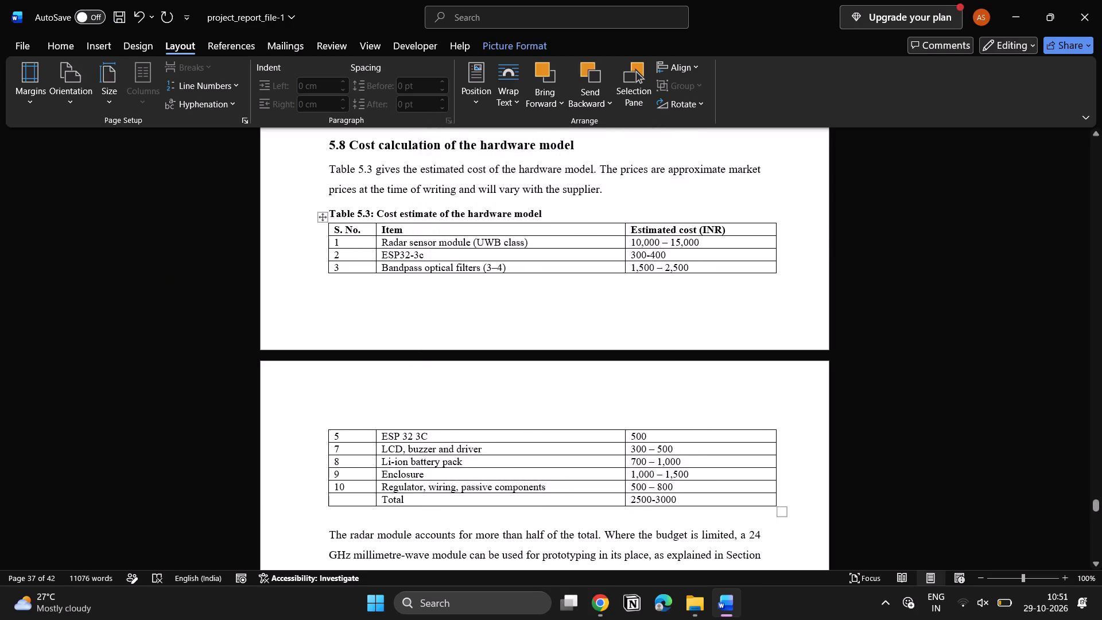
# Insert two blank paragraphs between the section 5.8 introduction and the Table 5.3 caption to push the cost table down.
pyautogui.click(624, 195)
pyautogui.press('Return')
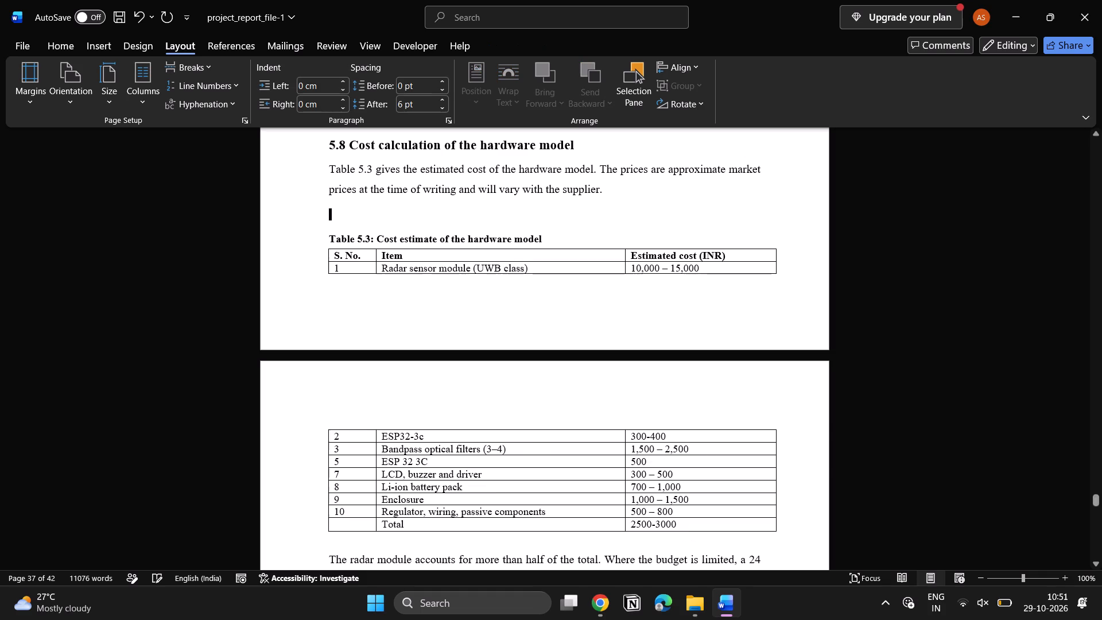
pyautogui.press('Return')
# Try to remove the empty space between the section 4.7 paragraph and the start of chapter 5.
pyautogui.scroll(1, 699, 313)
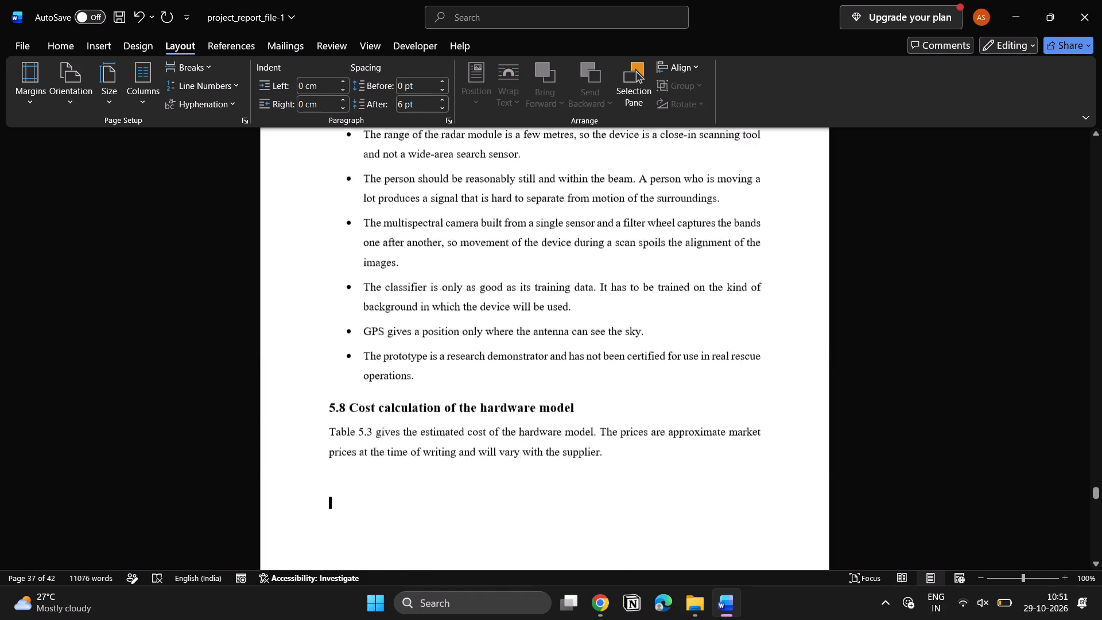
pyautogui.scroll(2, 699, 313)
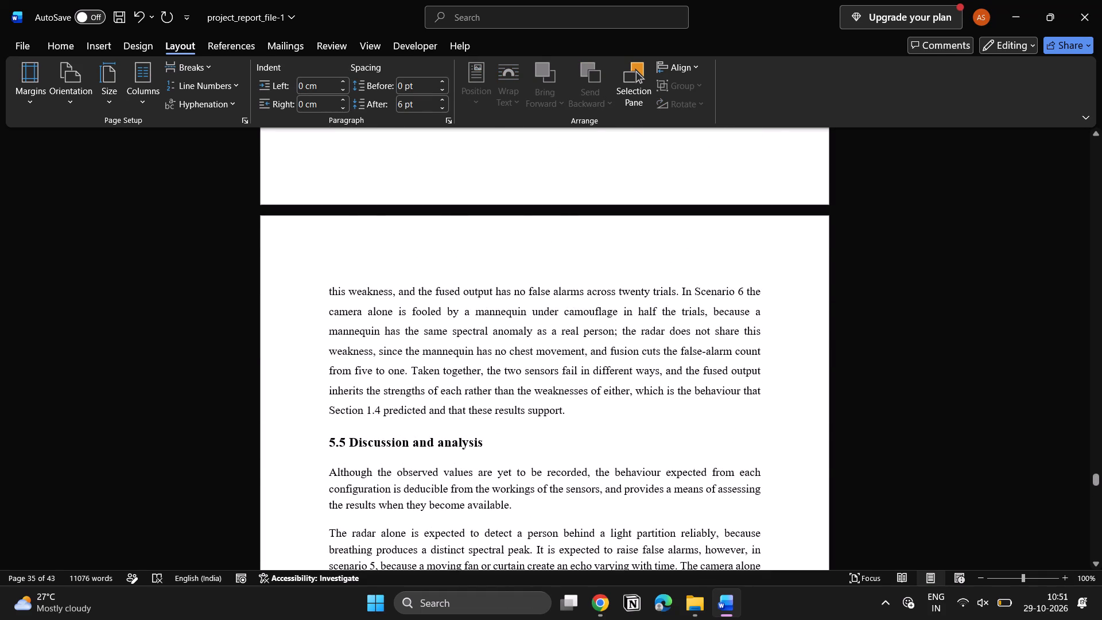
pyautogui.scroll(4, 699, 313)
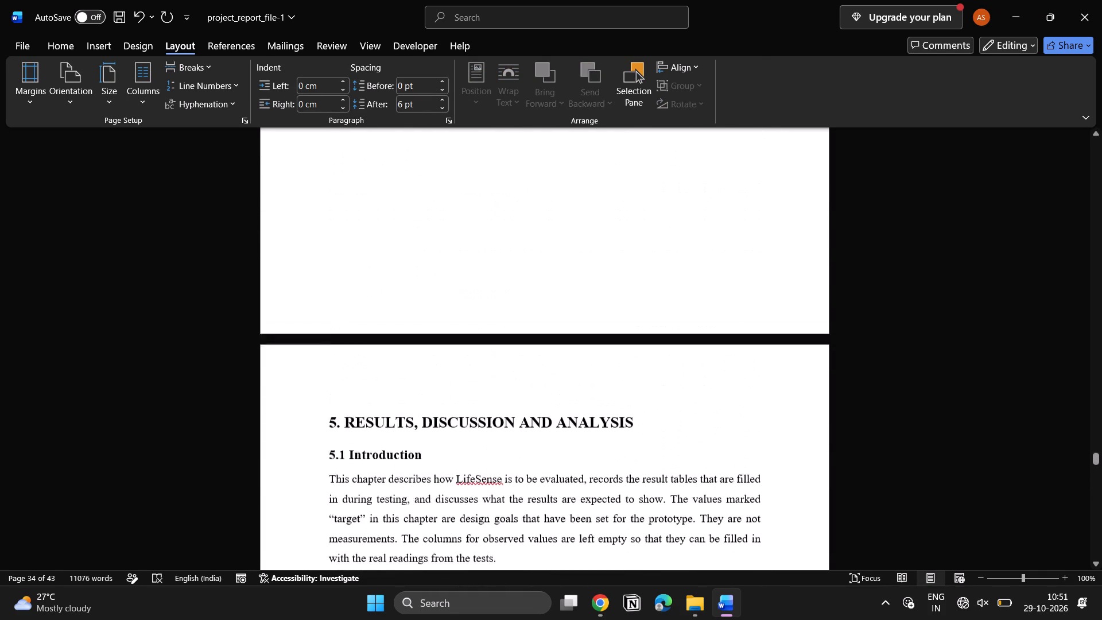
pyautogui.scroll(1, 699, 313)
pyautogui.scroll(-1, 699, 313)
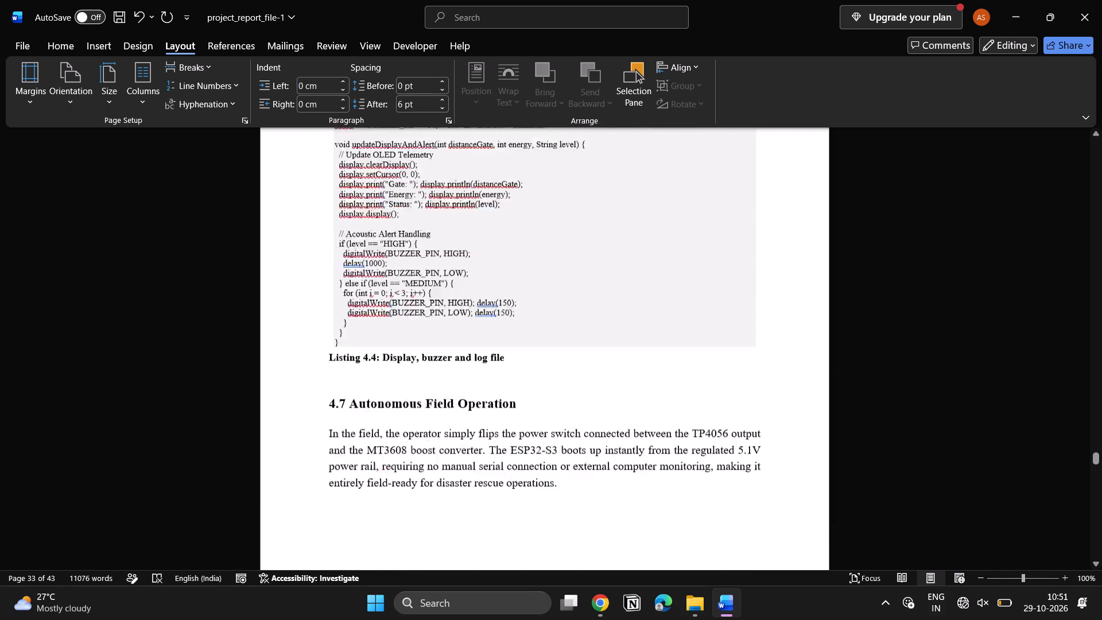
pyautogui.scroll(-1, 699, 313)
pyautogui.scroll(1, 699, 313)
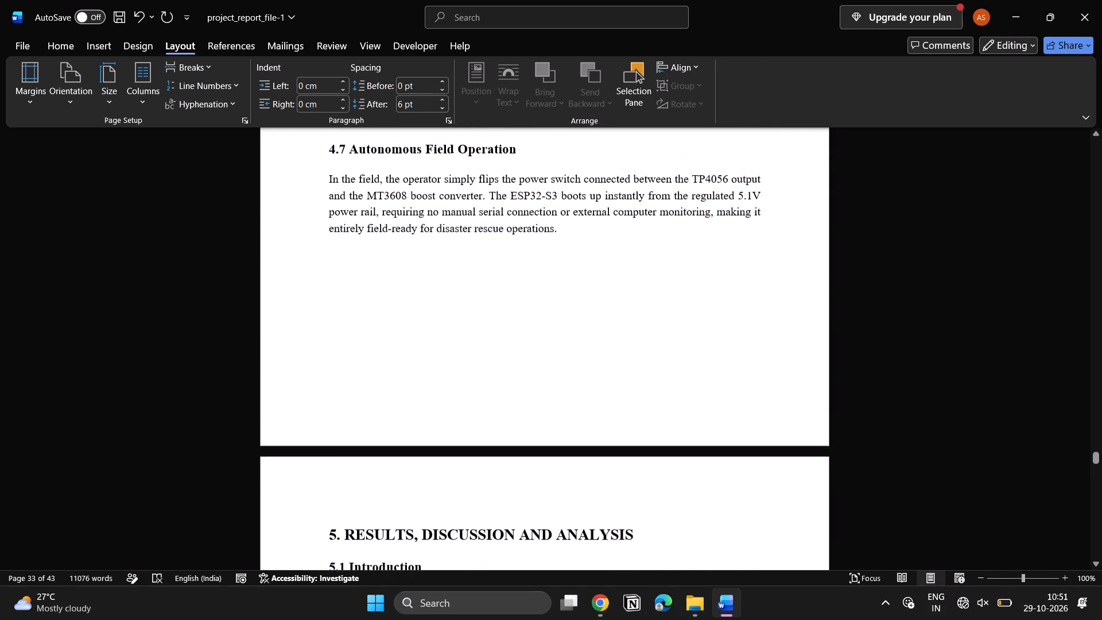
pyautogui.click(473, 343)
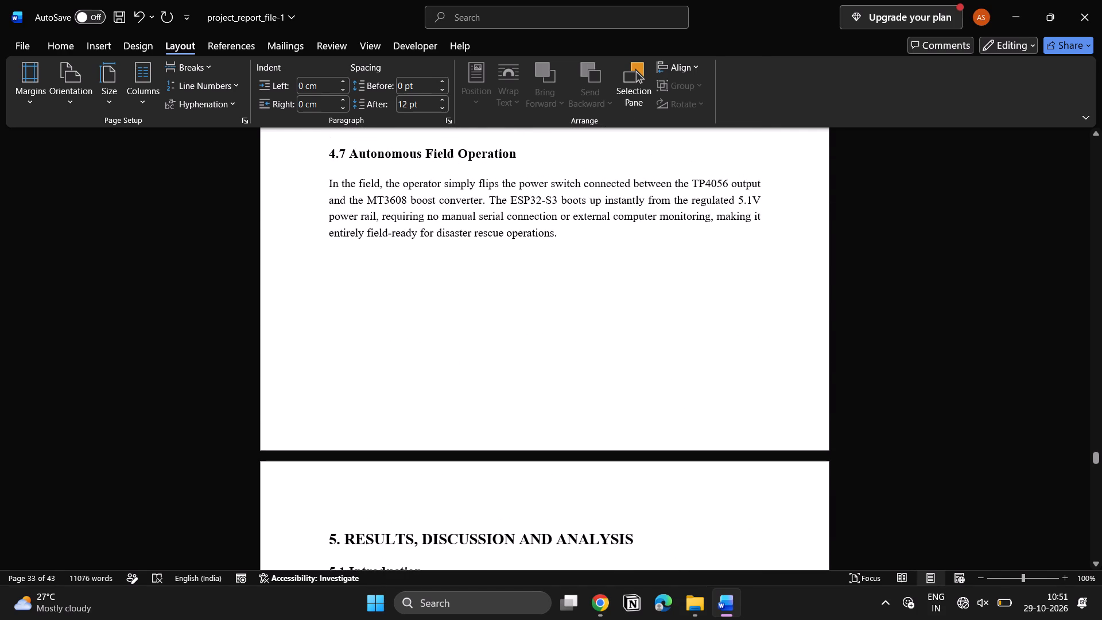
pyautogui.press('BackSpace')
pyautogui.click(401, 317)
# Delete the blank line between the Listing 4.4 caption and the section 4.7 heading.
pyautogui.scroll(1, 401, 317)
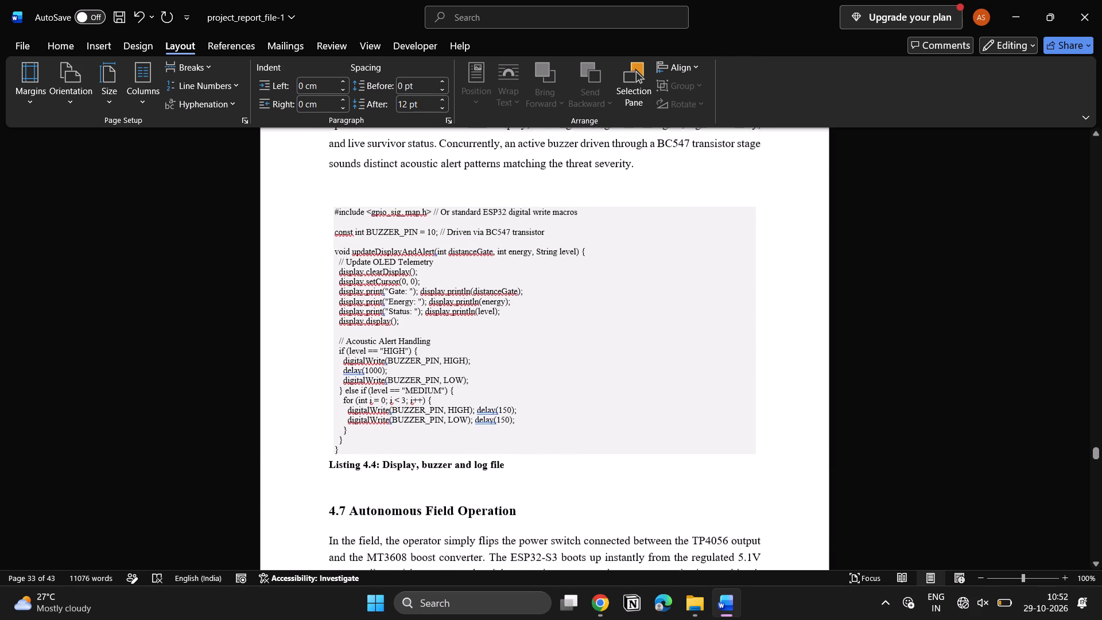
pyautogui.scroll(1, 401, 317)
pyautogui.click(523, 289)
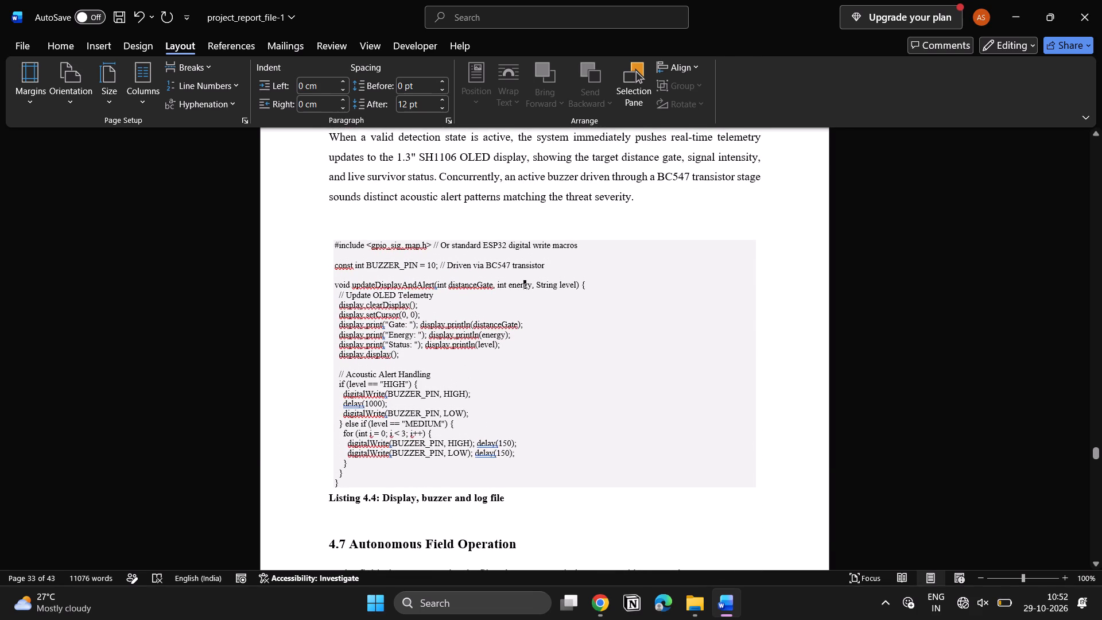
pyautogui.rightClick(572, 323)
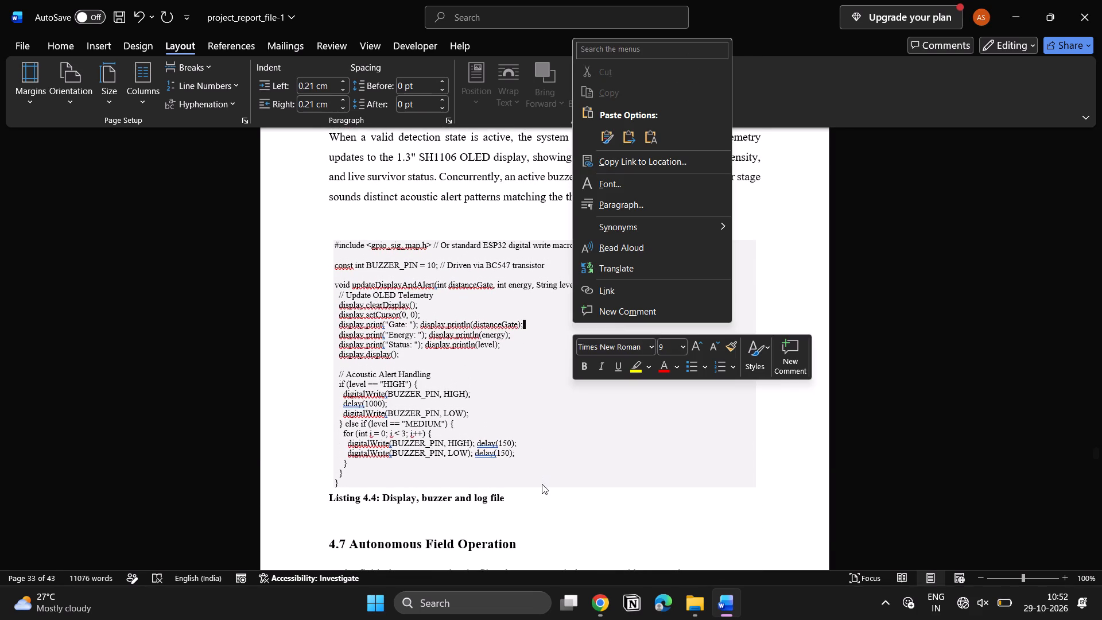
pyautogui.click(542, 484)
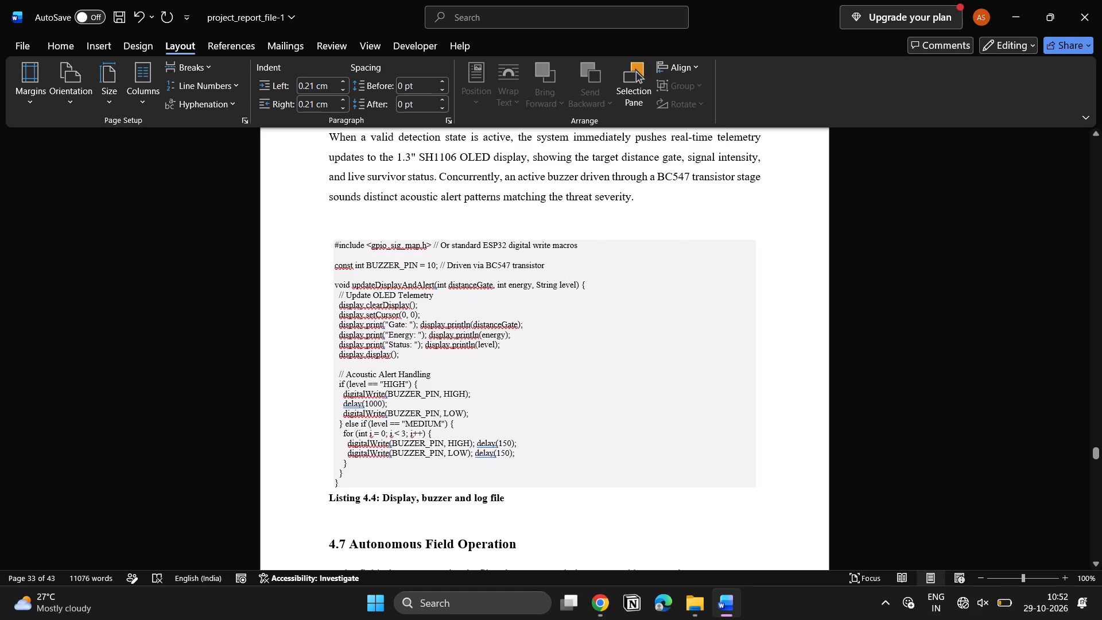
pyautogui.click(395, 521)
pyautogui.press('BackSpace')
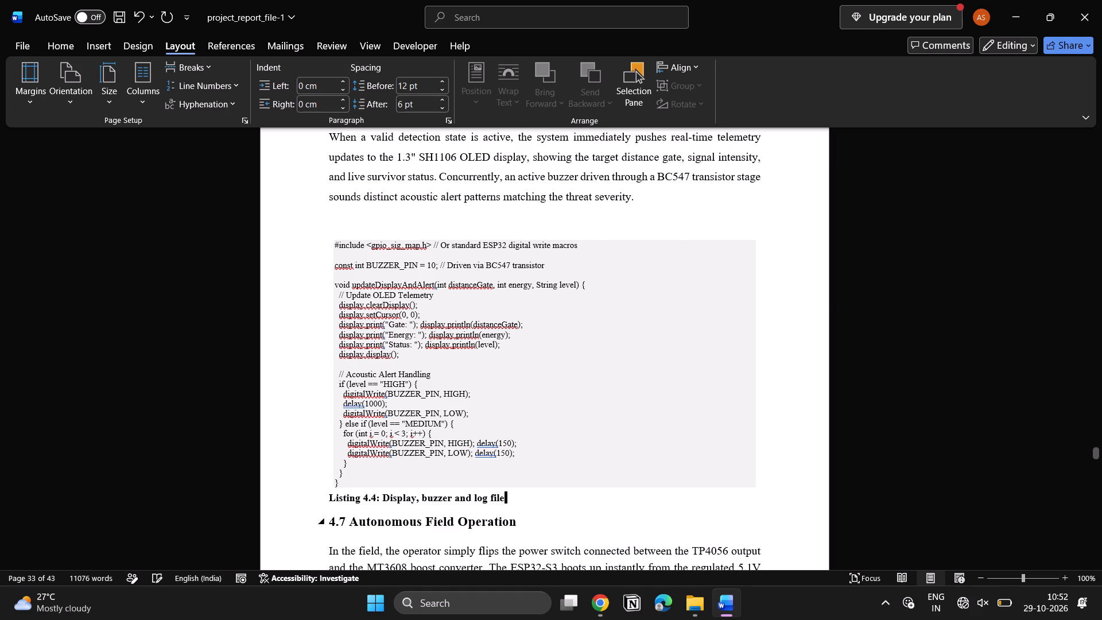
# Delete the blank line between the Listing 4.2 caption and the paragraph that begins "Before deployment".
pyautogui.scroll(1, 455, 520)
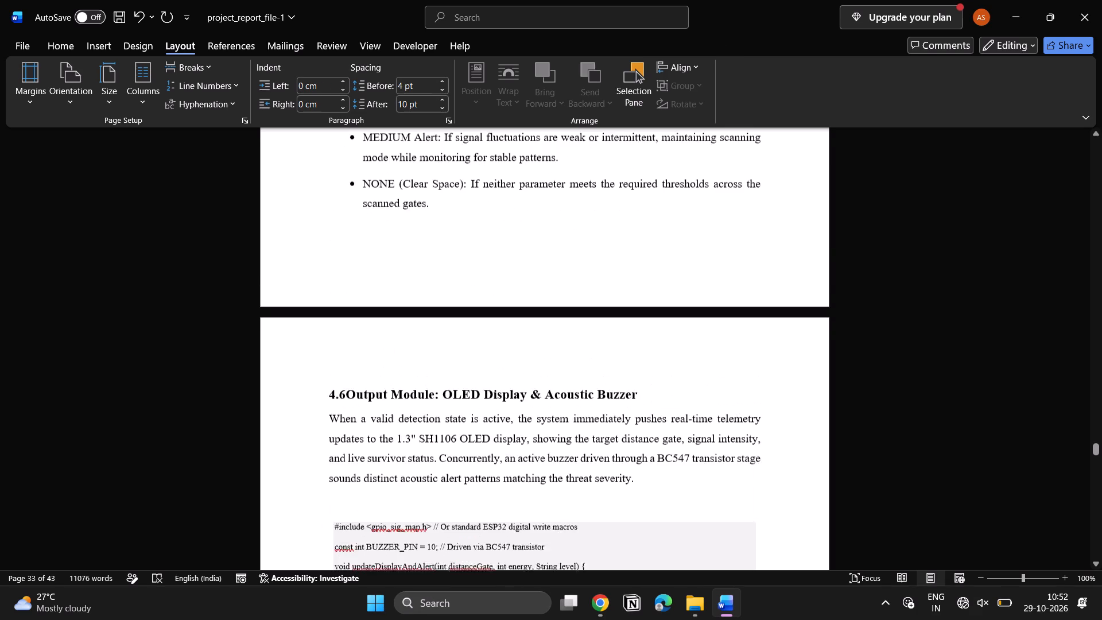
pyautogui.scroll(2, 455, 520)
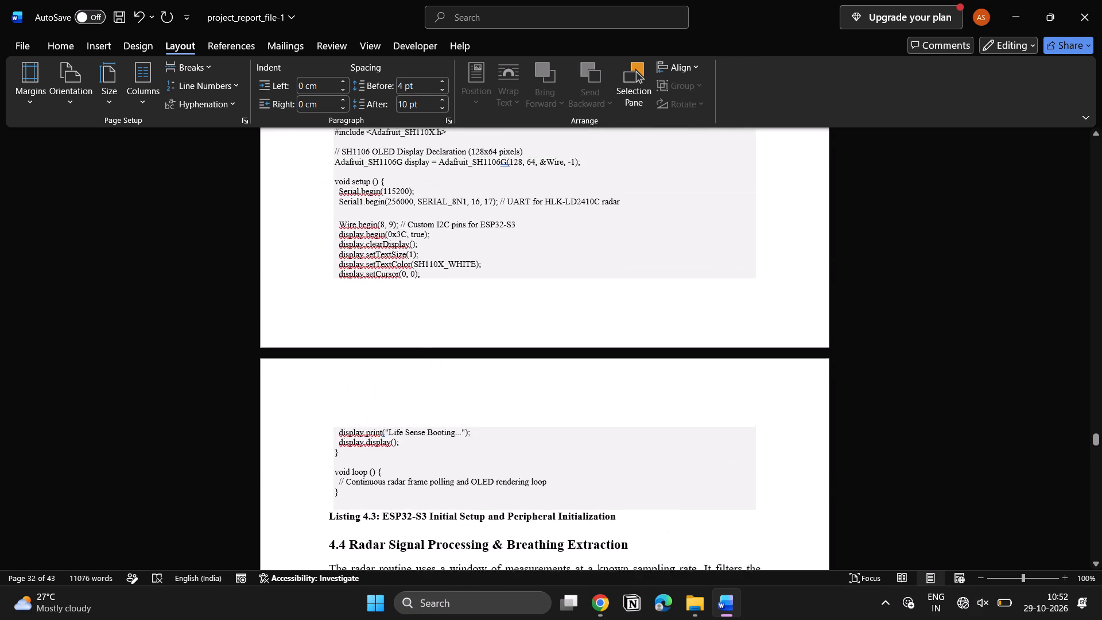
pyautogui.scroll(2, 455, 520)
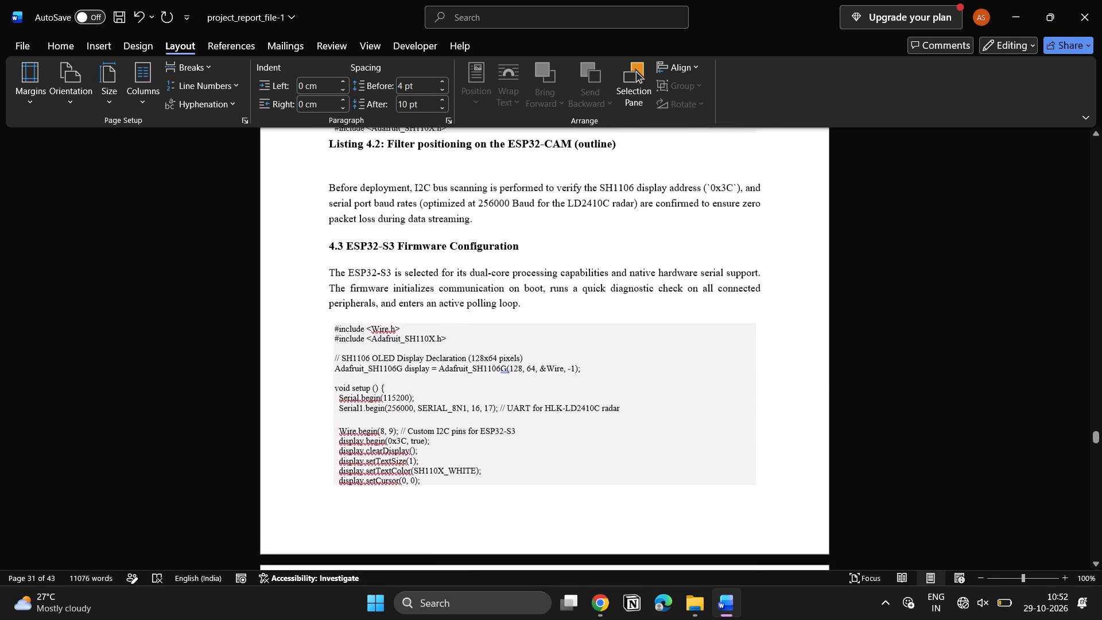
pyautogui.scroll(1, 455, 520)
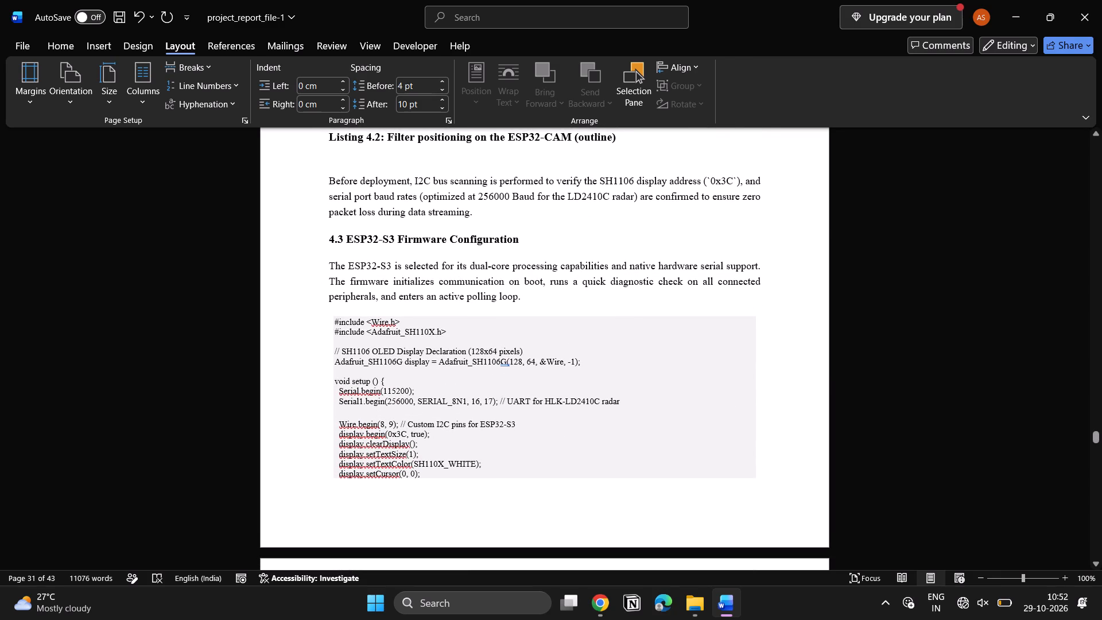
pyautogui.click(375, 155)
pyautogui.press('BackSpace')
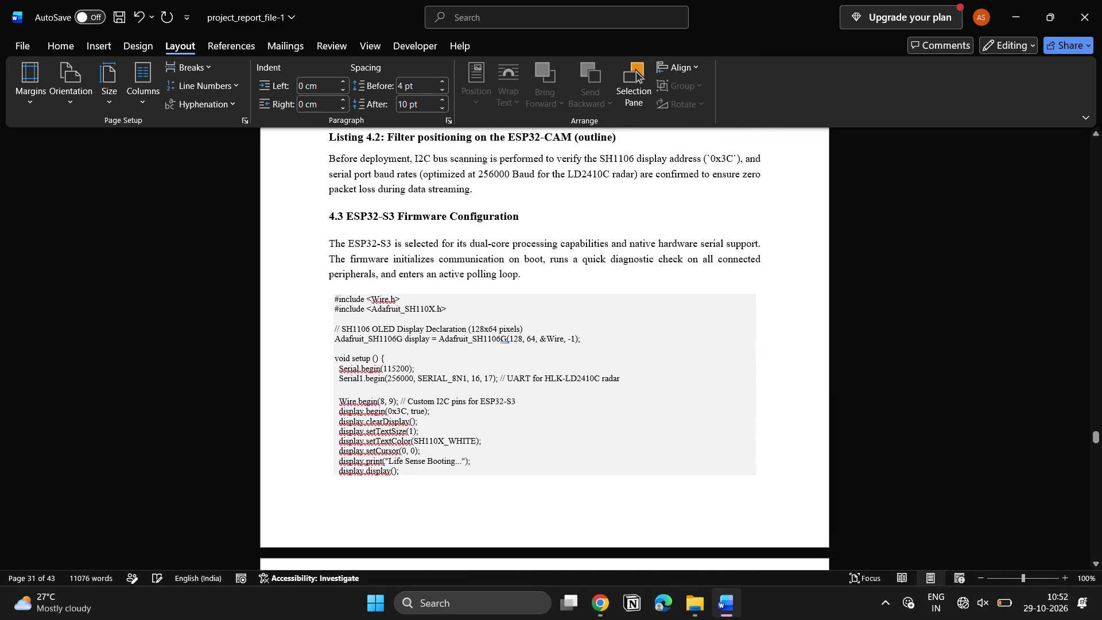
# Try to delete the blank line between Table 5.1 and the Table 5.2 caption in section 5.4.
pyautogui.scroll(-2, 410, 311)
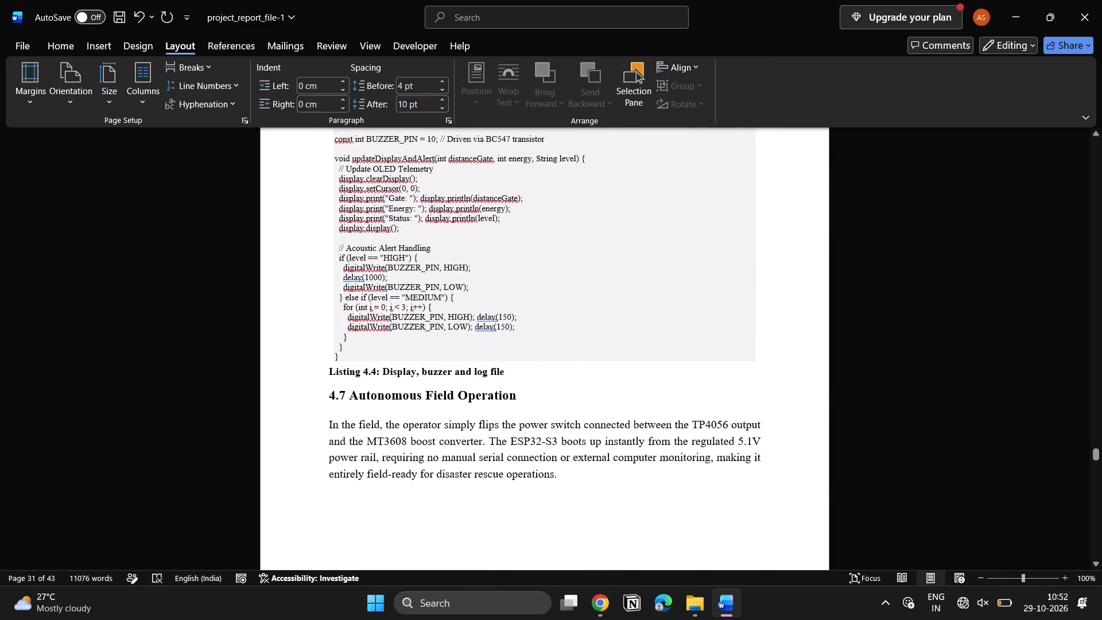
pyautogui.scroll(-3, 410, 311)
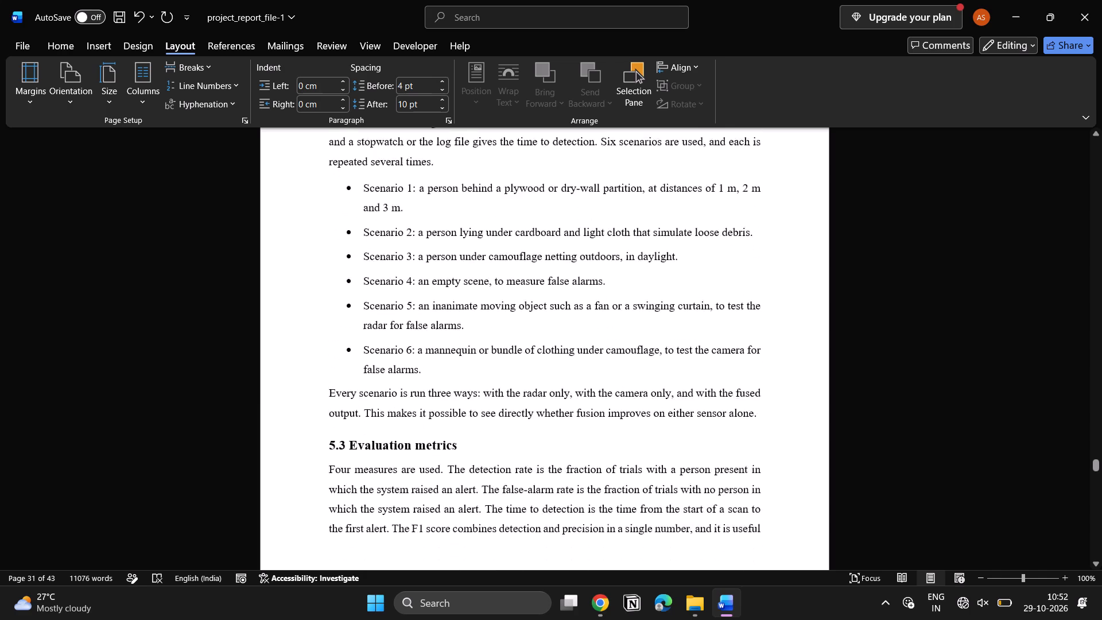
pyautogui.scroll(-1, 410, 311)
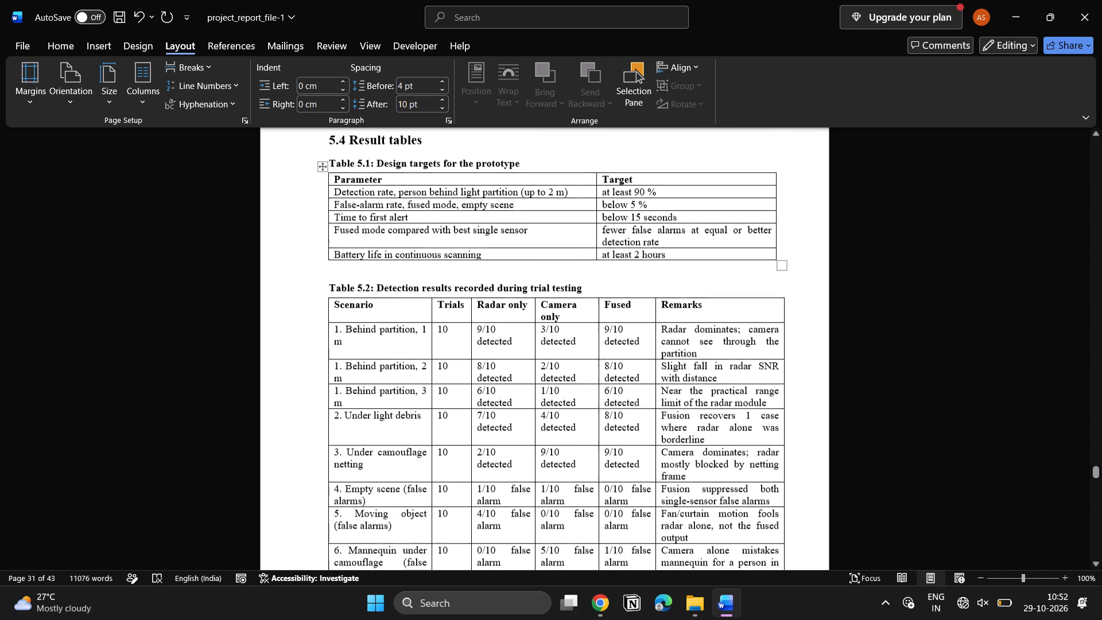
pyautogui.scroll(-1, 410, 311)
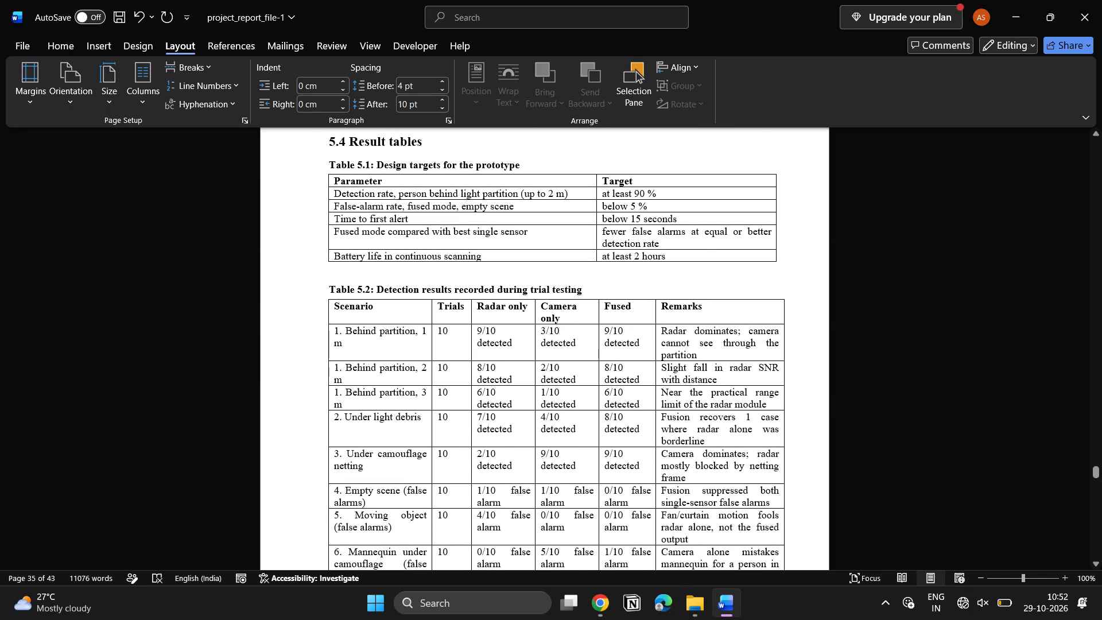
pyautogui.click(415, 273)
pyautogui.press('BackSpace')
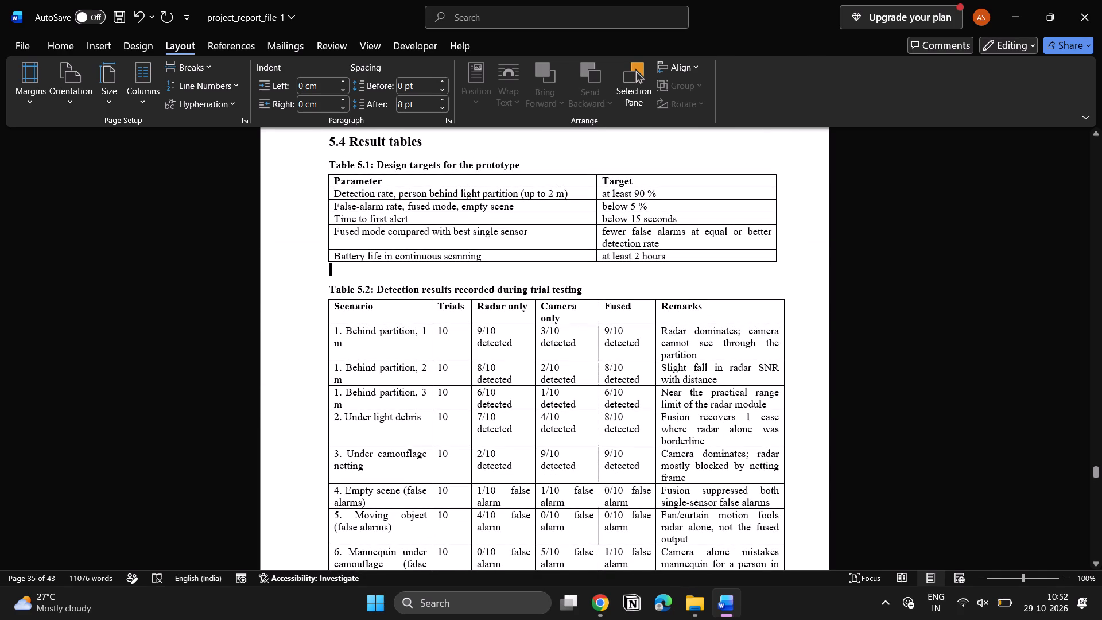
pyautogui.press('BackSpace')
# Shorten the Fig 5.9.1 device photo from its bottom edge, keeping its width.
pyautogui.scroll(-1, 491, 425)
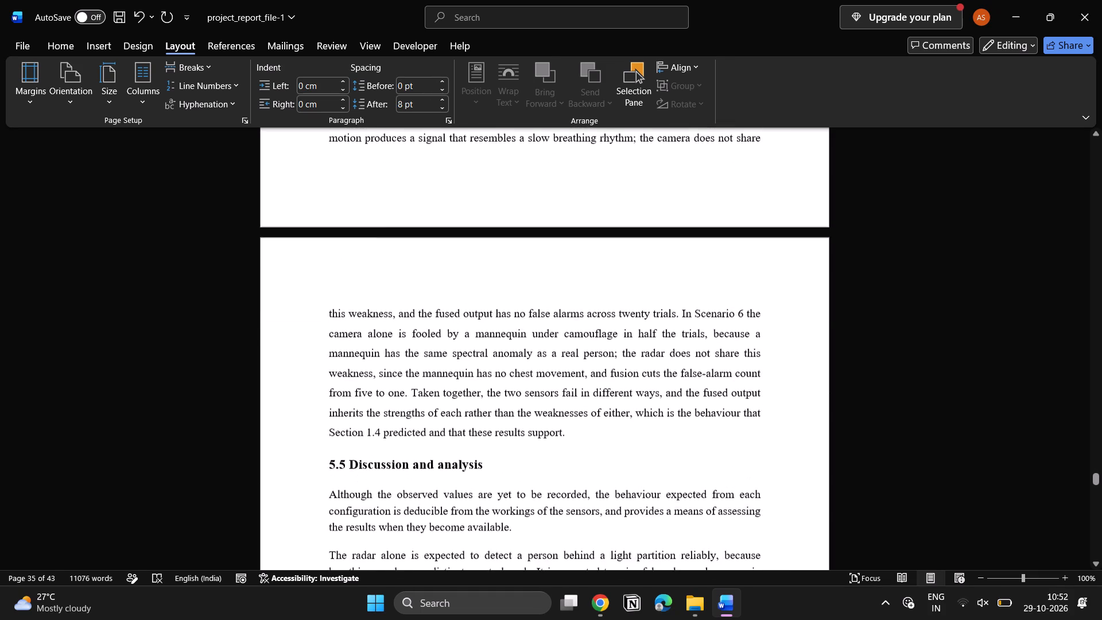
pyautogui.scroll(-1, 491, 425)
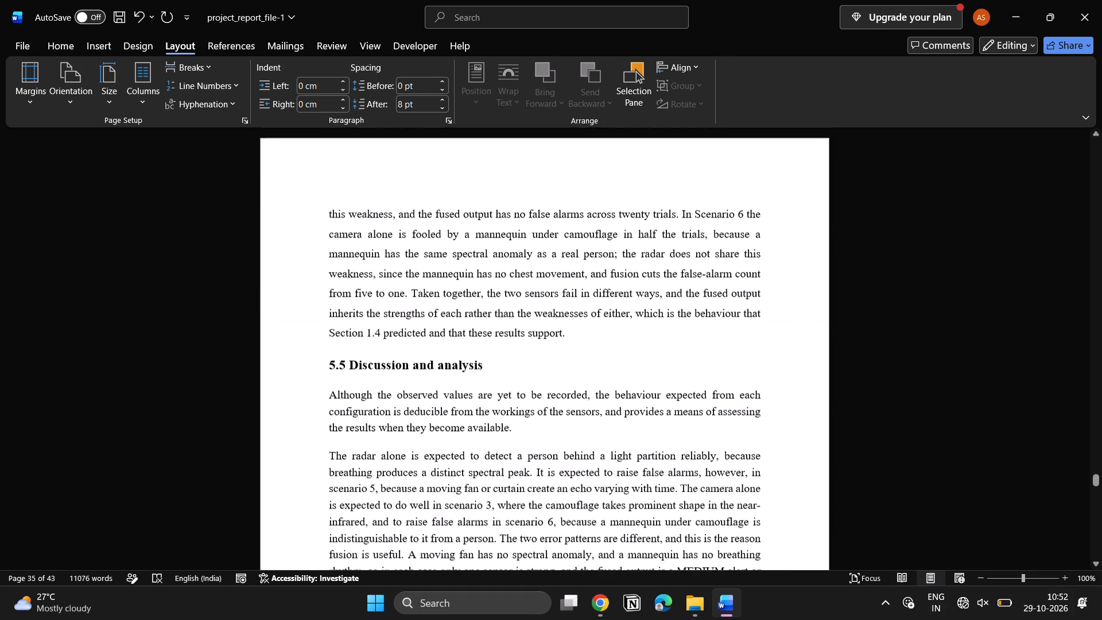
pyautogui.scroll(-2, 491, 425)
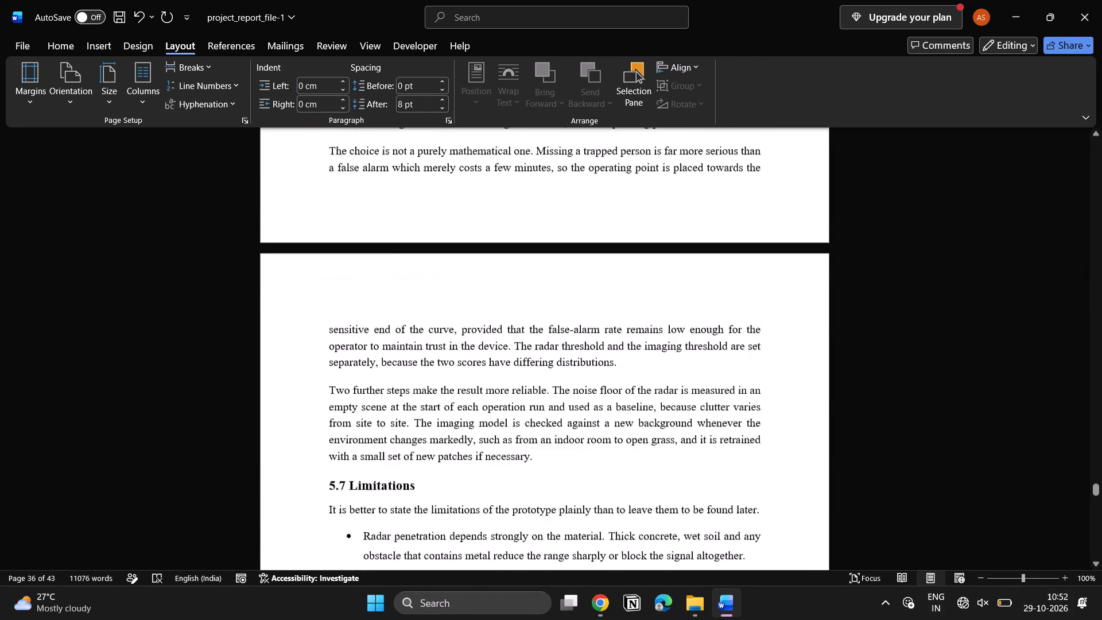
pyautogui.scroll(-1, 491, 425)
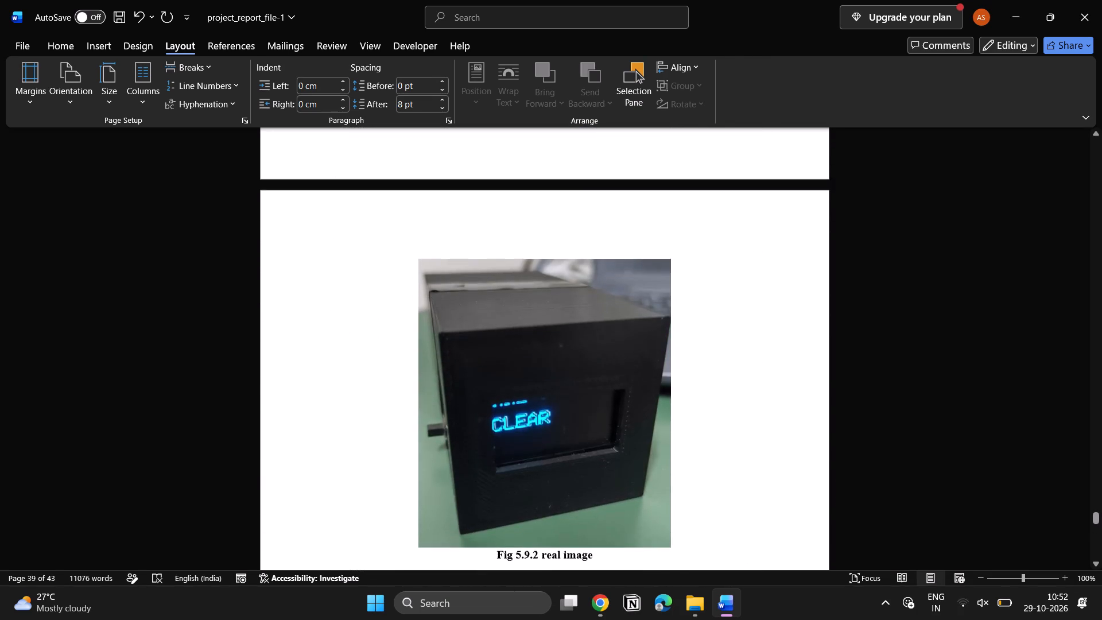
pyautogui.scroll(1, 491, 425)
pyautogui.click(541, 287)
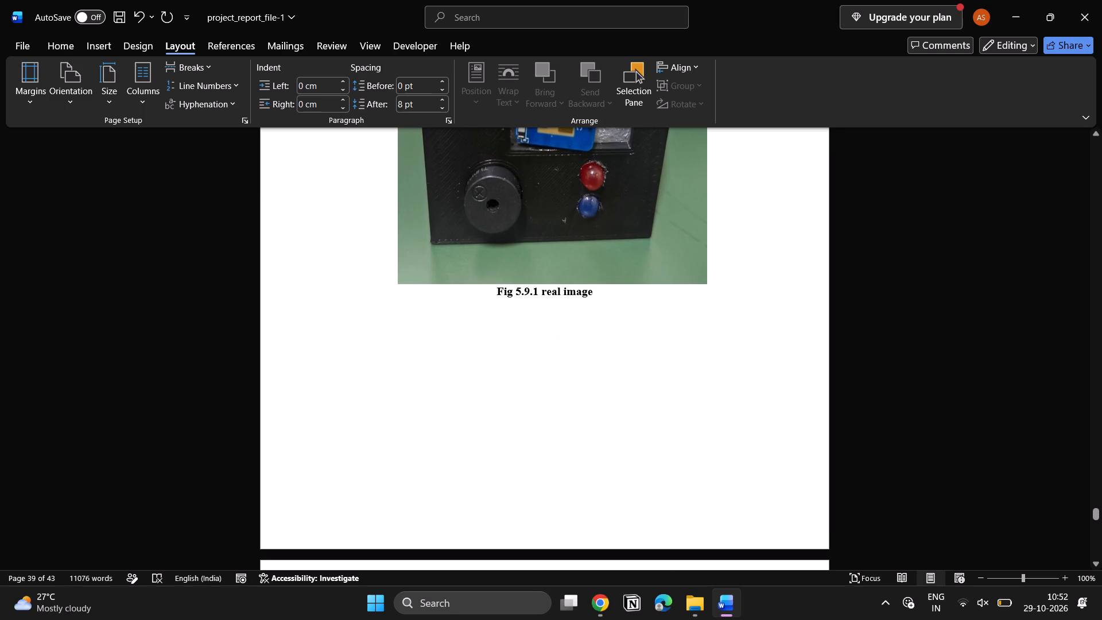
pyautogui.click(542, 257)
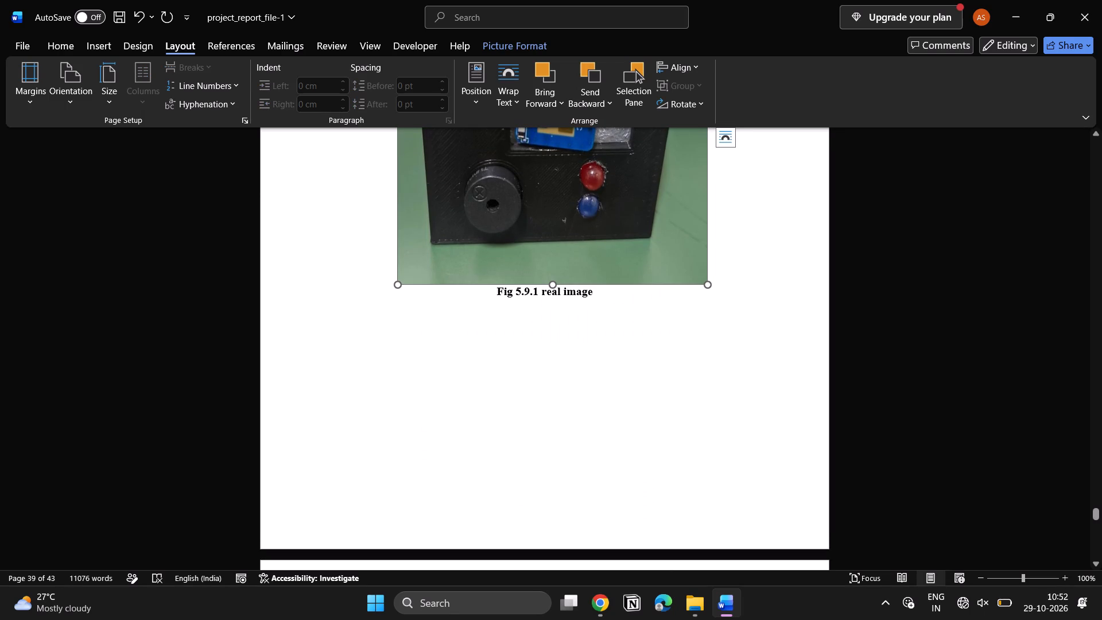
pyautogui.moveTo(553, 282); pyautogui.dragTo(548, 142)
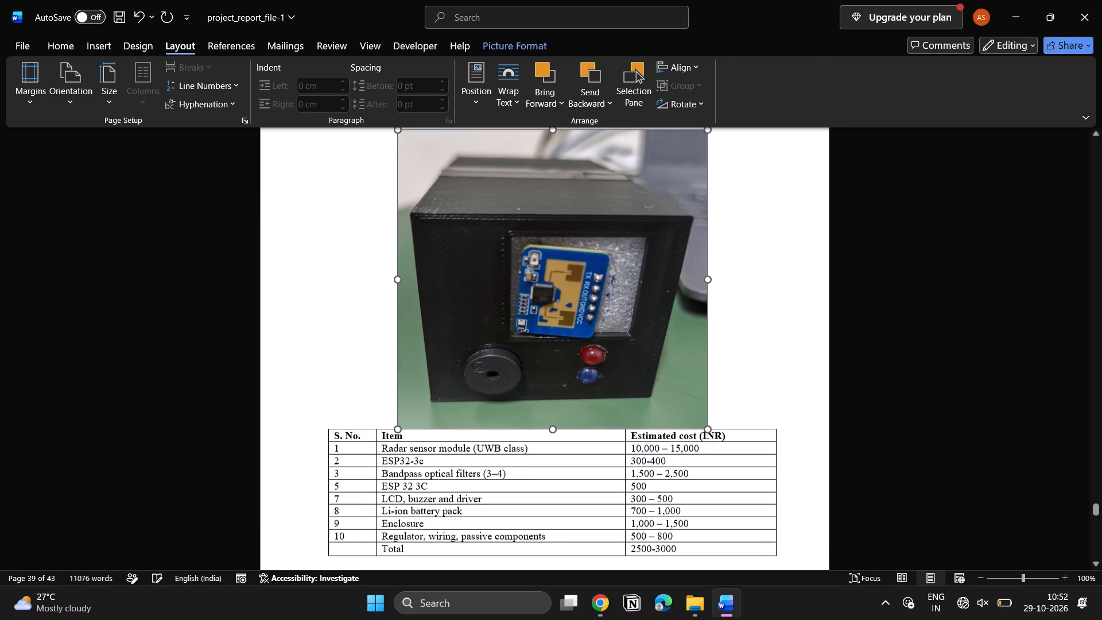
# Check the page layout around Table 5.3 and undo the last height change of the Fig 5.9.1 device photo.
pyautogui.scroll(1, 549, 150)
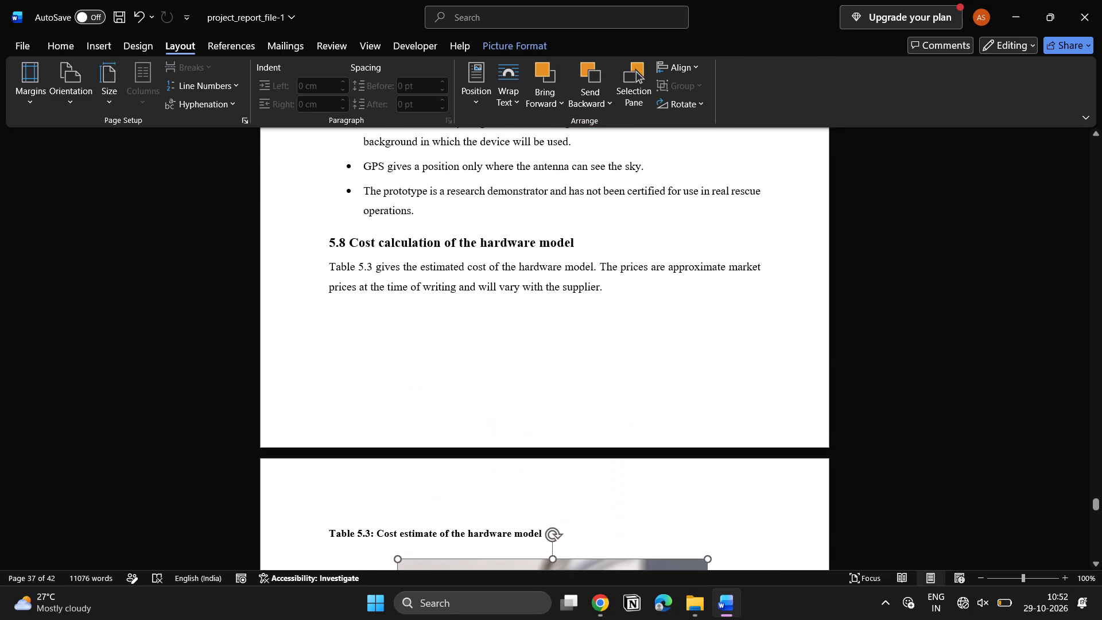
pyautogui.scroll(-1, 505, 292)
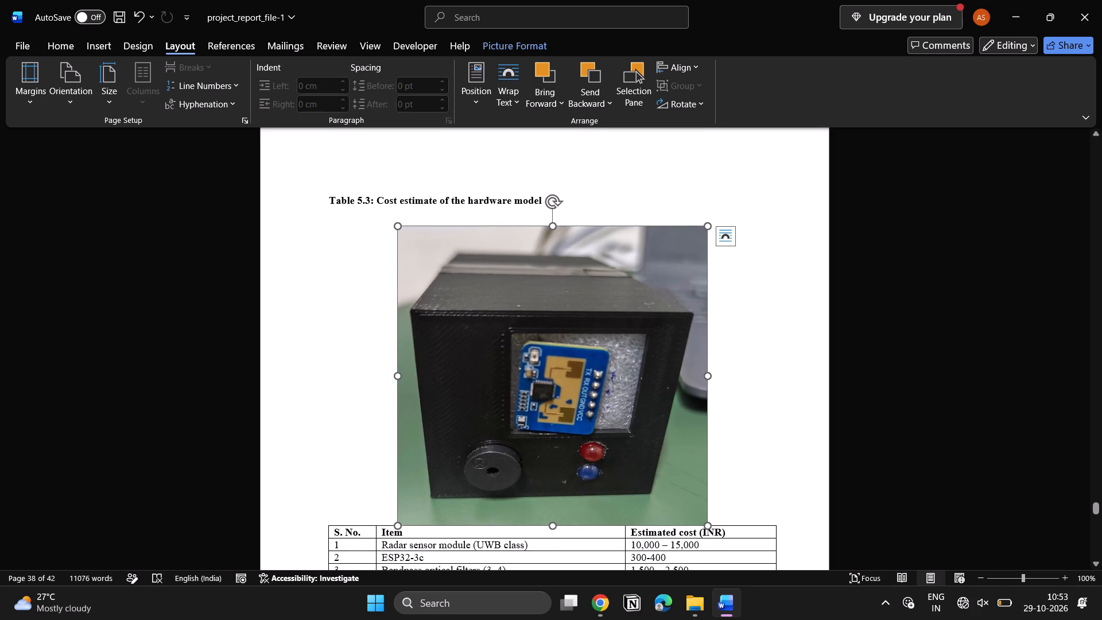
pyautogui.scroll(-1, 618, 419)
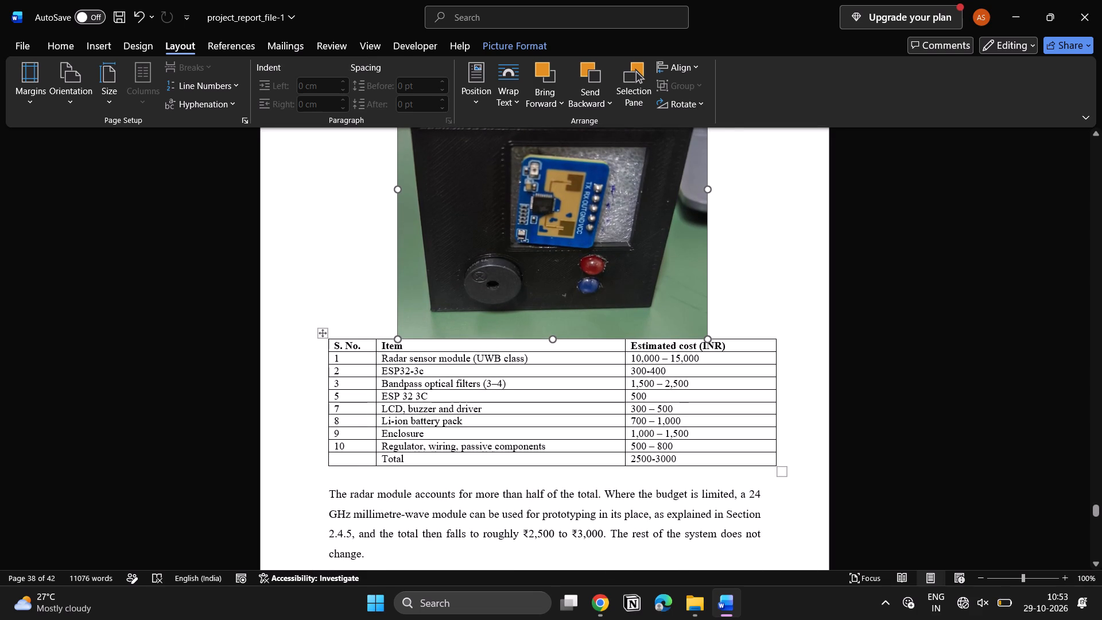
pyautogui.hotkey('ctrl', 'z')
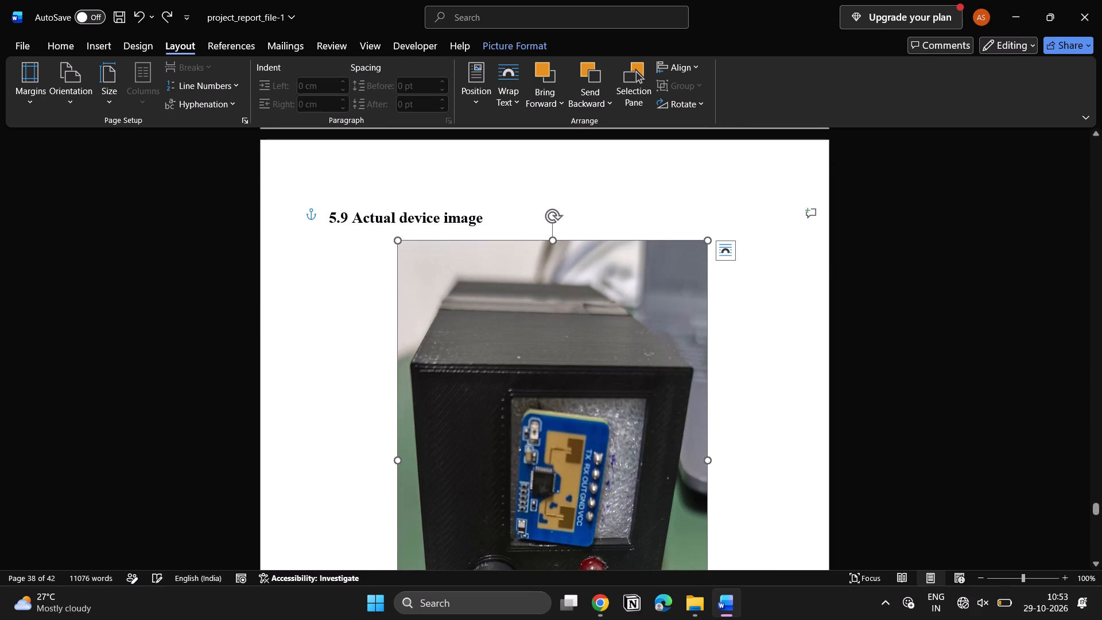
# Remove the empty page at the end of the report, after the references.
pyautogui.scroll(-2, 379, 302)
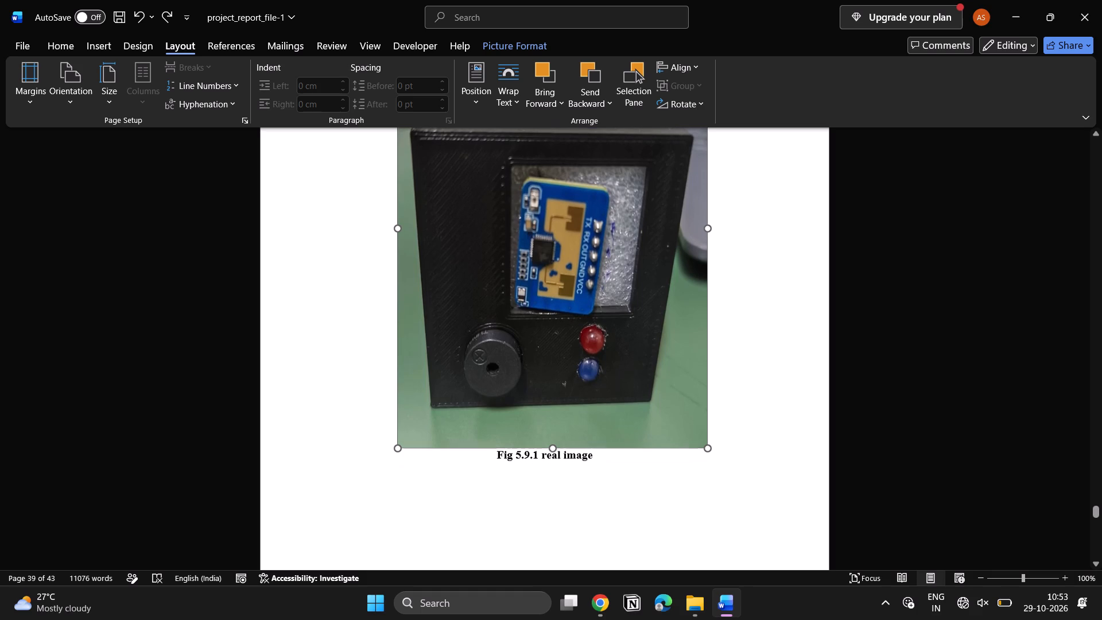
pyautogui.scroll(-1, 379, 302)
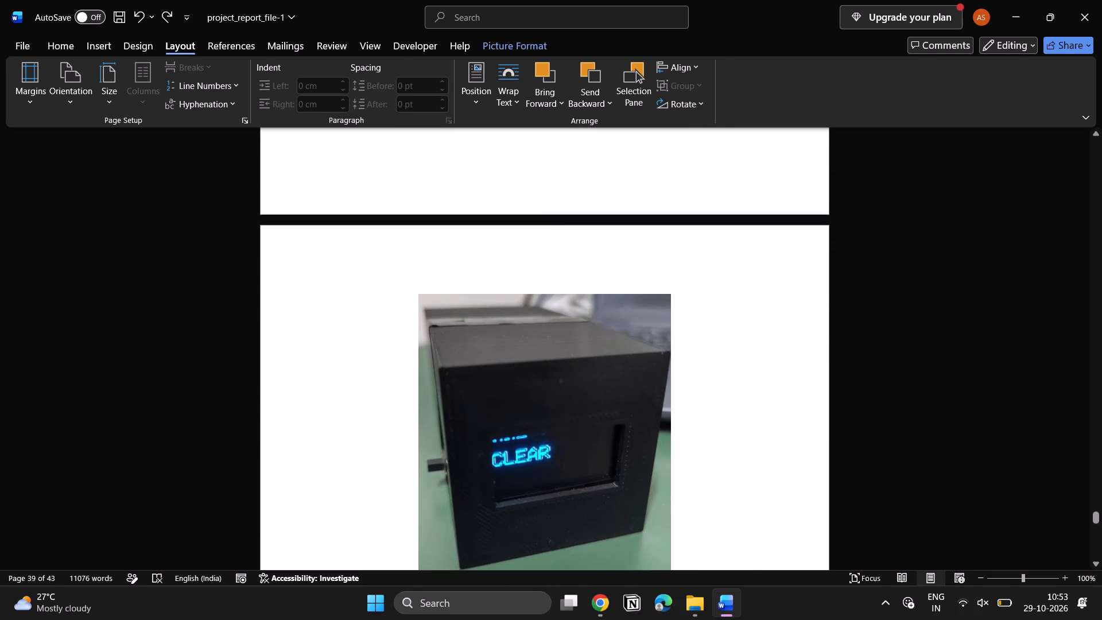
pyautogui.scroll(-2, 473, 405)
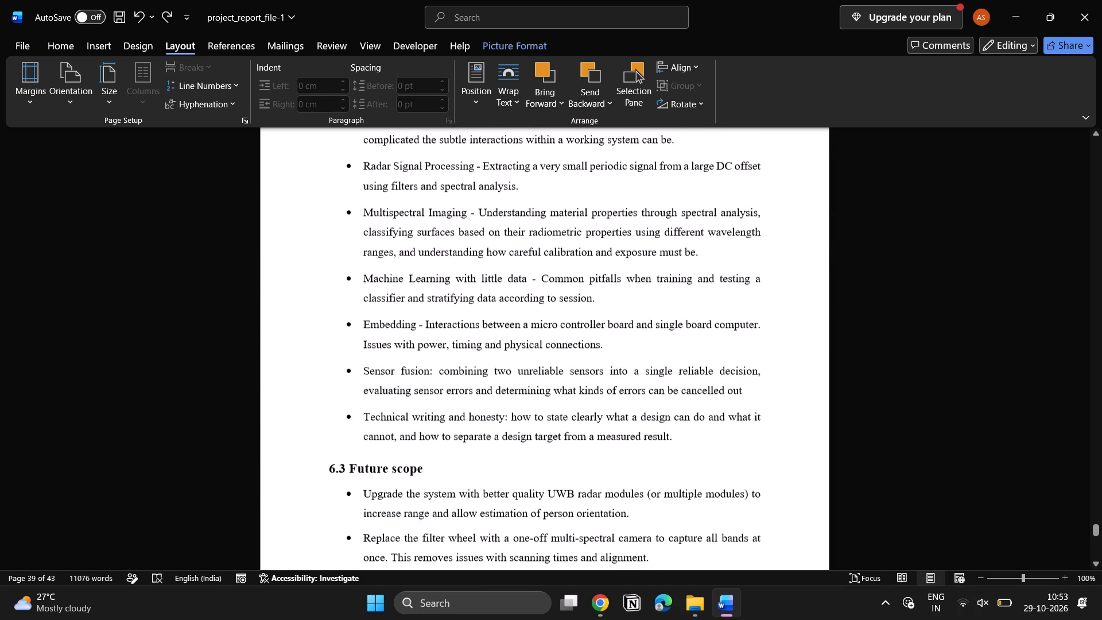
pyautogui.scroll(-1, 473, 405)
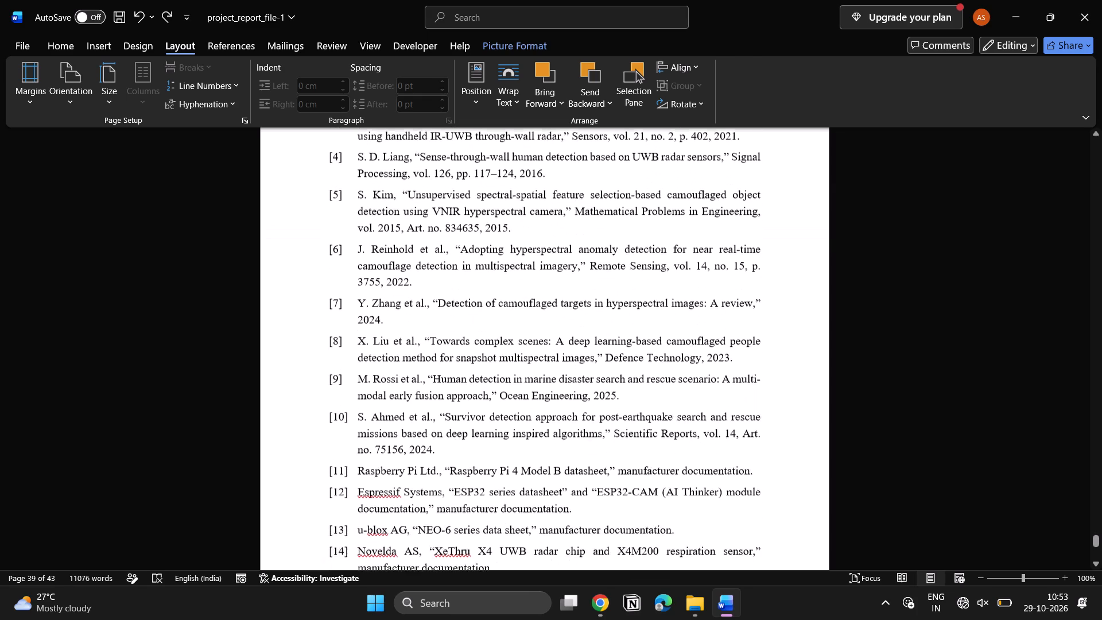
pyautogui.scroll(-1, 473, 405)
pyautogui.rightClick(473, 405)
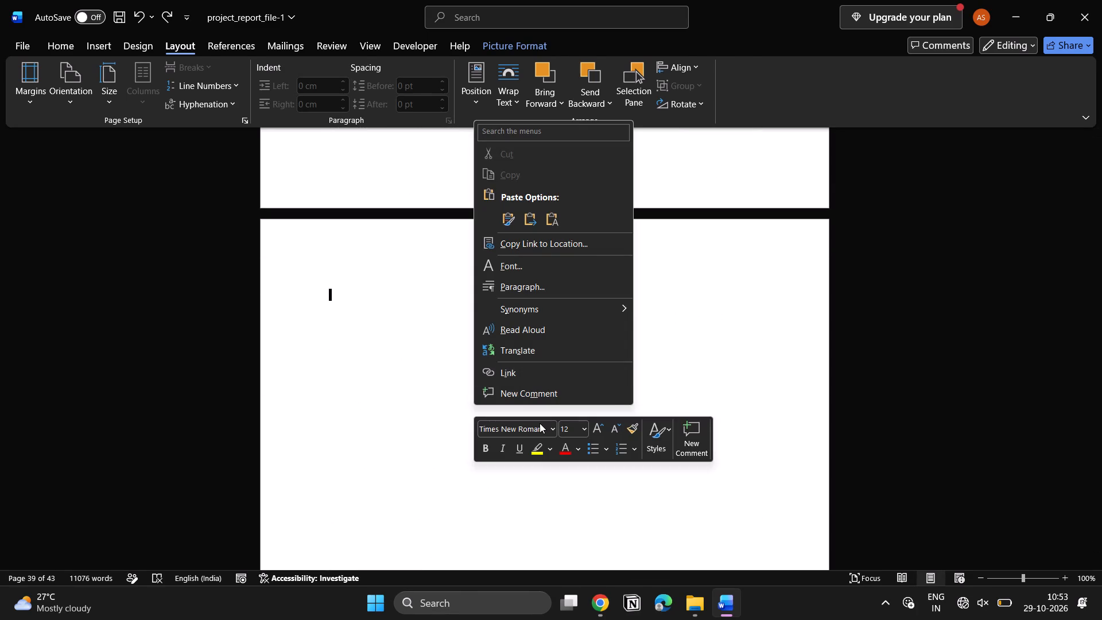
pyautogui.scroll(-1, 540, 423)
pyautogui.click(381, 298)
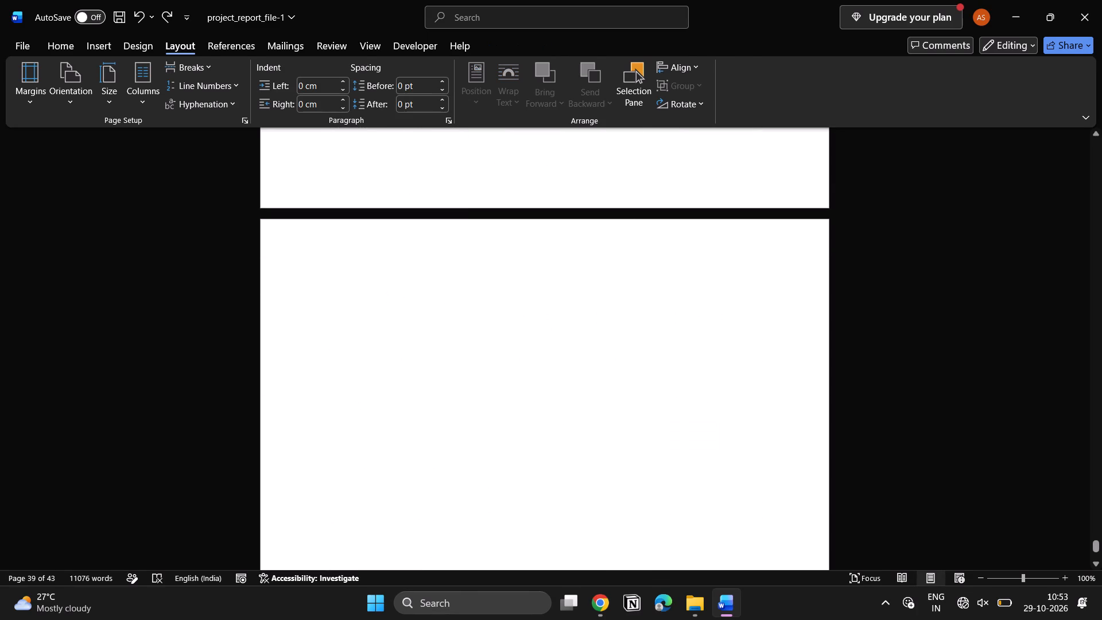
pyautogui.press('BackSpace')
# Review the page flow backwards from the references through the section 5.9 device photos to section 5.7 Limitations.
pyautogui.scroll(1, 477, 266)
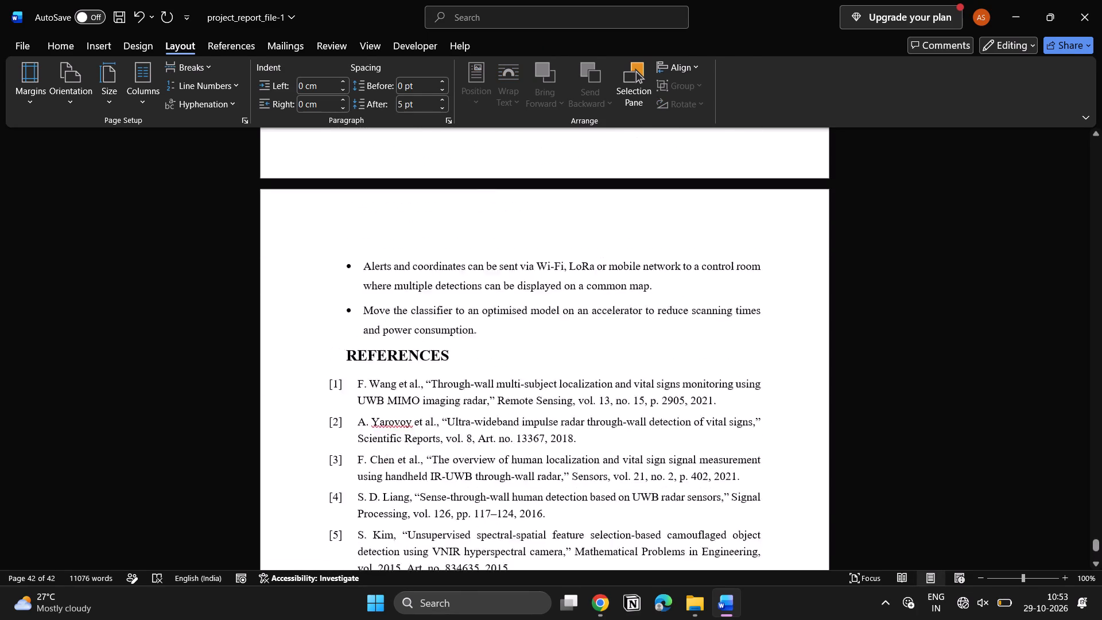
pyautogui.scroll(2, 477, 266)
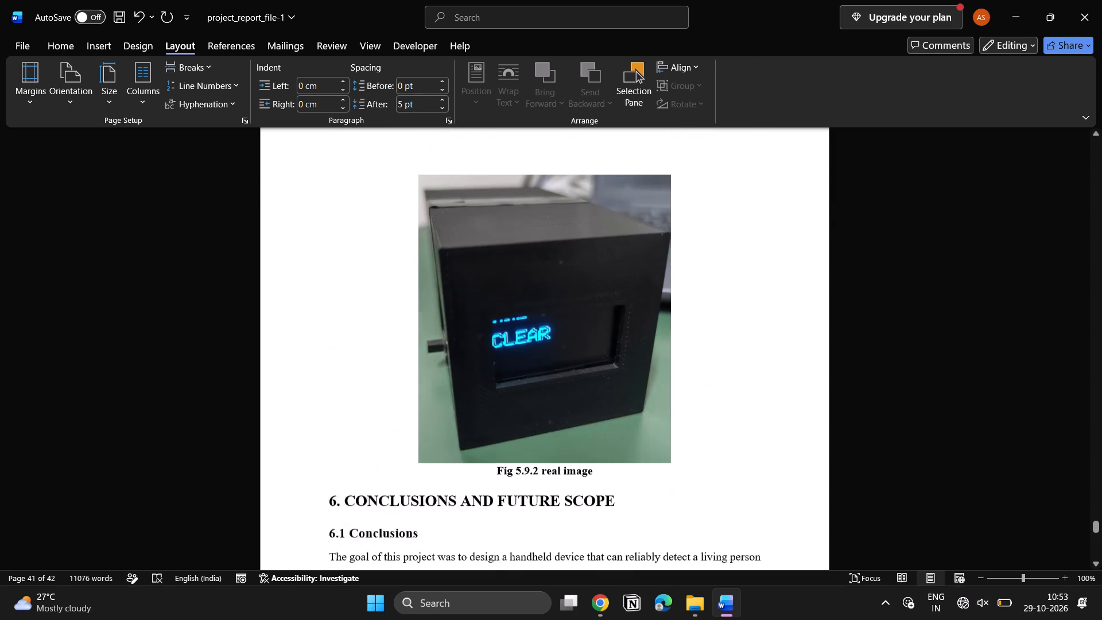
pyautogui.scroll(1, 477, 266)
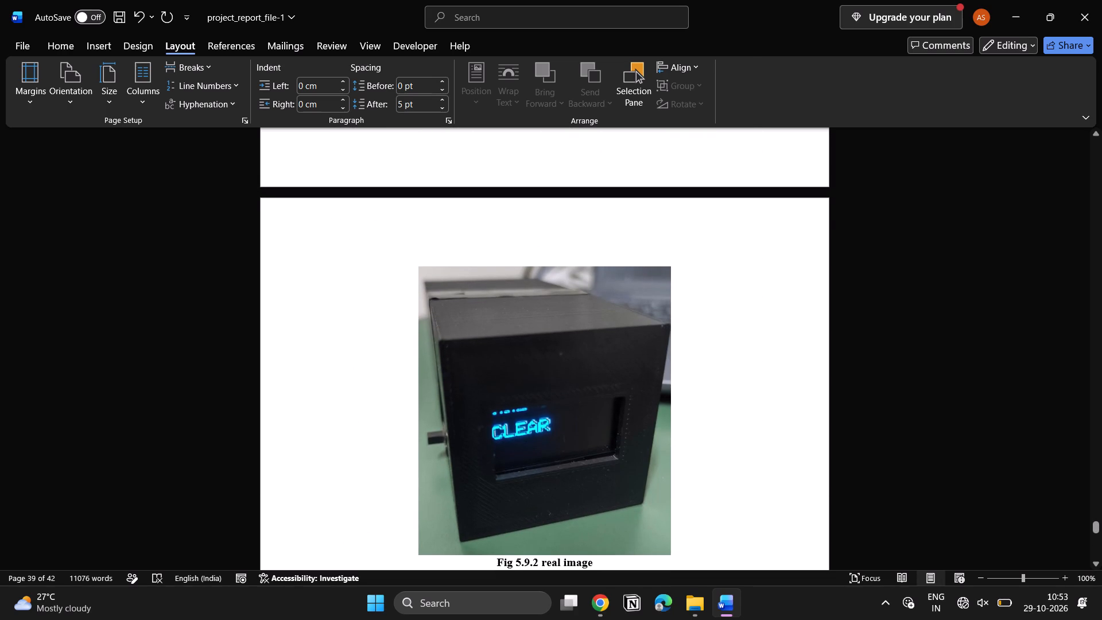
pyautogui.scroll(2, 477, 266)
pyautogui.scroll(-1, 477, 266)
pyautogui.scroll(1, 477, 266)
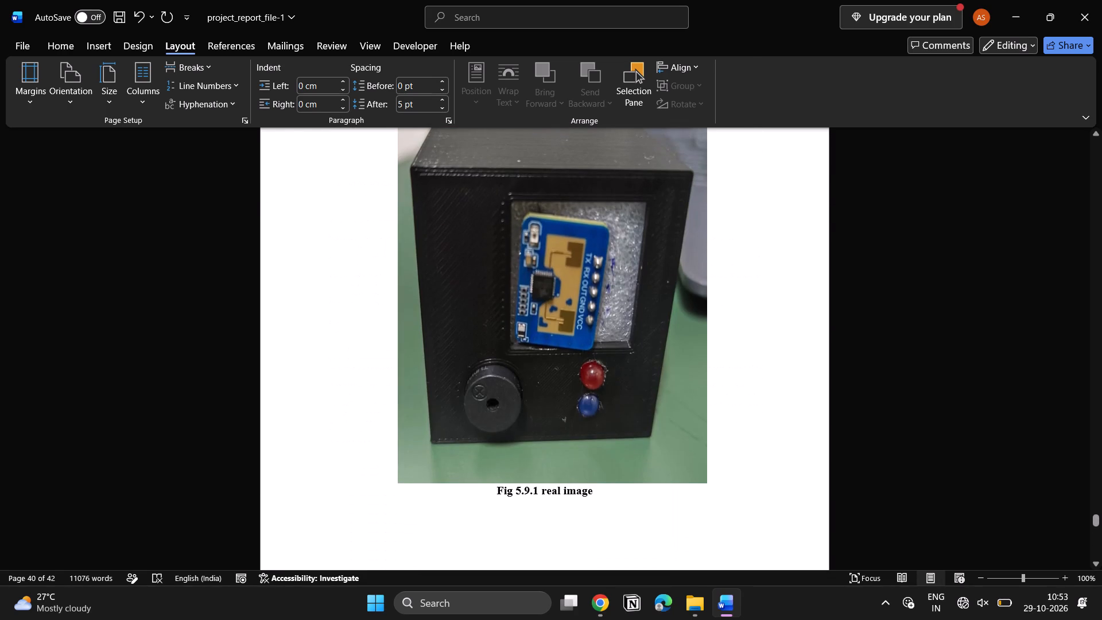
pyautogui.scroll(5, 477, 266)
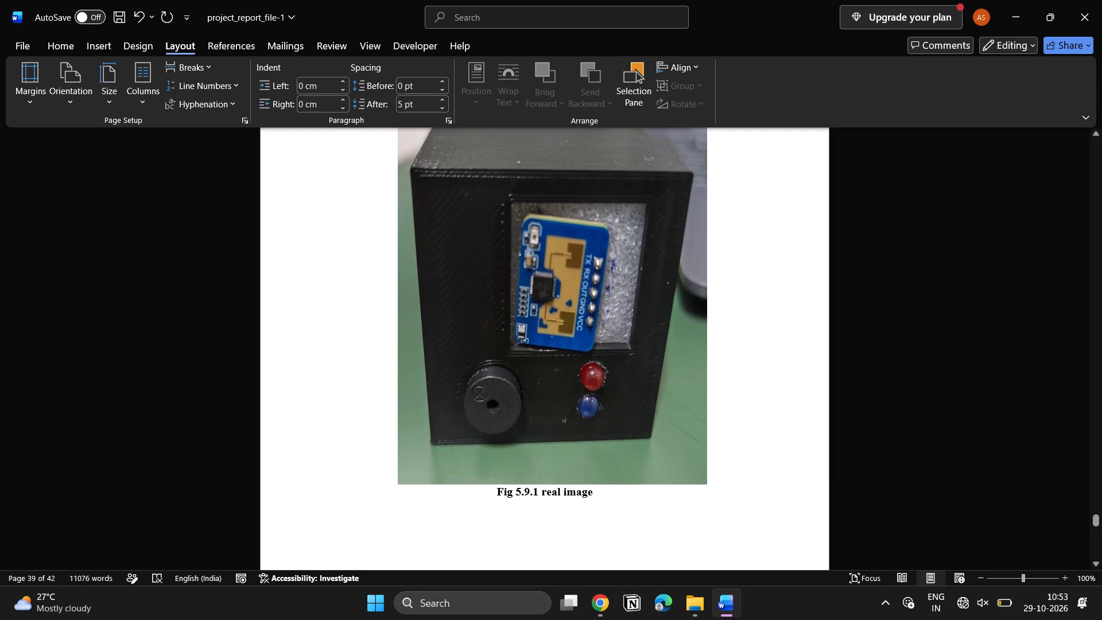
pyautogui.scroll(2, 477, 266)
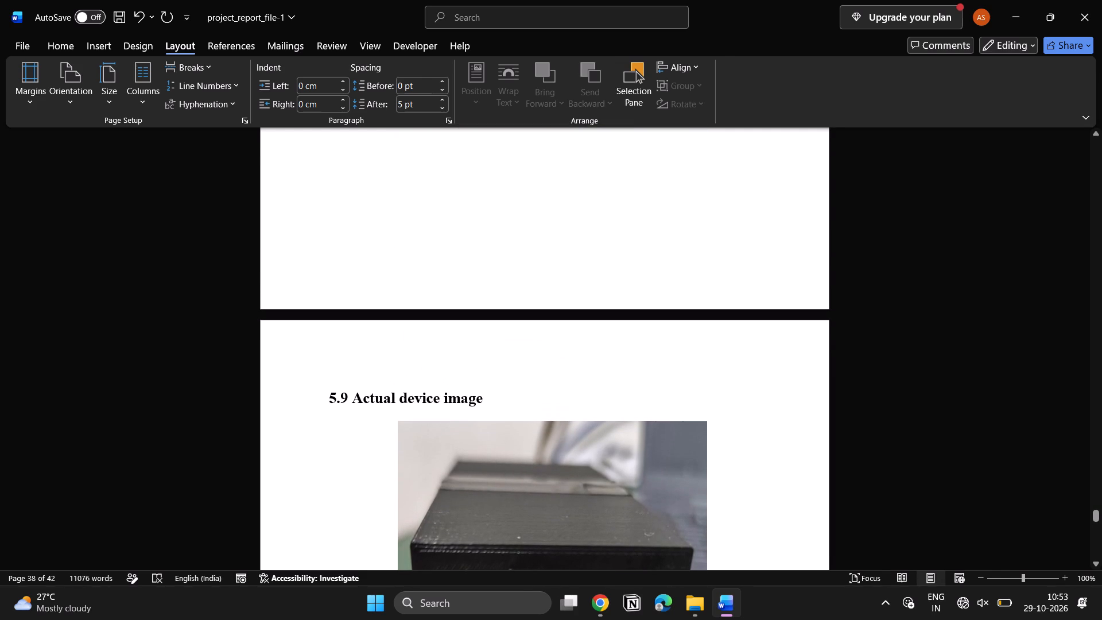
pyautogui.scroll(1, 477, 266)
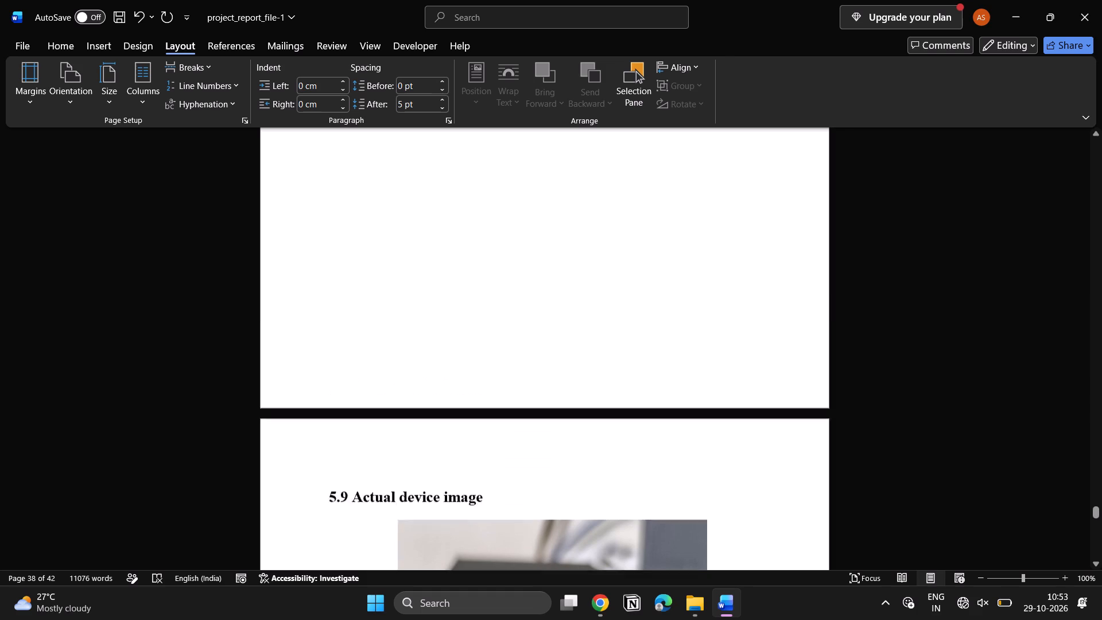
pyautogui.scroll(1, 477, 266)
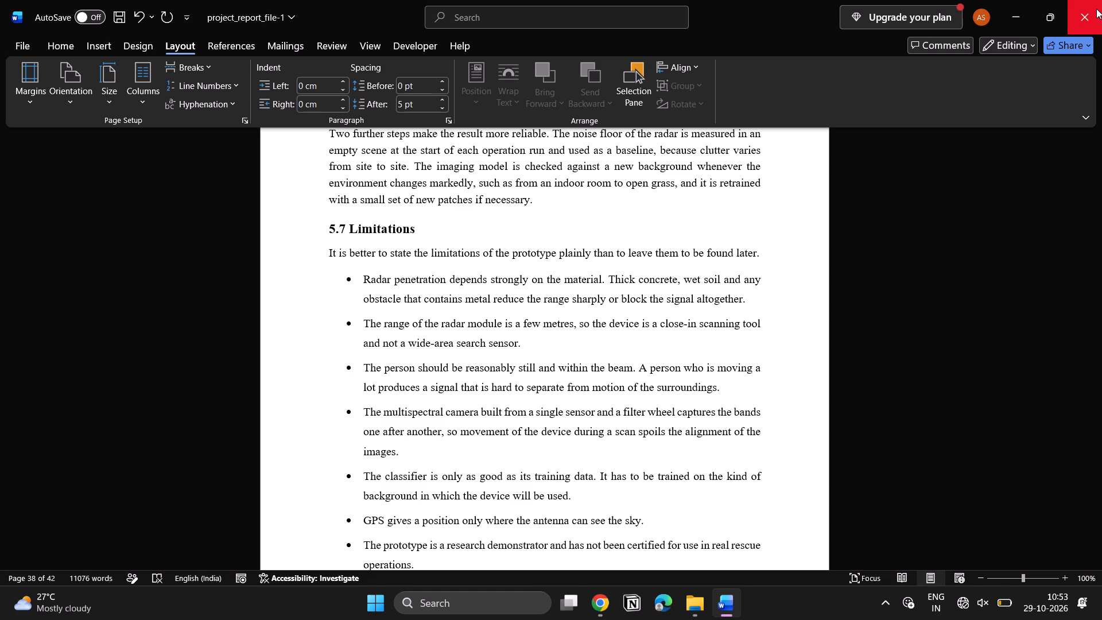
# Save the report.
pyautogui.hotkey('ctrl', 's')
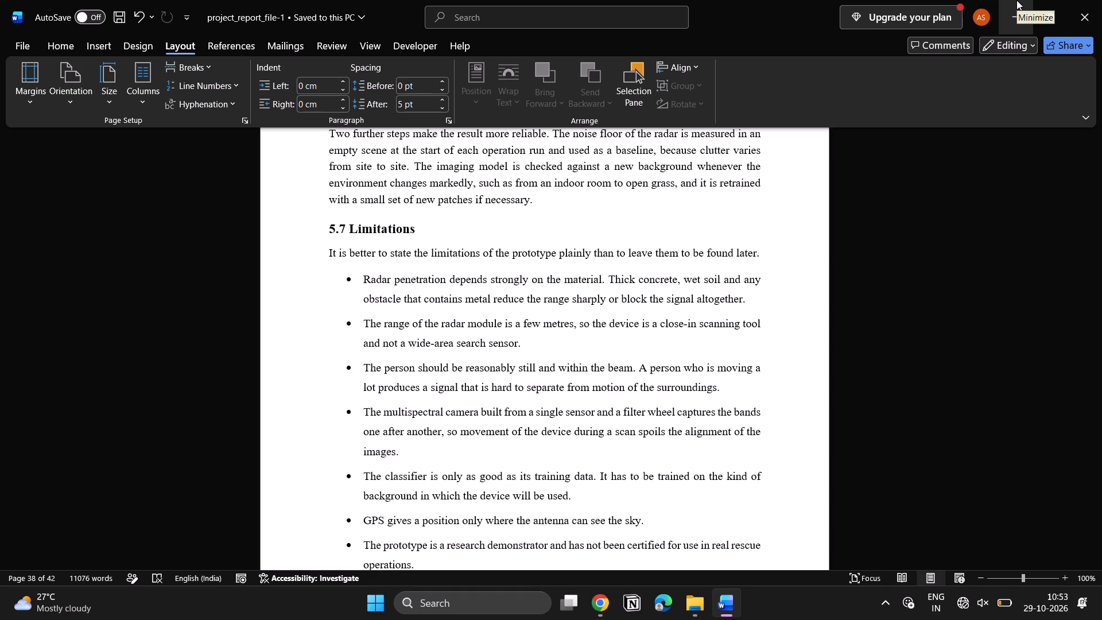
# Save a copy of the report to the Desktop folder as a Word document named project_report_file-1.
pyautogui.hotkey('ctrl', 'shift', 's')
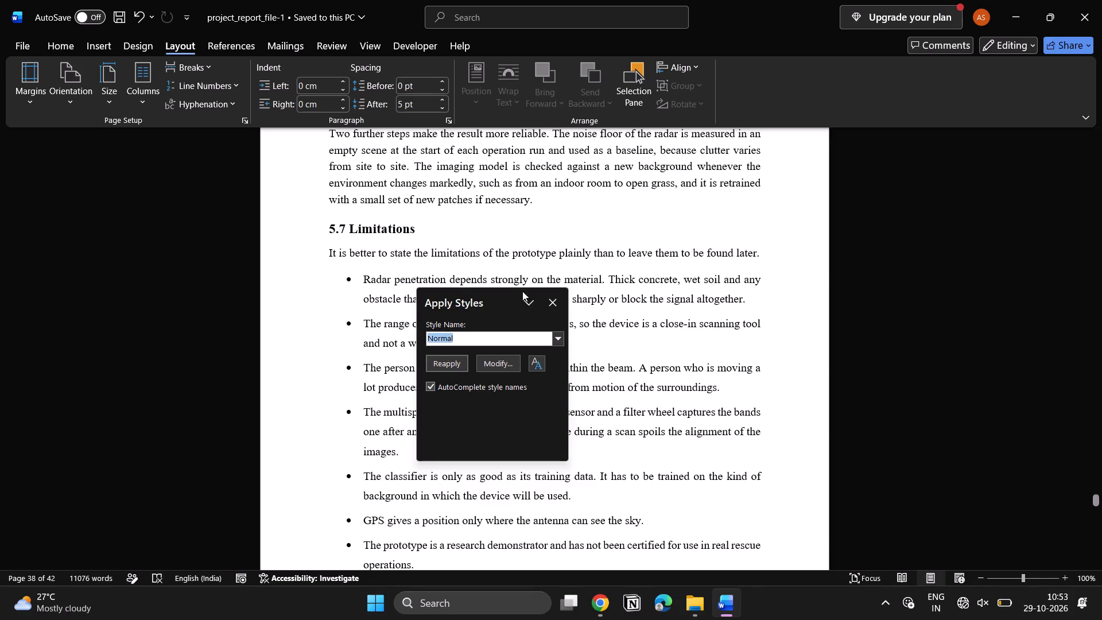
pyautogui.click(553, 300)
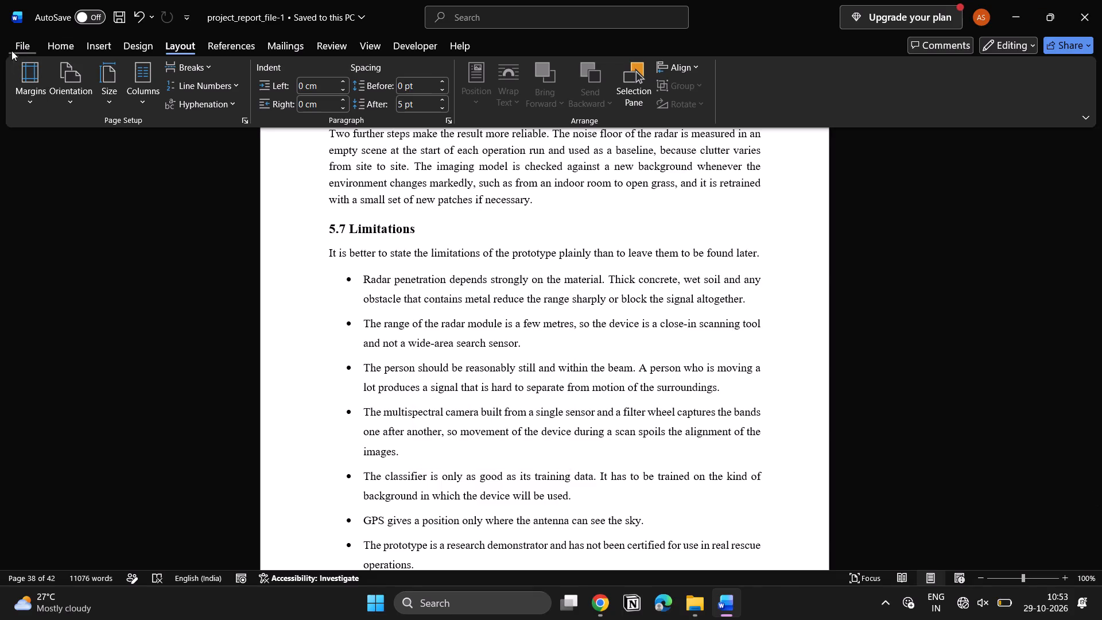
pyautogui.click(15, 46)
pyautogui.click(51, 266)
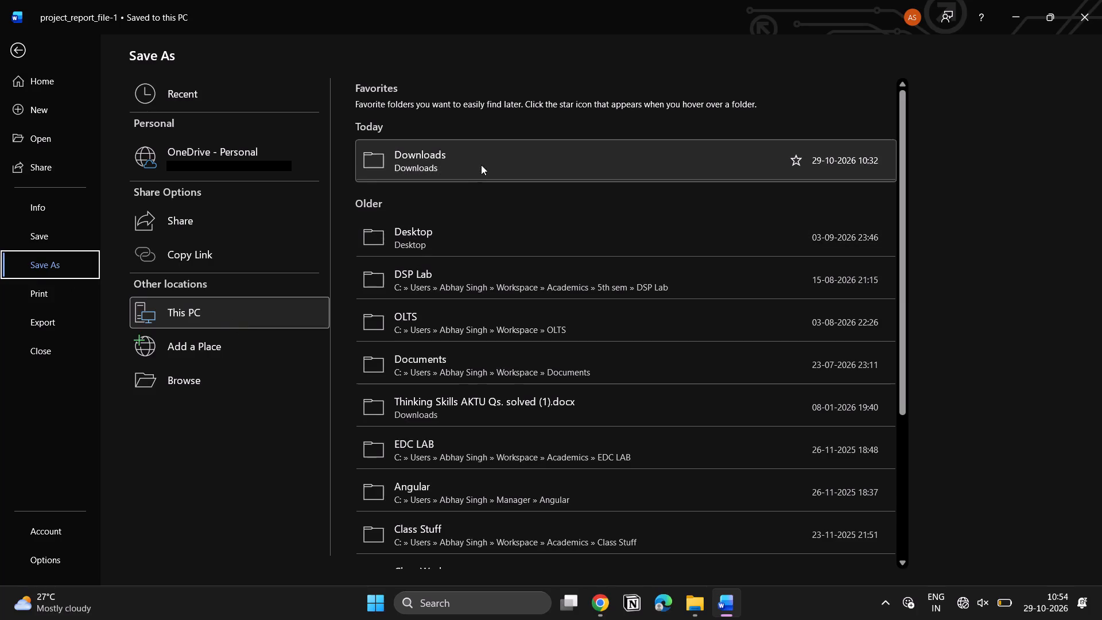
pyautogui.click(422, 235)
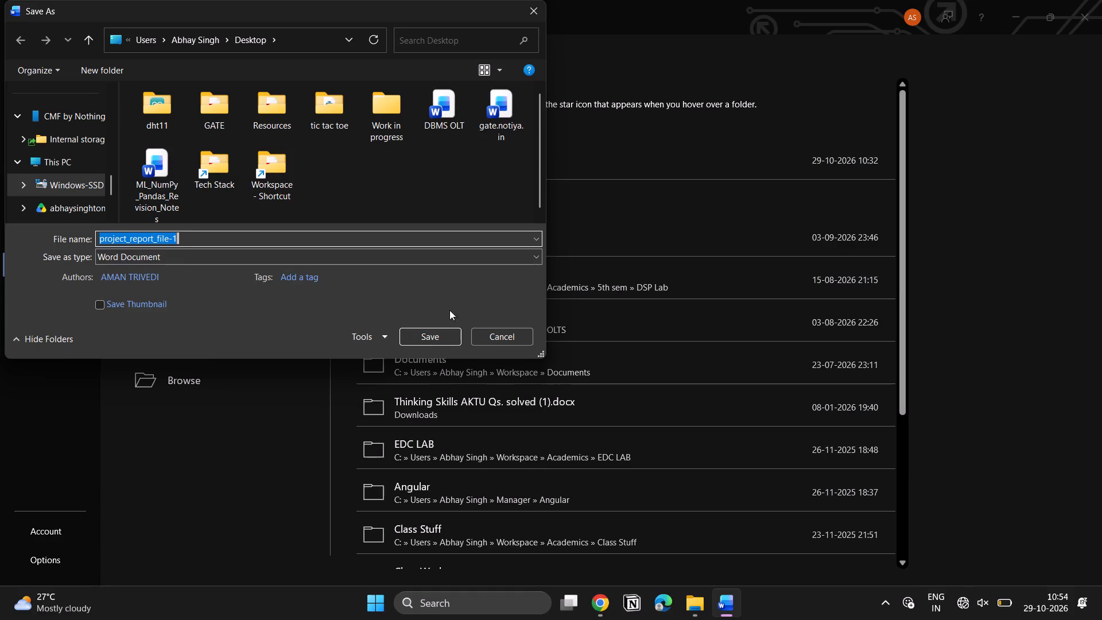
pyautogui.click(437, 332)
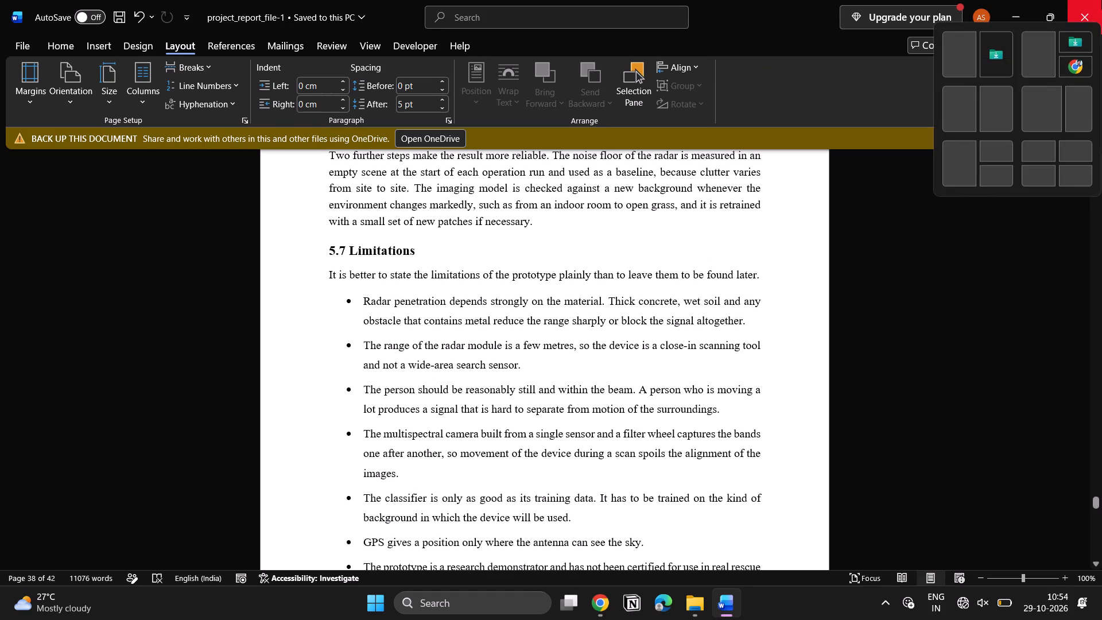
# Close the report and the Downloads folder window to reach the desktop.
pyautogui.click(1101, 0)
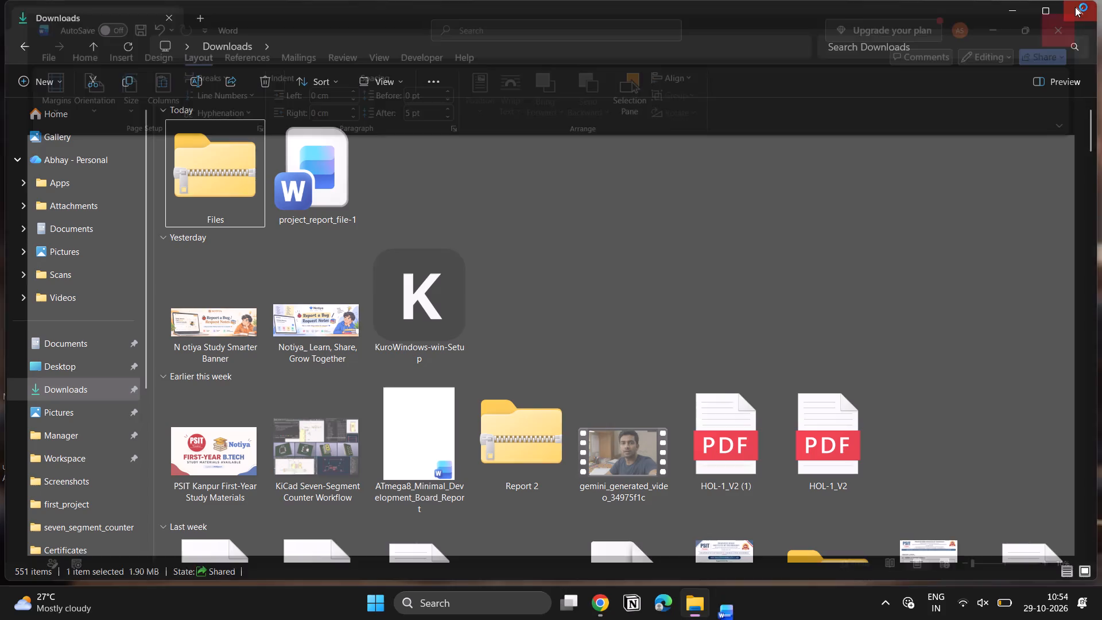
pyautogui.click(1087, 7)
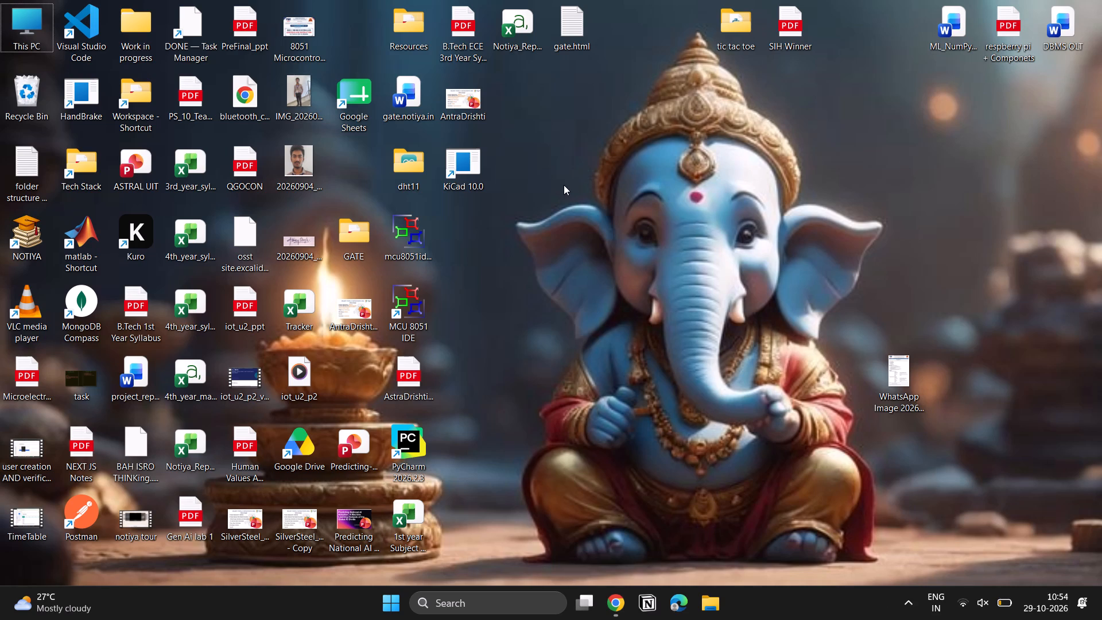
# Start sending a file with Bluetooth File Transfer and choose the phone CMF by Nothing Phone 2 Pro as the destination.
pyautogui.click(910, 609)
pyautogui.click(961, 531)
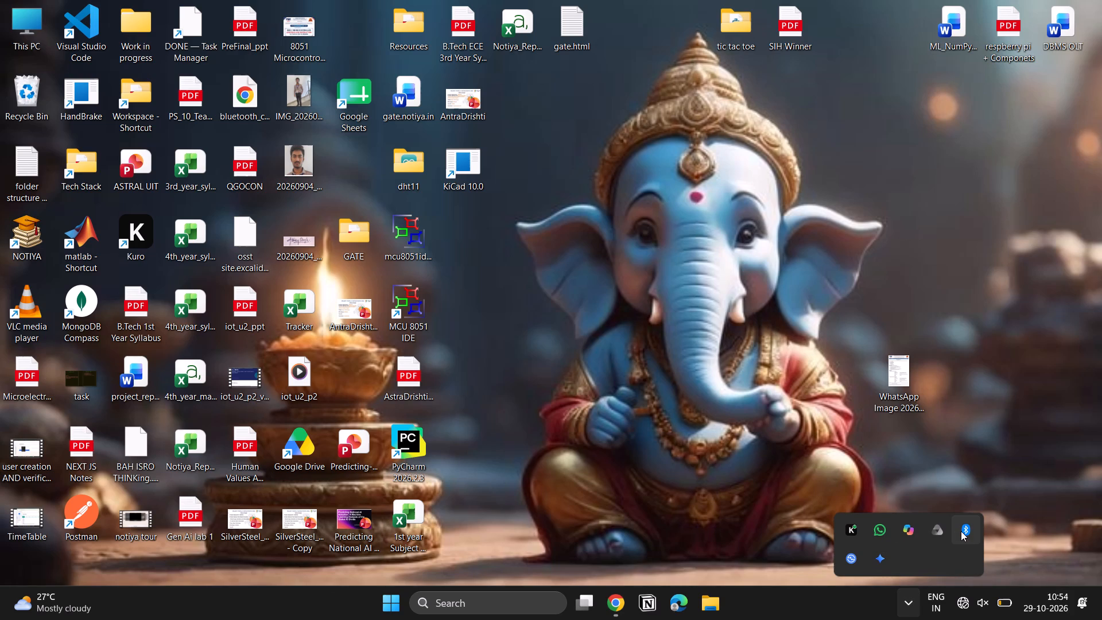
pyautogui.rightClick(961, 531)
pyautogui.click(966, 440)
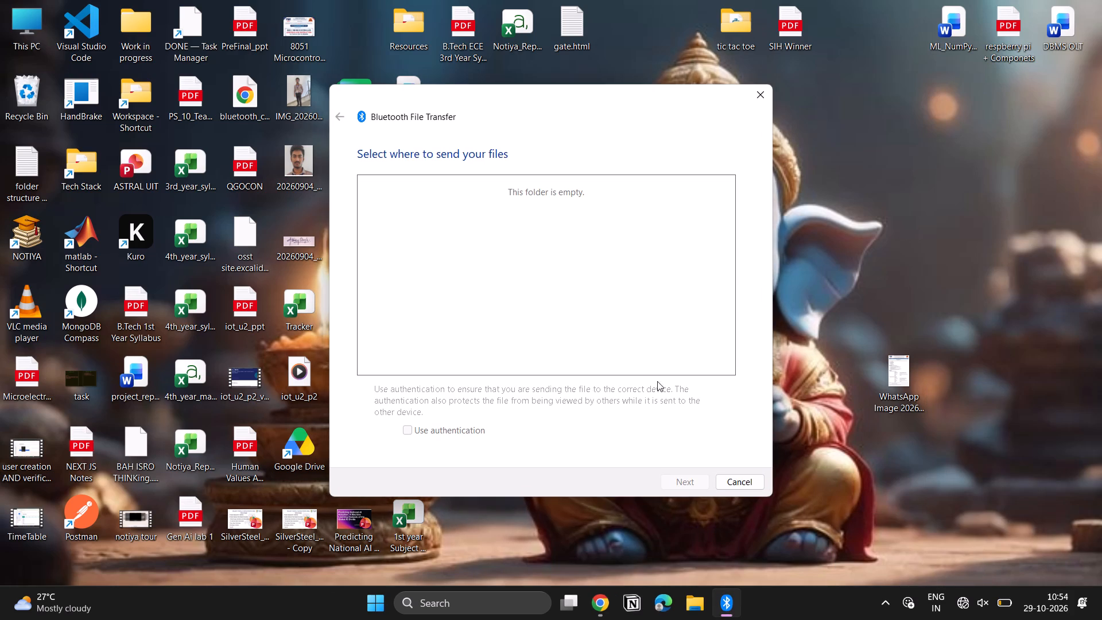
pyautogui.moveTo(521, 90); pyautogui.dragTo(839, 66)
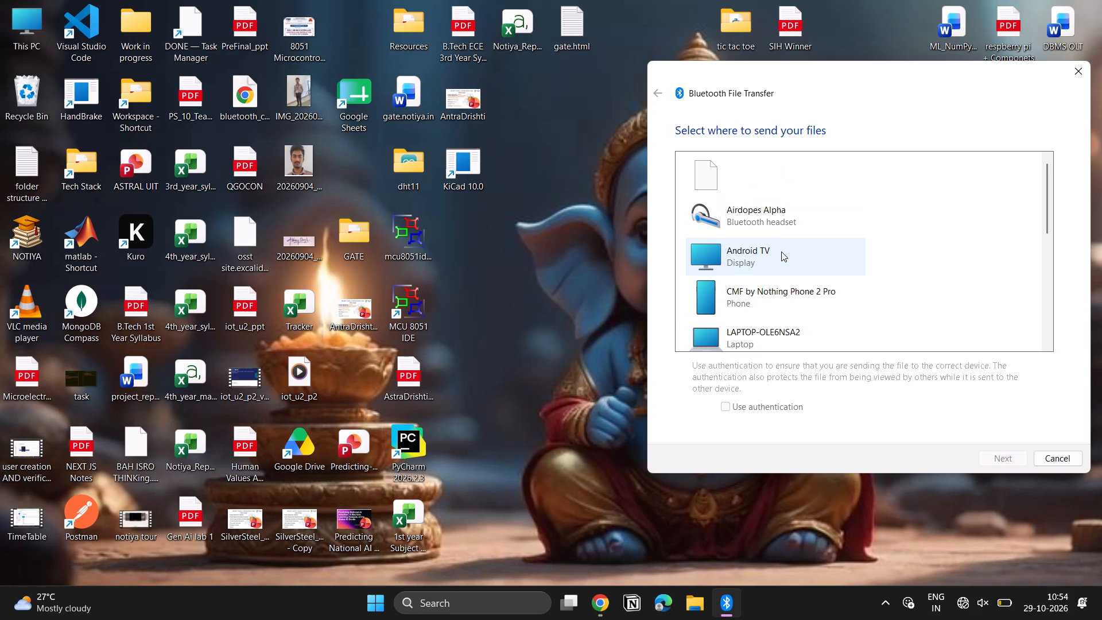
pyautogui.doubleClick(780, 299)
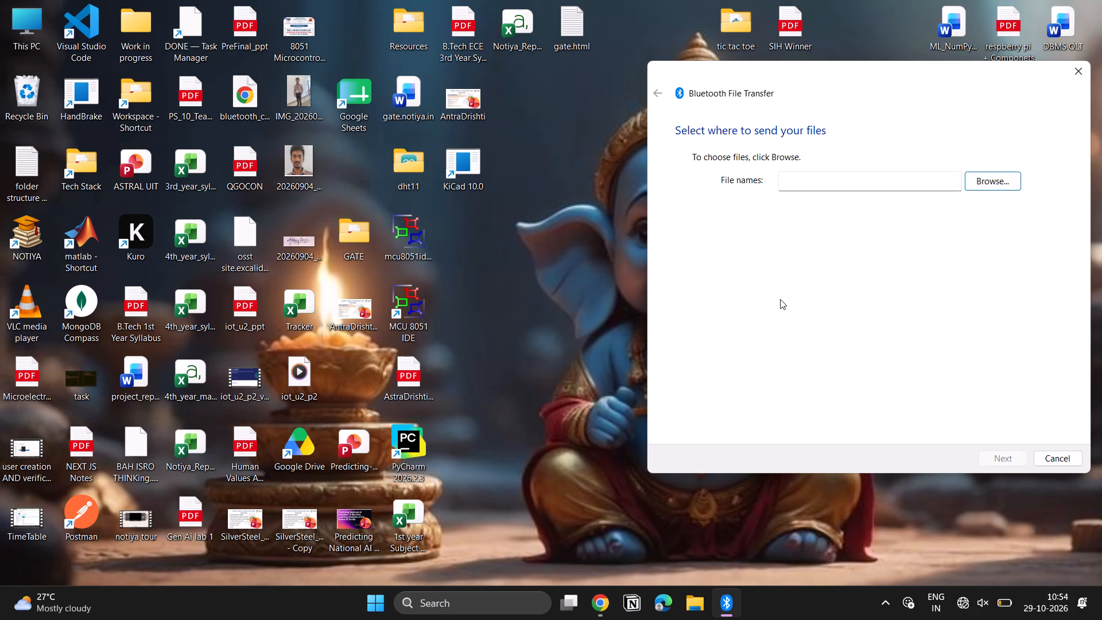
pyautogui.click(657, 99)
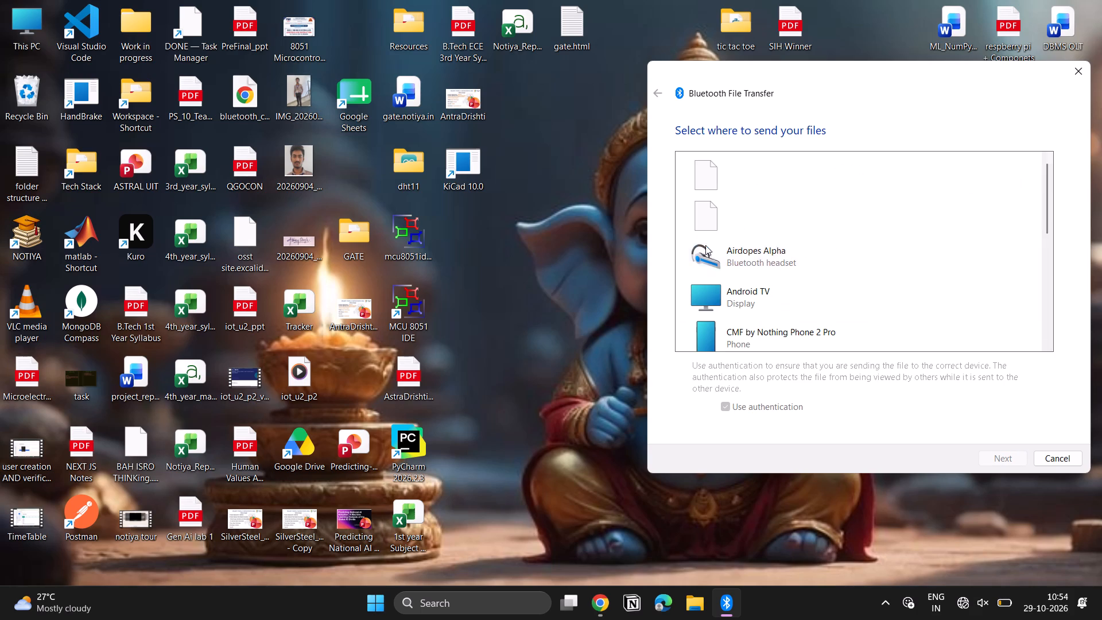
pyautogui.doubleClick(774, 329)
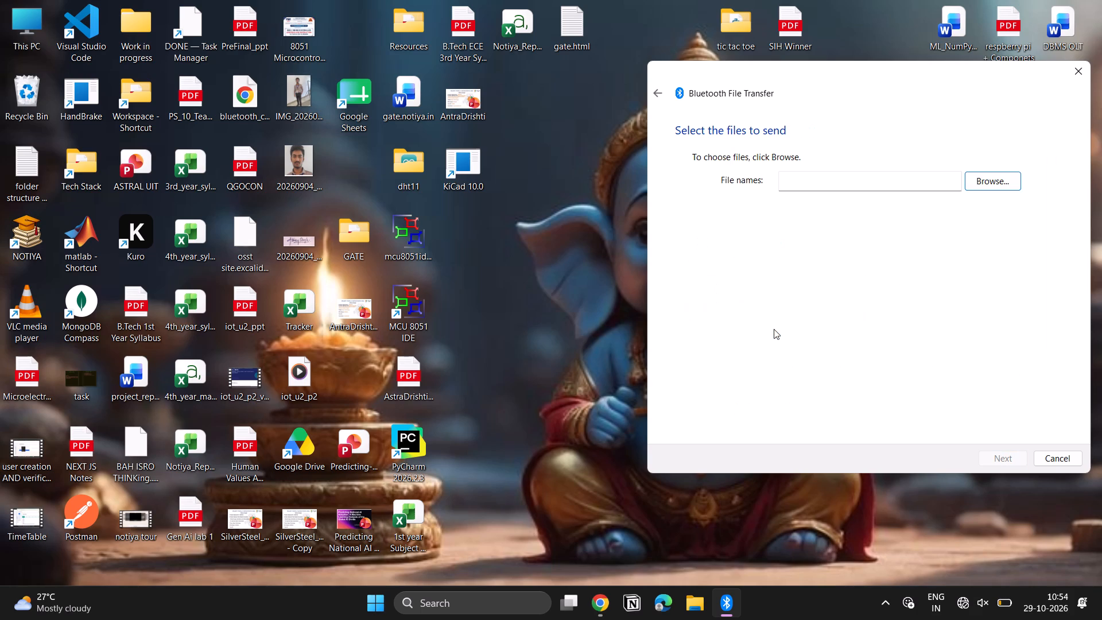
# Send project_report_file-1.docx from the Desktop folder to the chosen phone over Bluetooth, and finish the transfer.
pyautogui.click(993, 178)
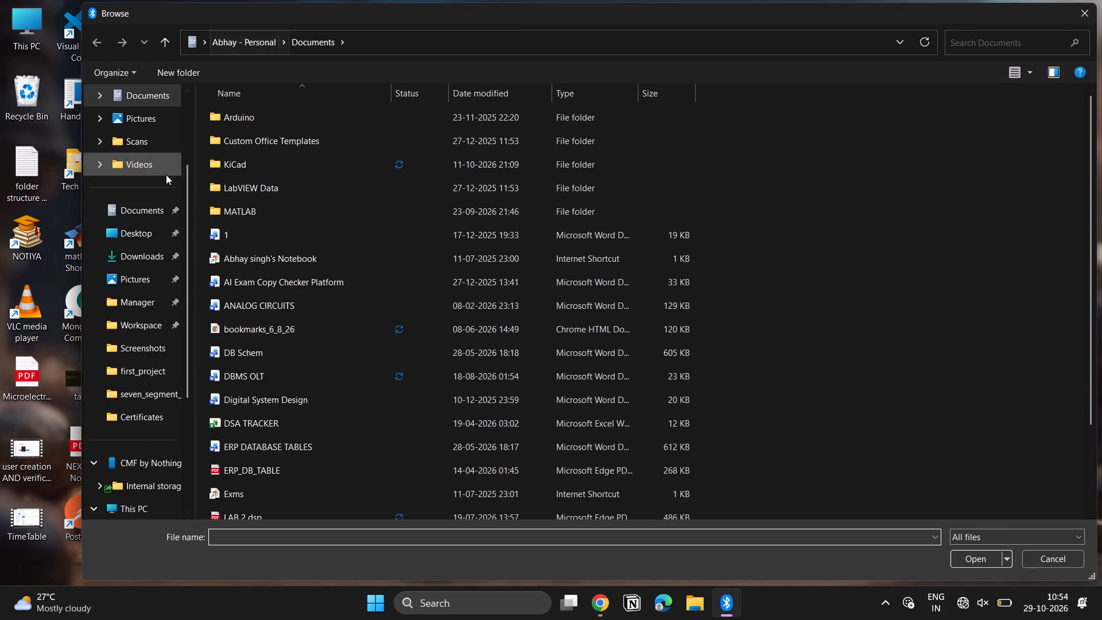
pyautogui.click(145, 250)
pyautogui.click(133, 233)
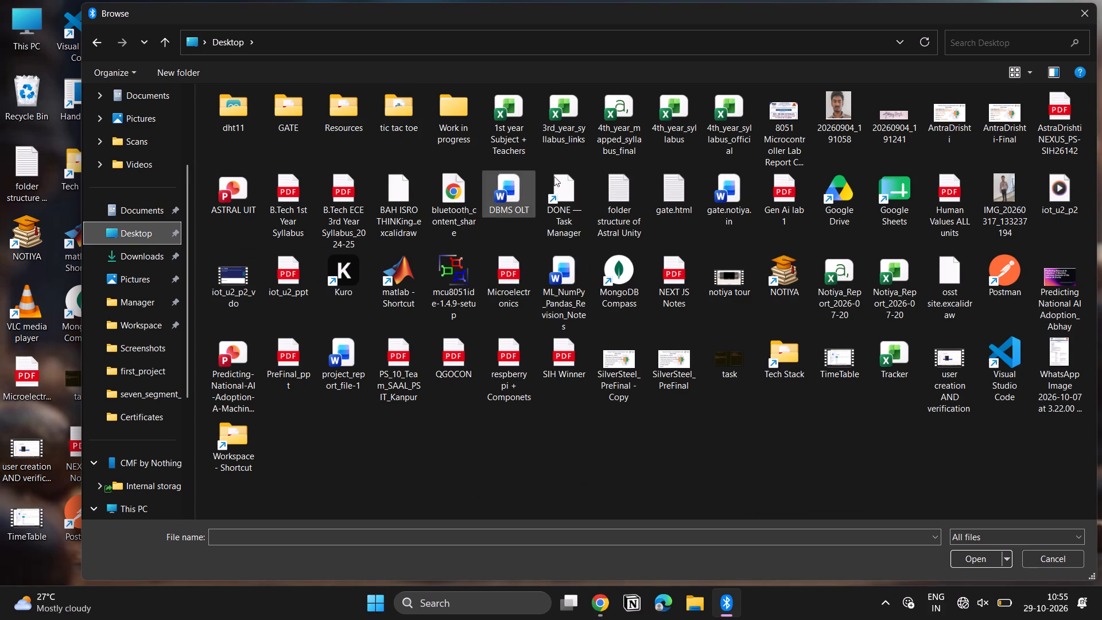
pyautogui.doubleClick(342, 356)
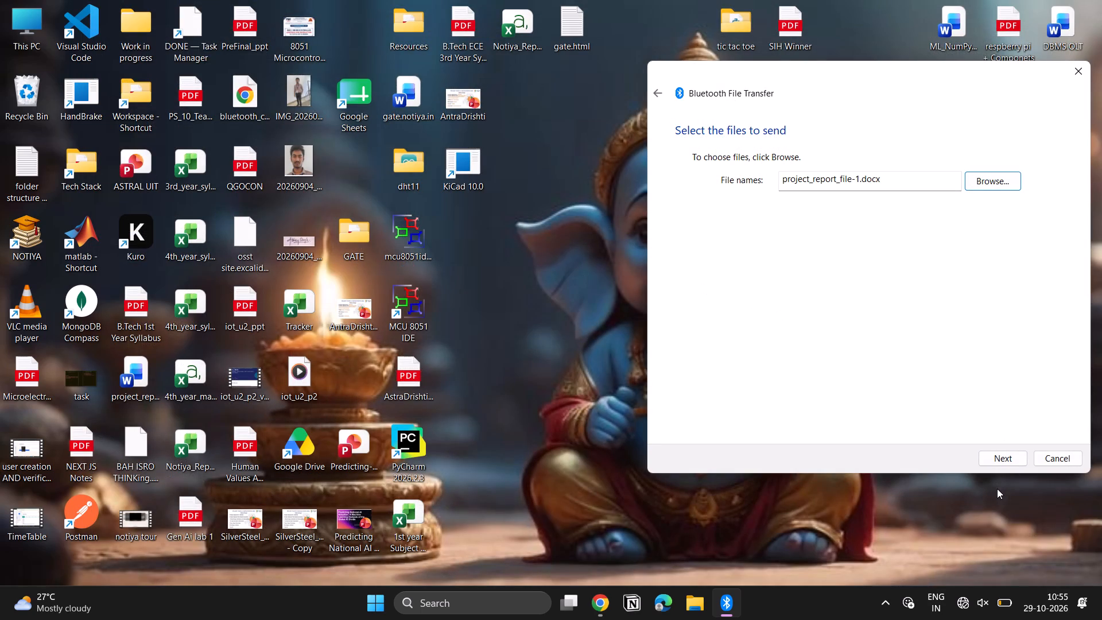
pyautogui.click(1002, 461)
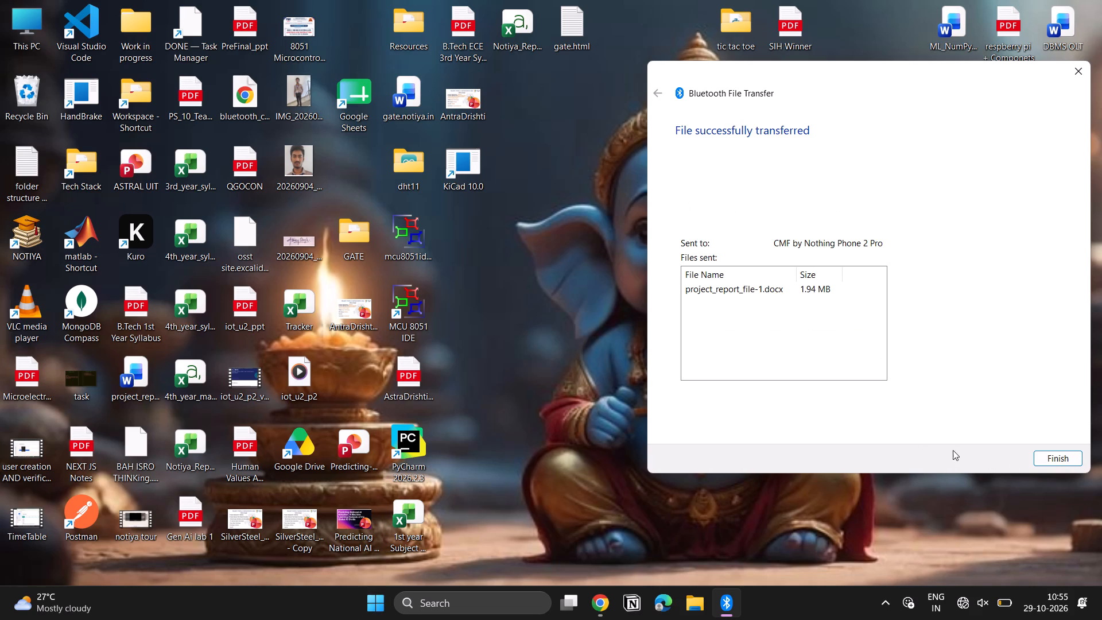
pyautogui.click(1050, 458)
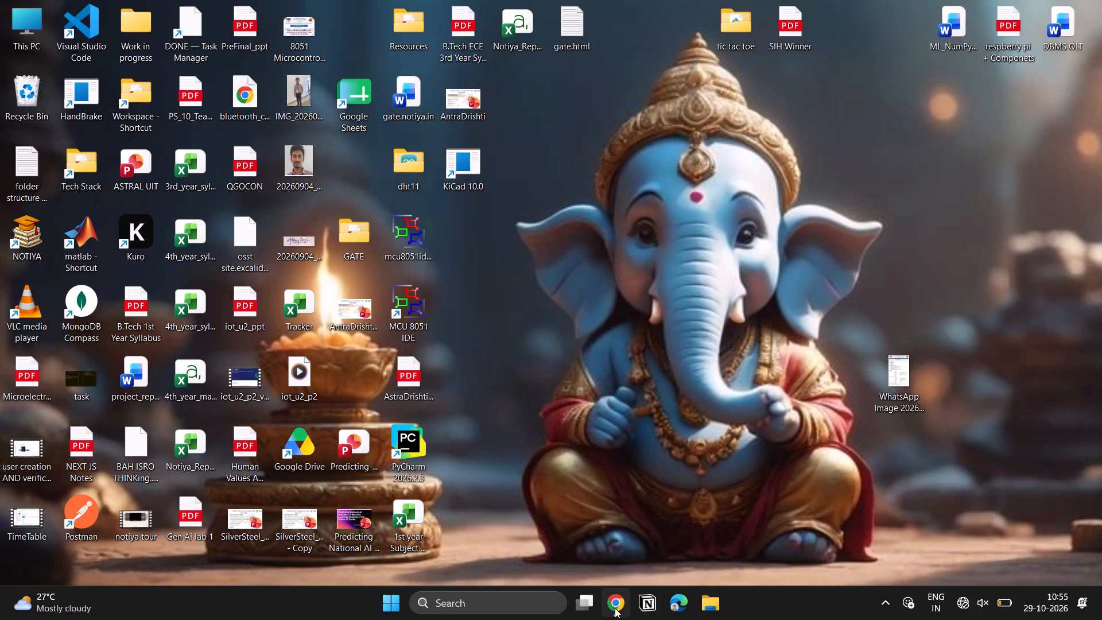
# Shut down the computer.
pyautogui.click(681, 479)
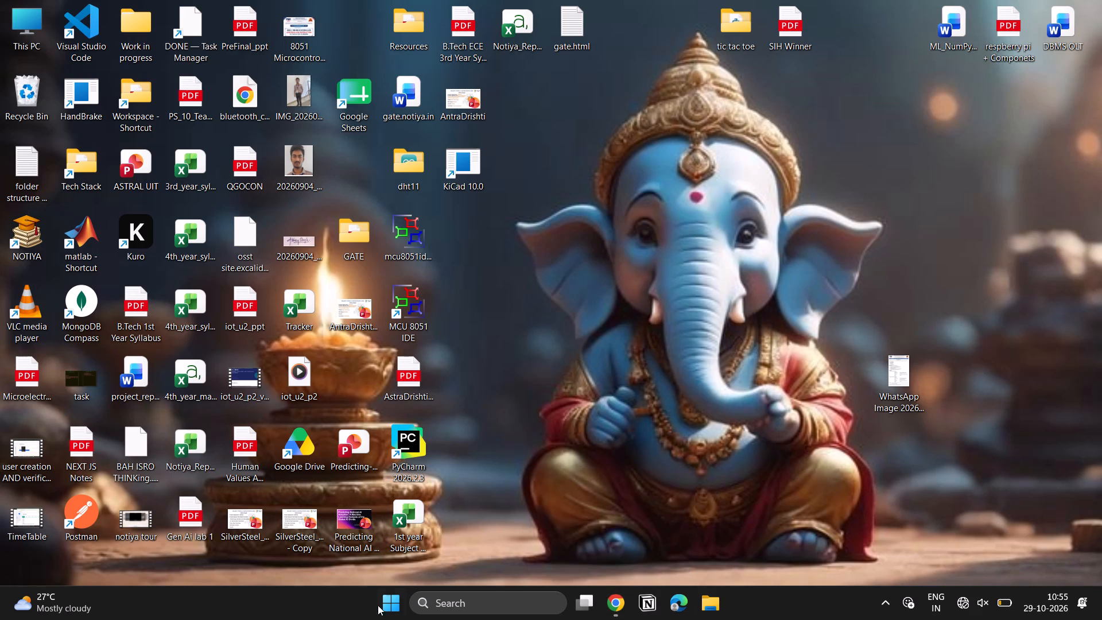
pyautogui.click(384, 616)
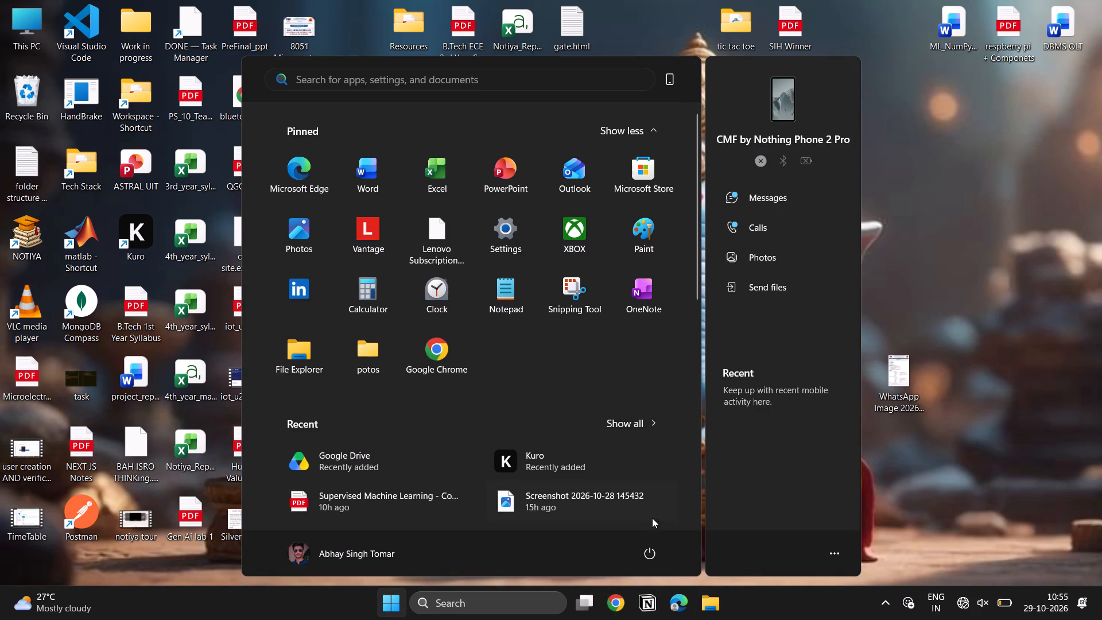
pyautogui.click(646, 550)
pyautogui.click(646, 495)
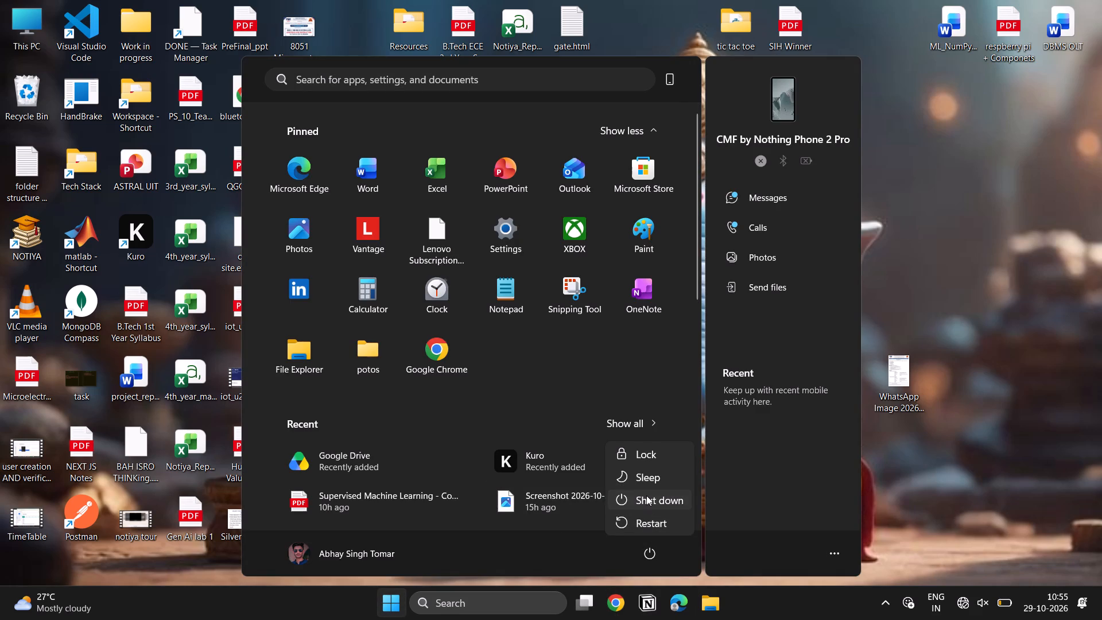